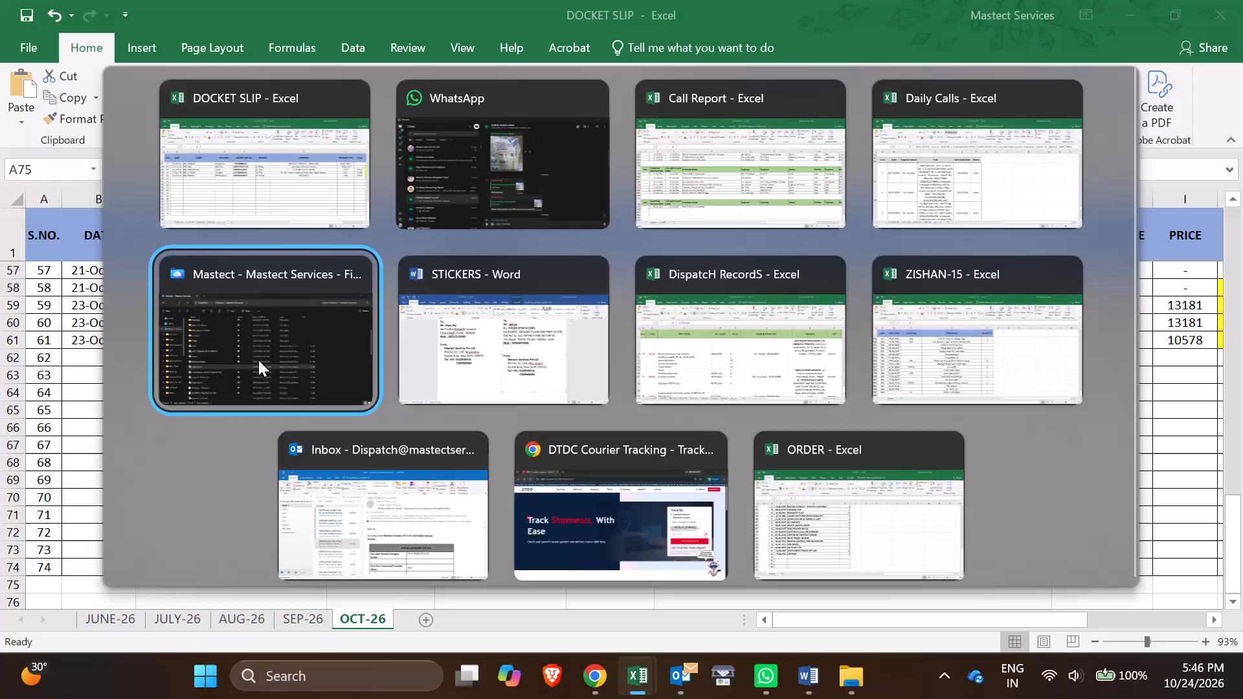
Close the Mastect Services folder window.
click(1242, 0)
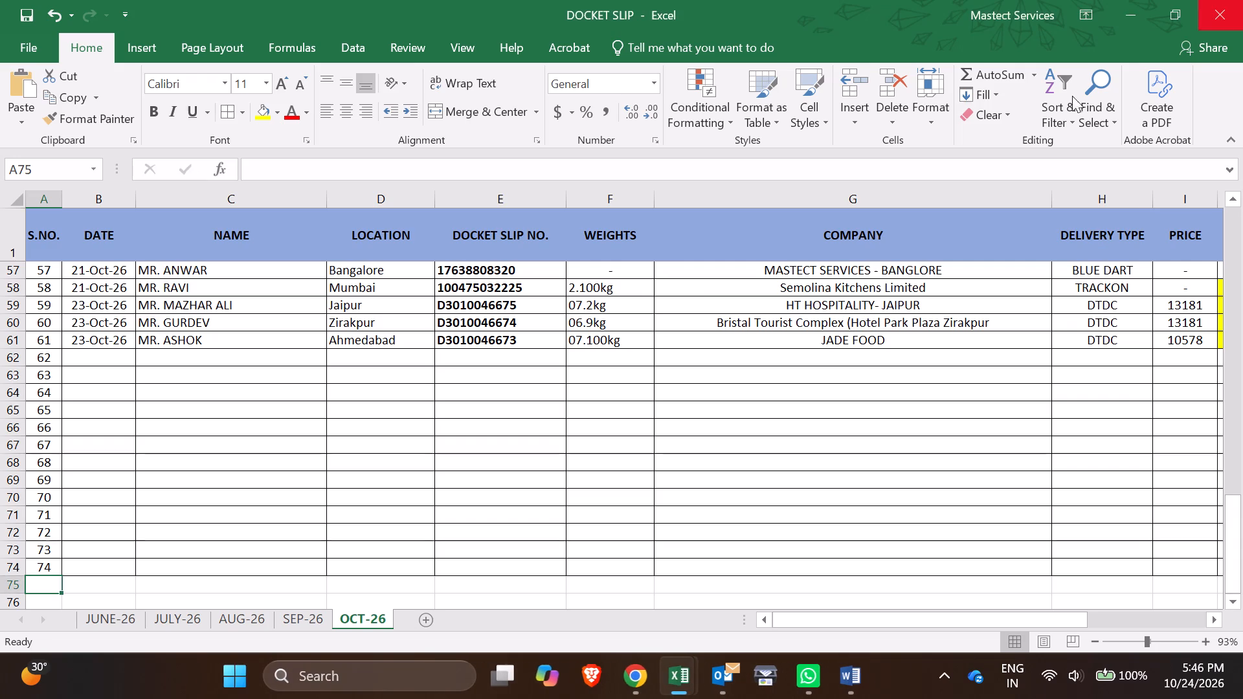
In the Call Report workbook, enter the engineer for the 24.10.2026 INAYA INTECH row, matching the name in its 19.10.2026 row.
key(alt+Tab)
key(alt+Tab)
key(alt+Tab)
key(alt+Tab)
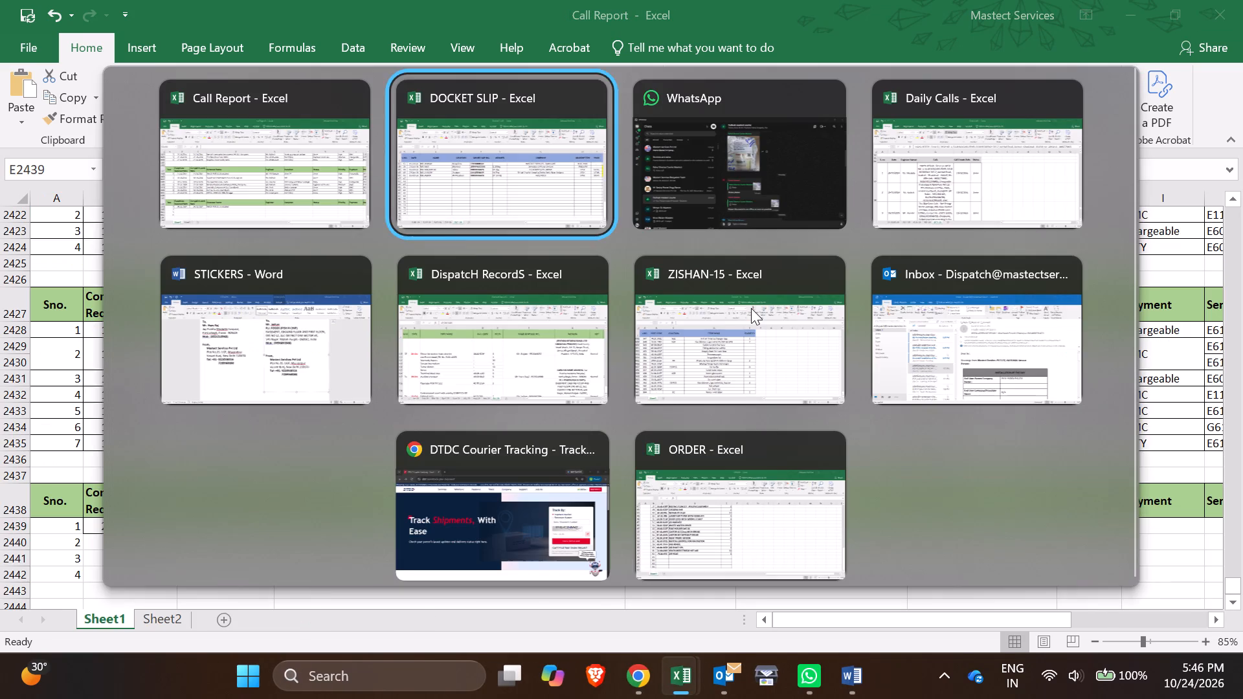
key(alt+Tab)
key(alt+Tab)
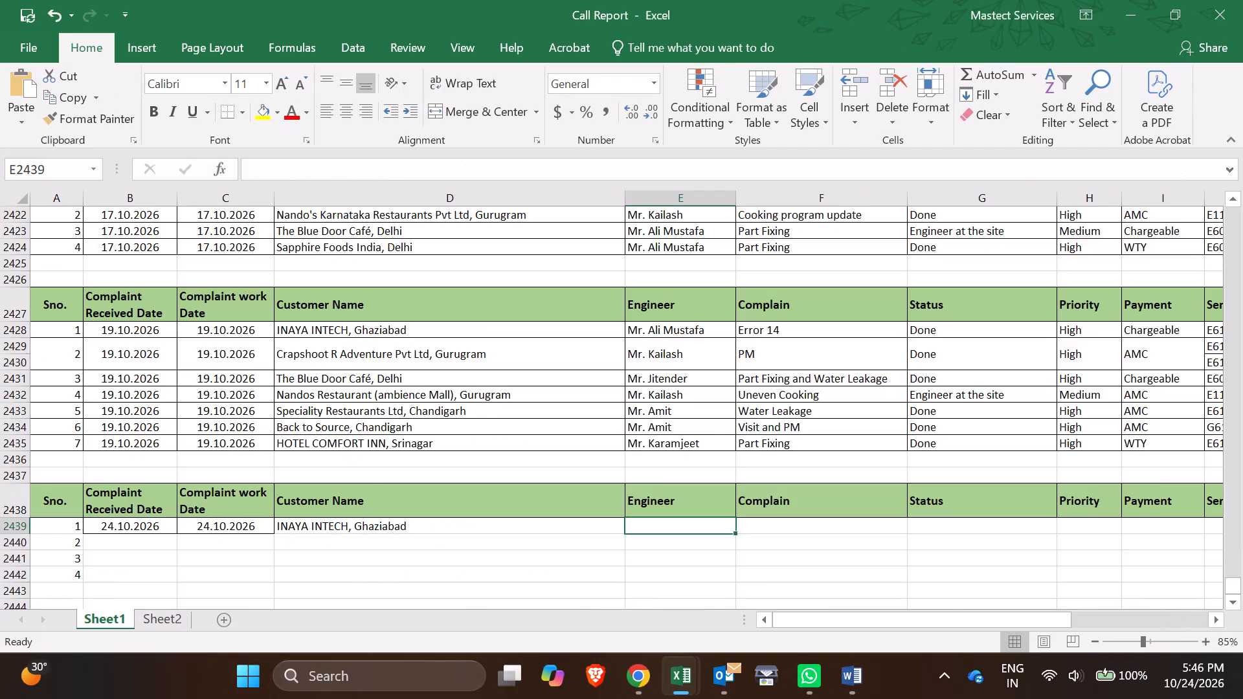
key(alt+Tab)
key(alt+Tab)
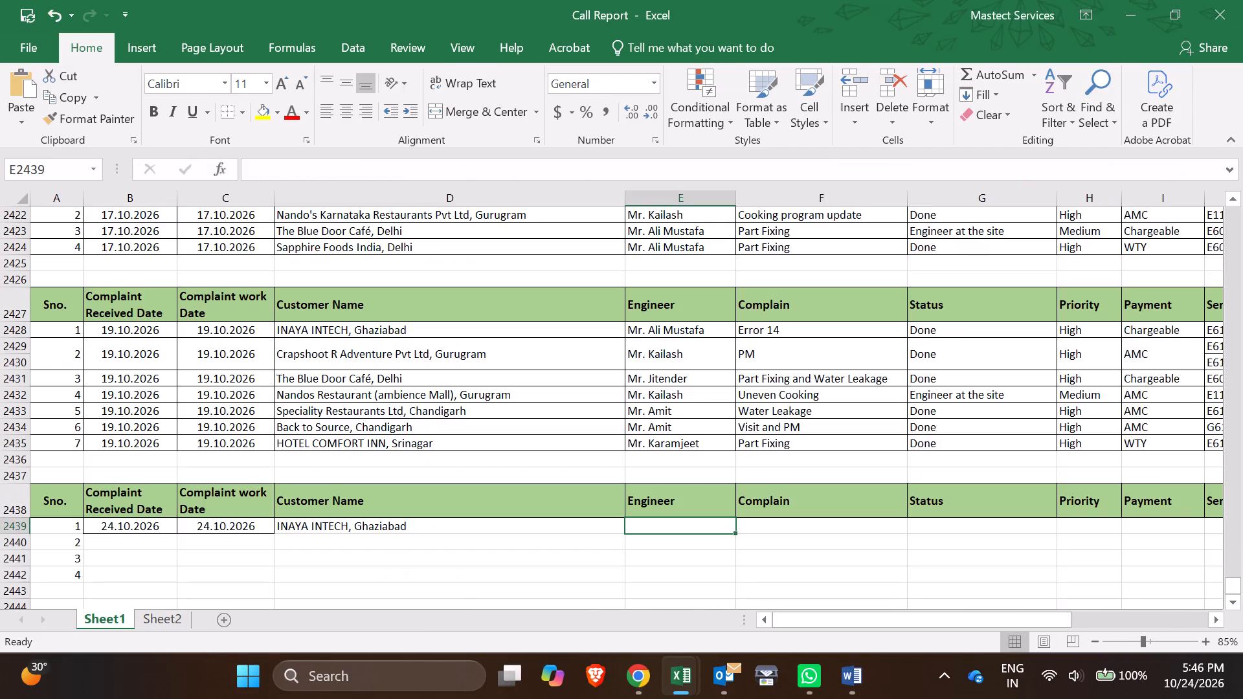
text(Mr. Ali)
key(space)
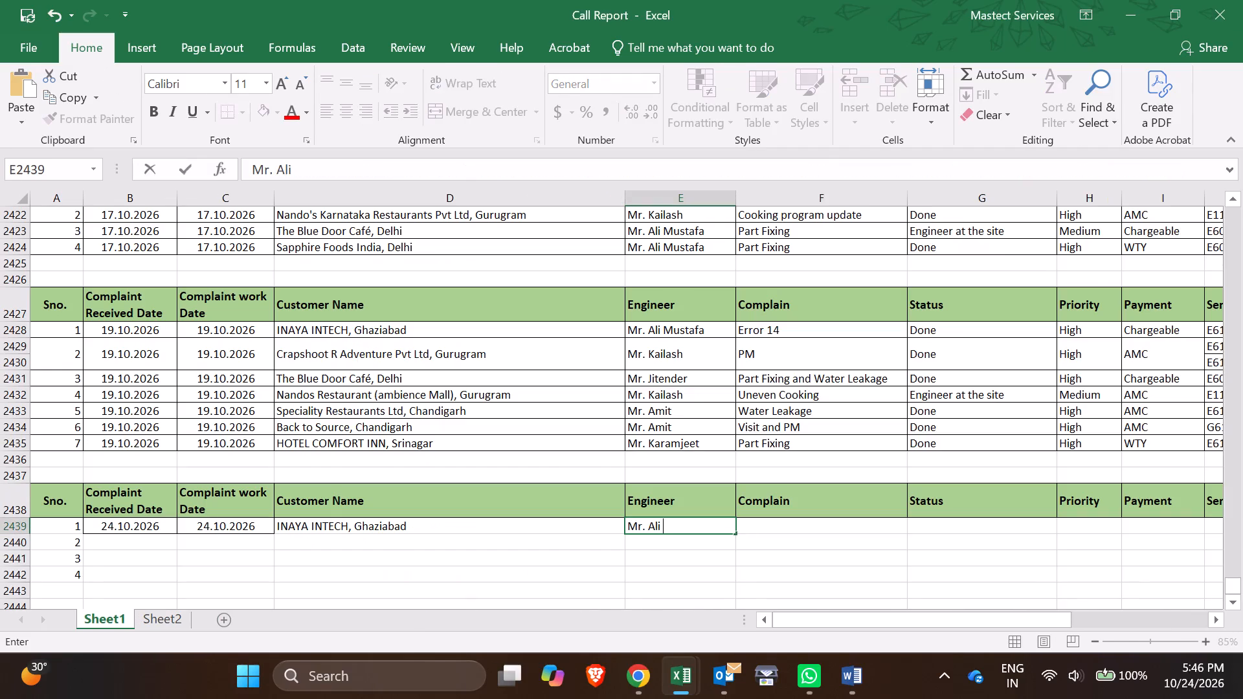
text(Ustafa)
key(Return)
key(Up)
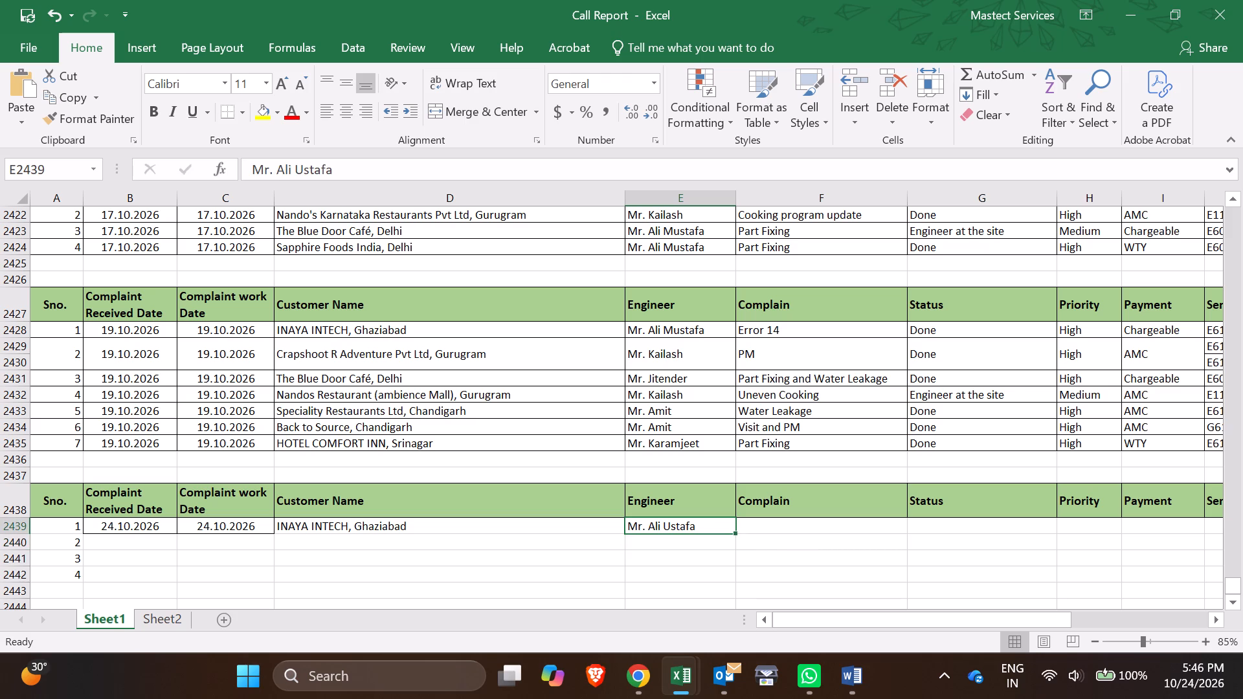
click(673, 166)
key(BackSpace)
key(BackSpace)
key(BackSpace)
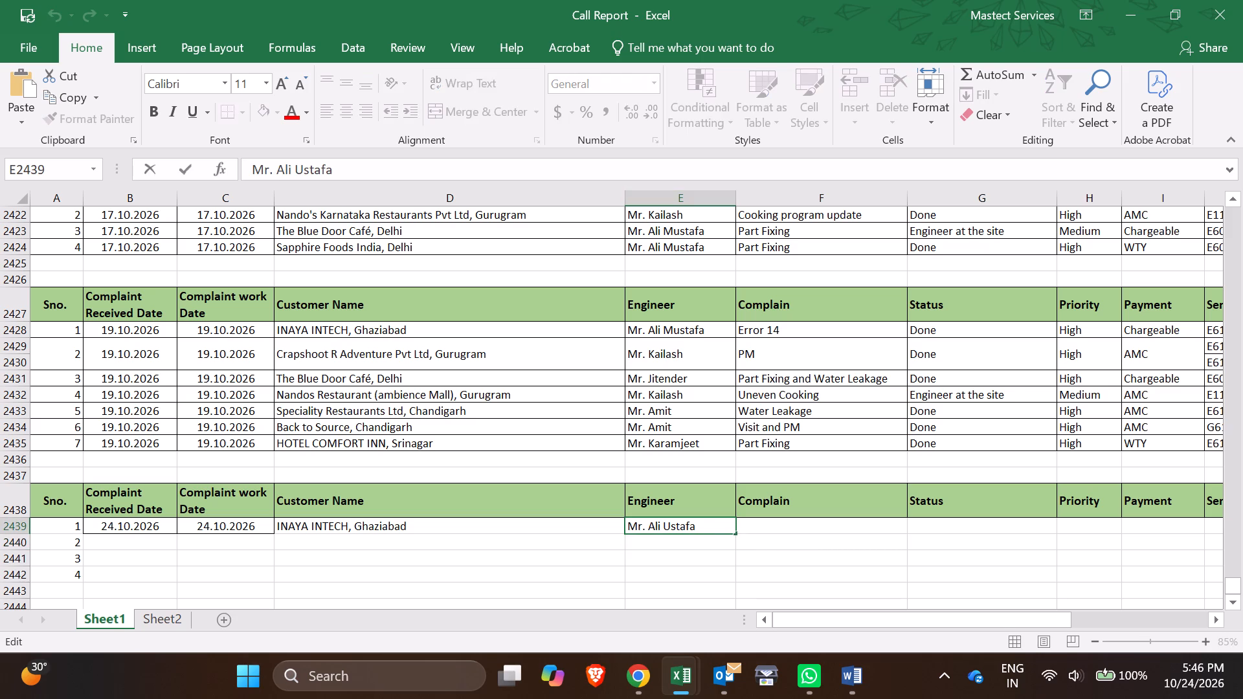
key(BackSpace)
key(BackSpace)
key(BackSpace)
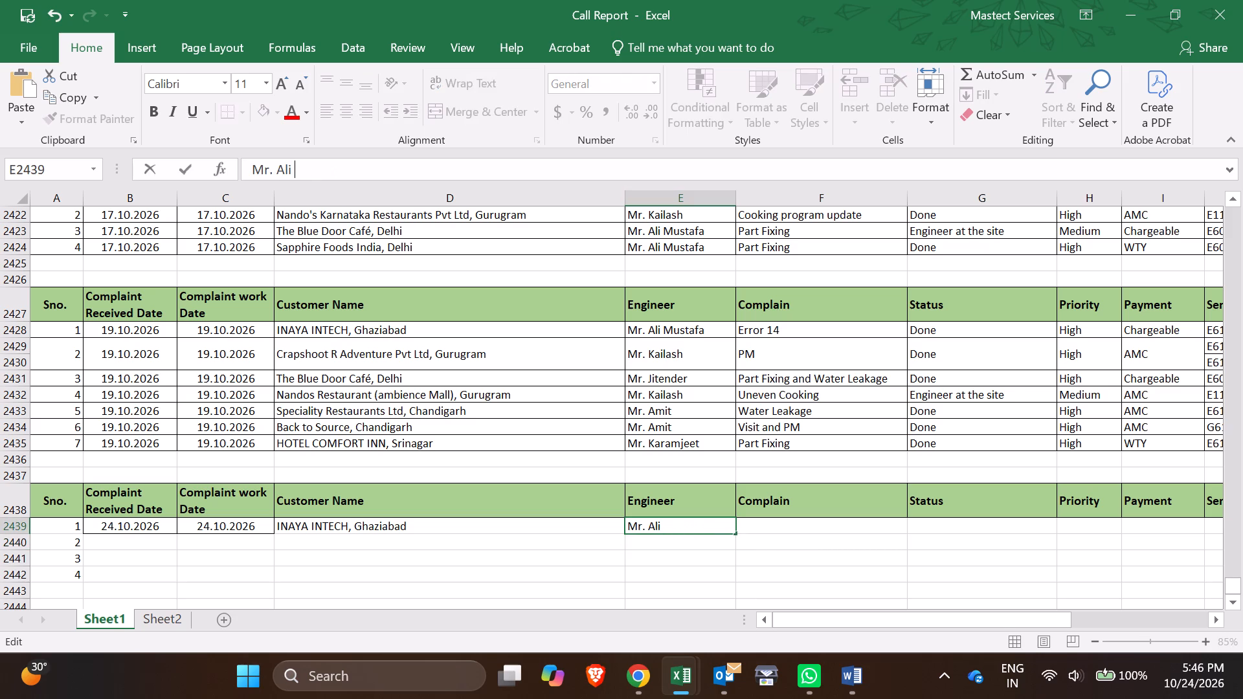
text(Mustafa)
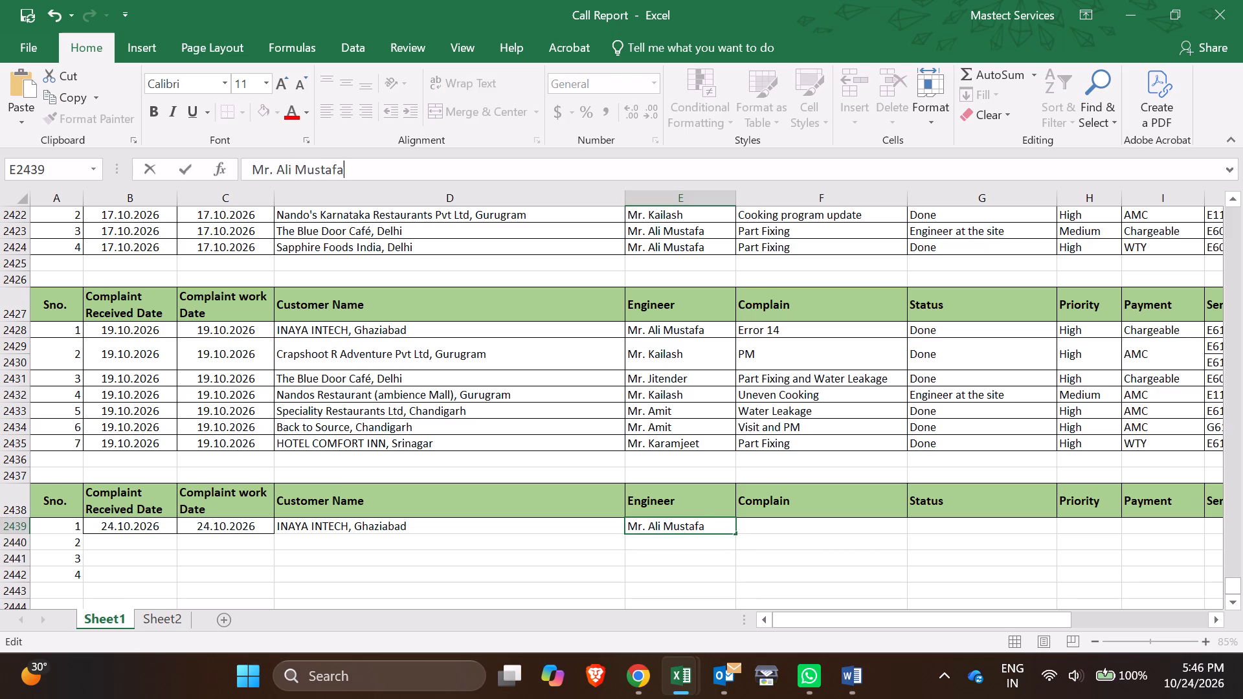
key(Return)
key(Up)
Consult the INAYA INTECH call in Daily Calls and enter Error 14 as the complaint in the 24.10.2026 row of Call Report.
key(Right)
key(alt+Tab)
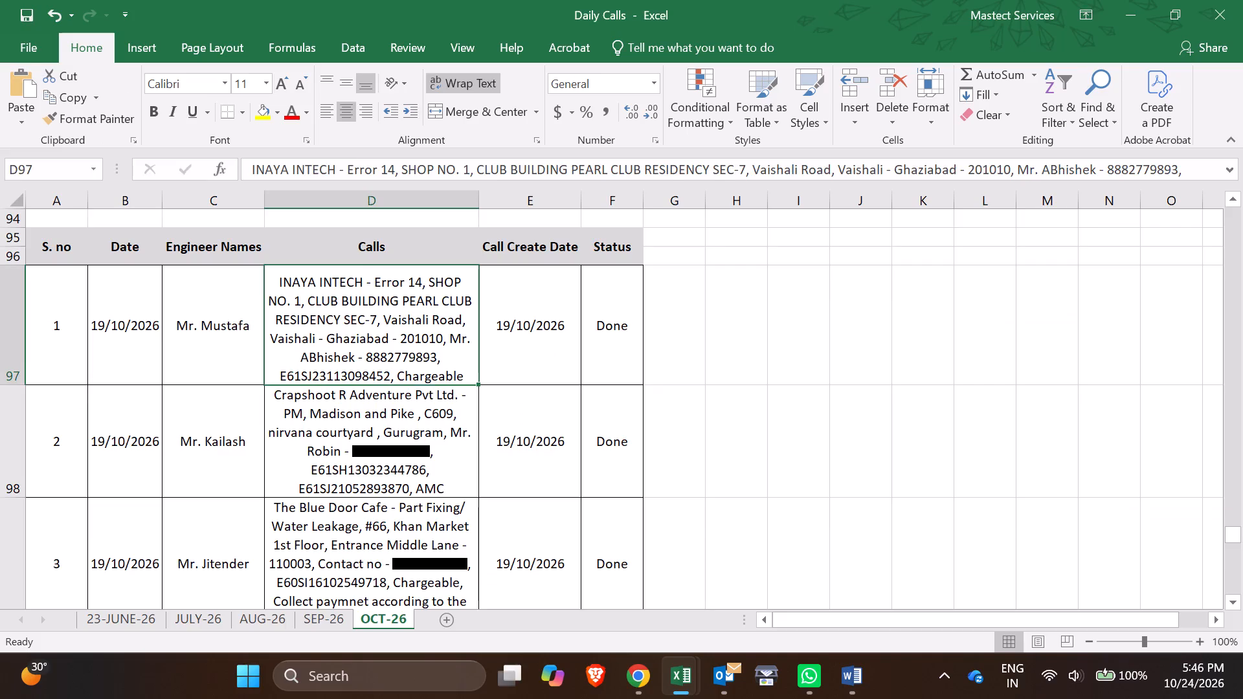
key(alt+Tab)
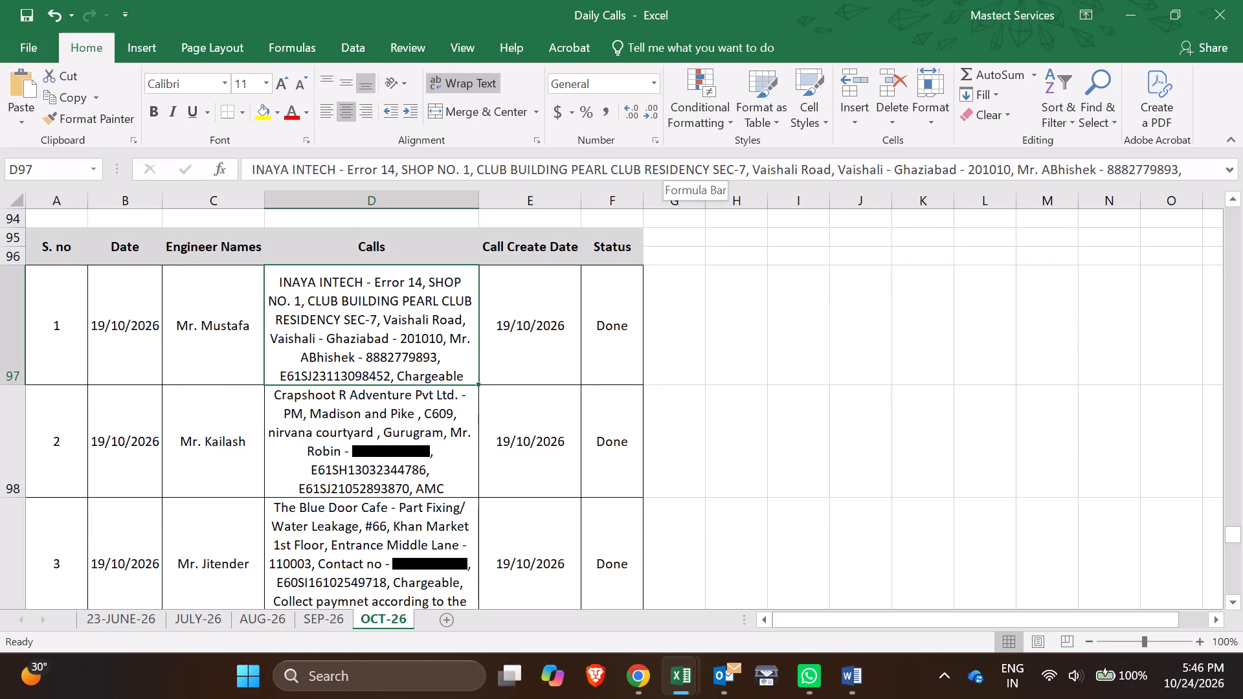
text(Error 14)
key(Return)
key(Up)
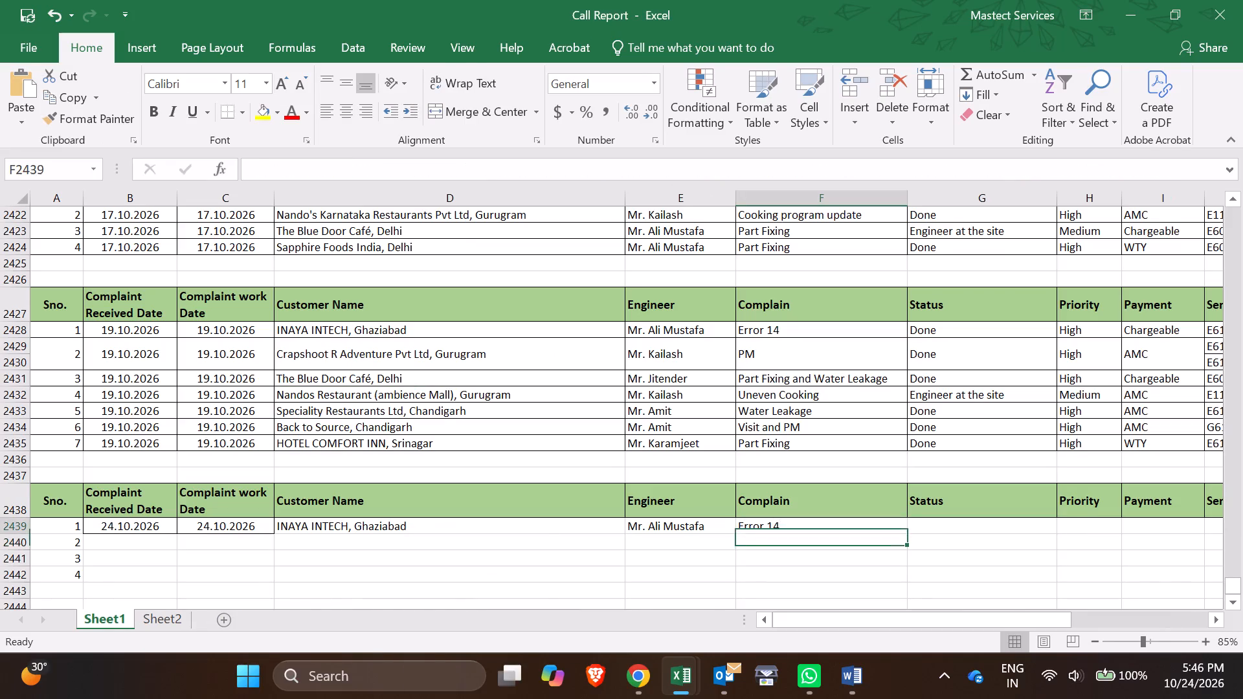
Check the call's status in Daily Calls and set the status of Call Report's 24.10.2026 INAYA INTECH row to Done.
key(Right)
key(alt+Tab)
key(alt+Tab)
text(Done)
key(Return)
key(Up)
Look through the 24/10/2026 calls in the Daily Calls workbook to check which ones belong in the report.
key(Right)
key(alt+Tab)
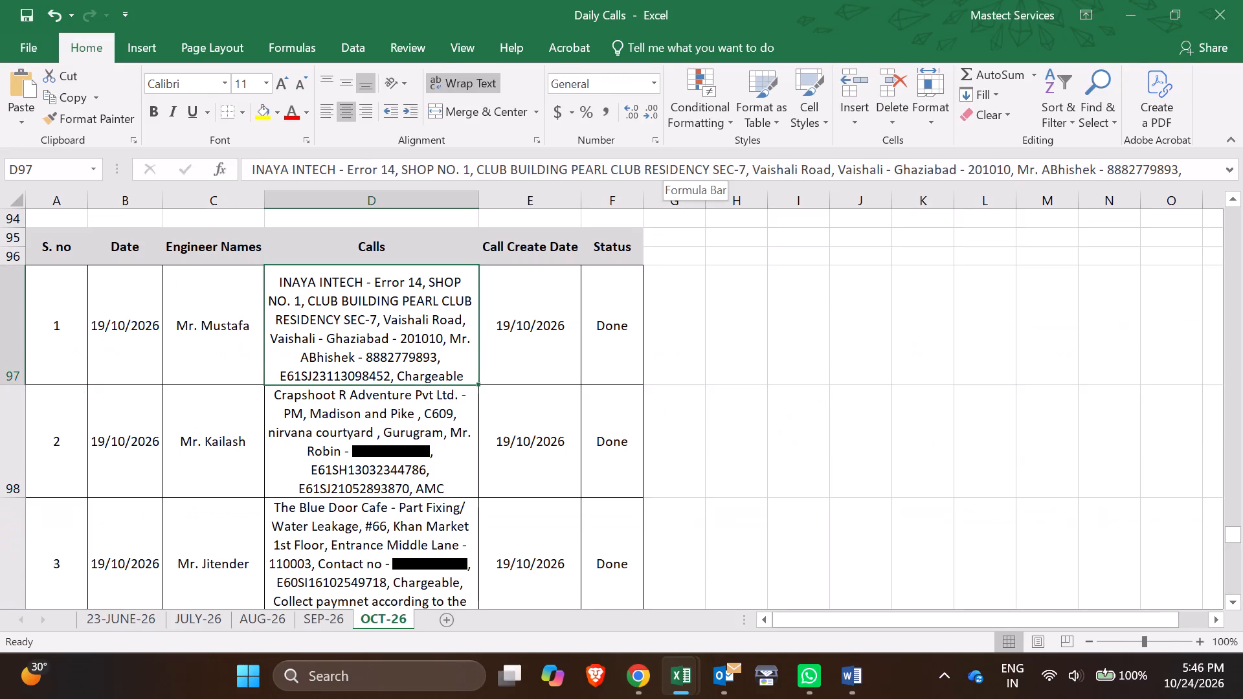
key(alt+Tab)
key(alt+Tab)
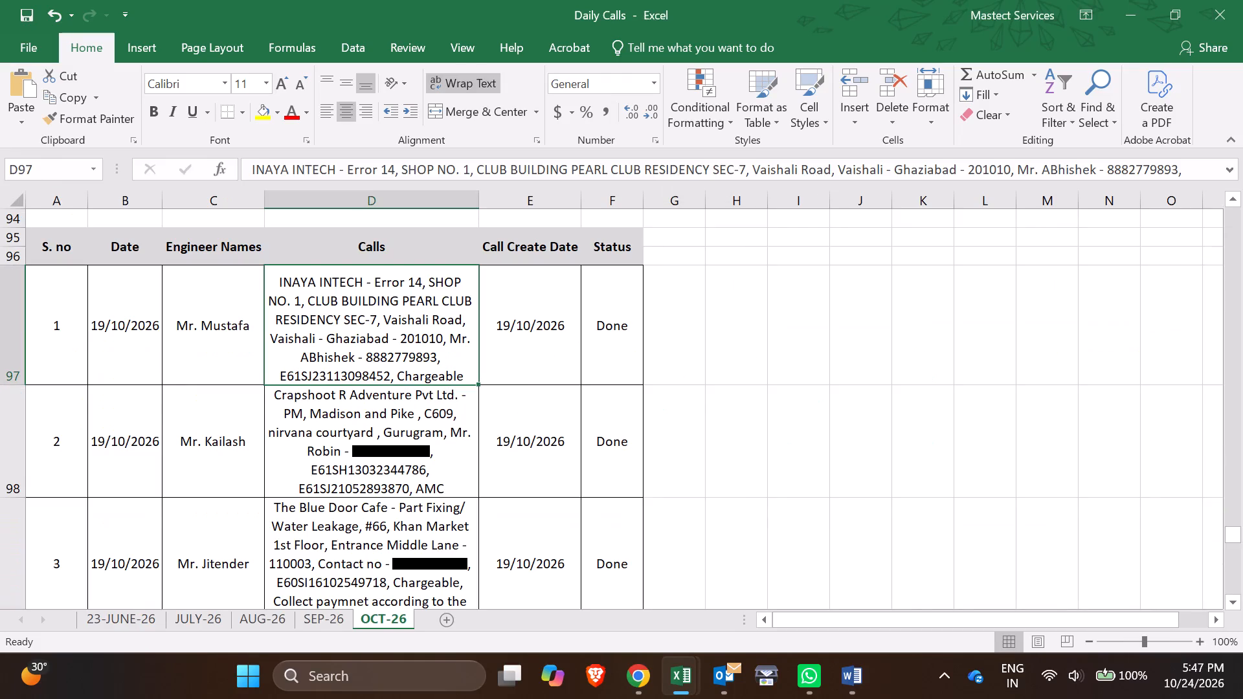
scroll(848, 313, down, 9)
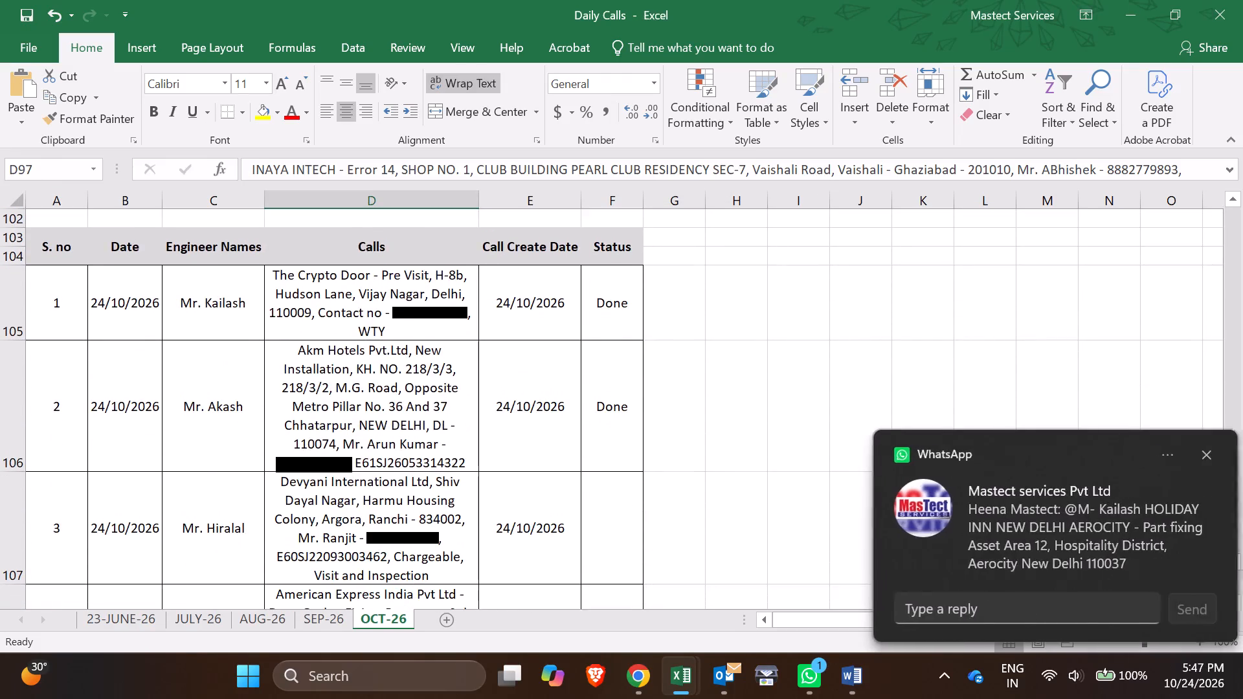
scroll(848, 313, down, 10)
scroll(848, 313, up, 1)
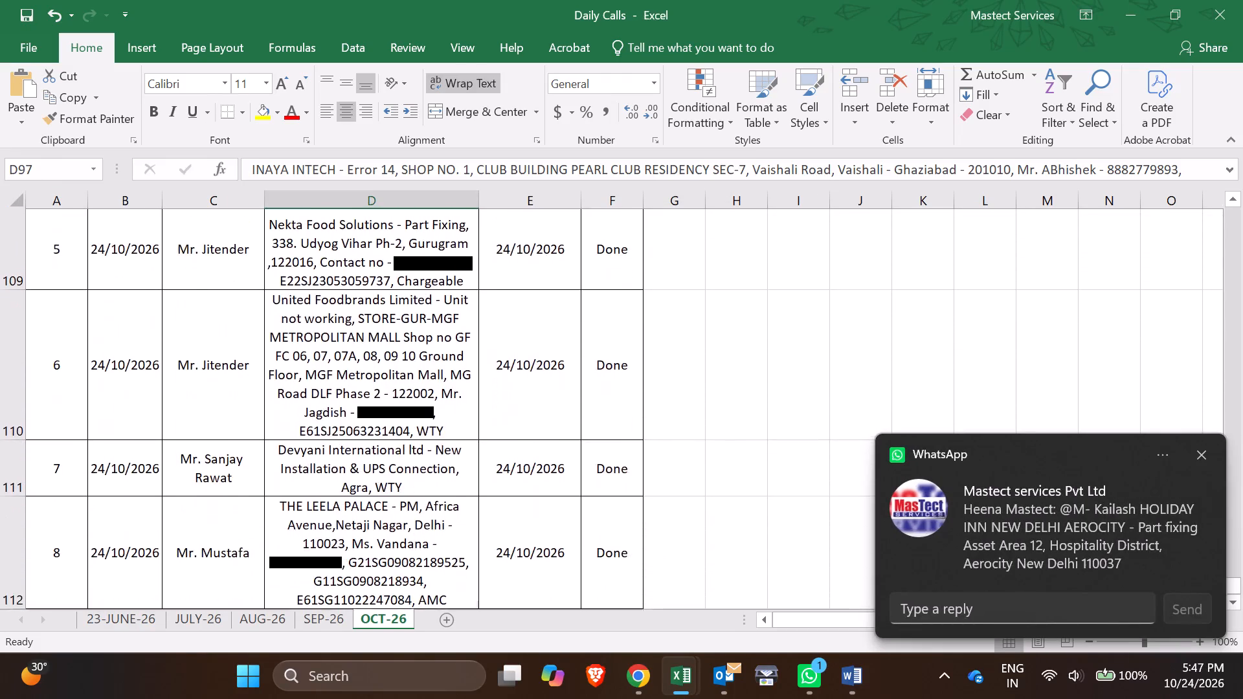
scroll(848, 313, up, 4)
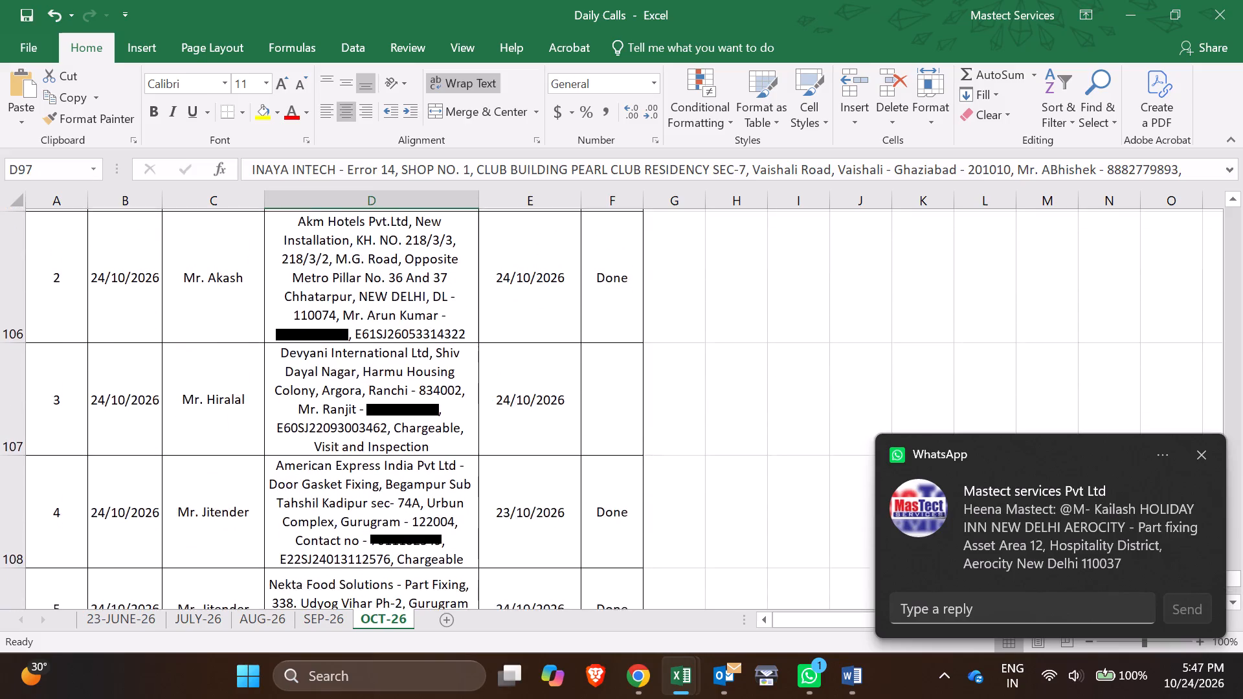
scroll(848, 313, up, 3)
Copy the customer name "The Crypto Door" from the first 24/10/2026 call in Daily Calls for the first 24.10.2026 customer cell in Call Report.
click(263, 281)
key(alt+Tab)
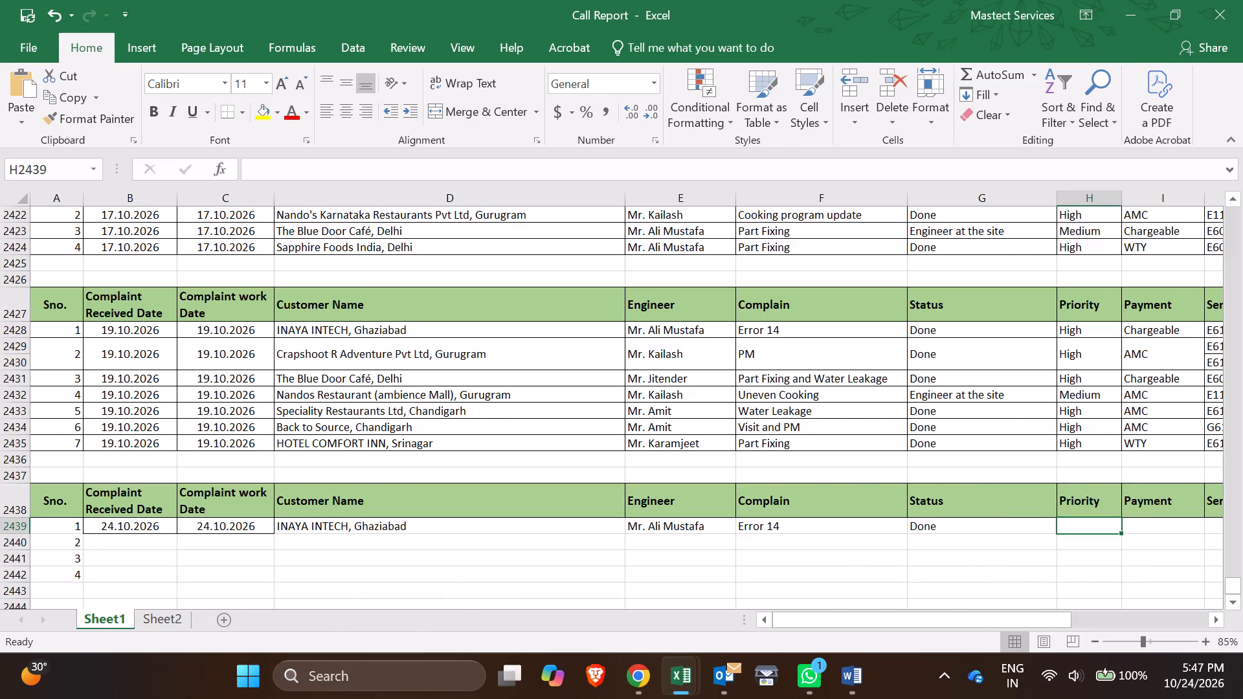
click(286, 529)
key(alt+Tab)
click(317, 282)
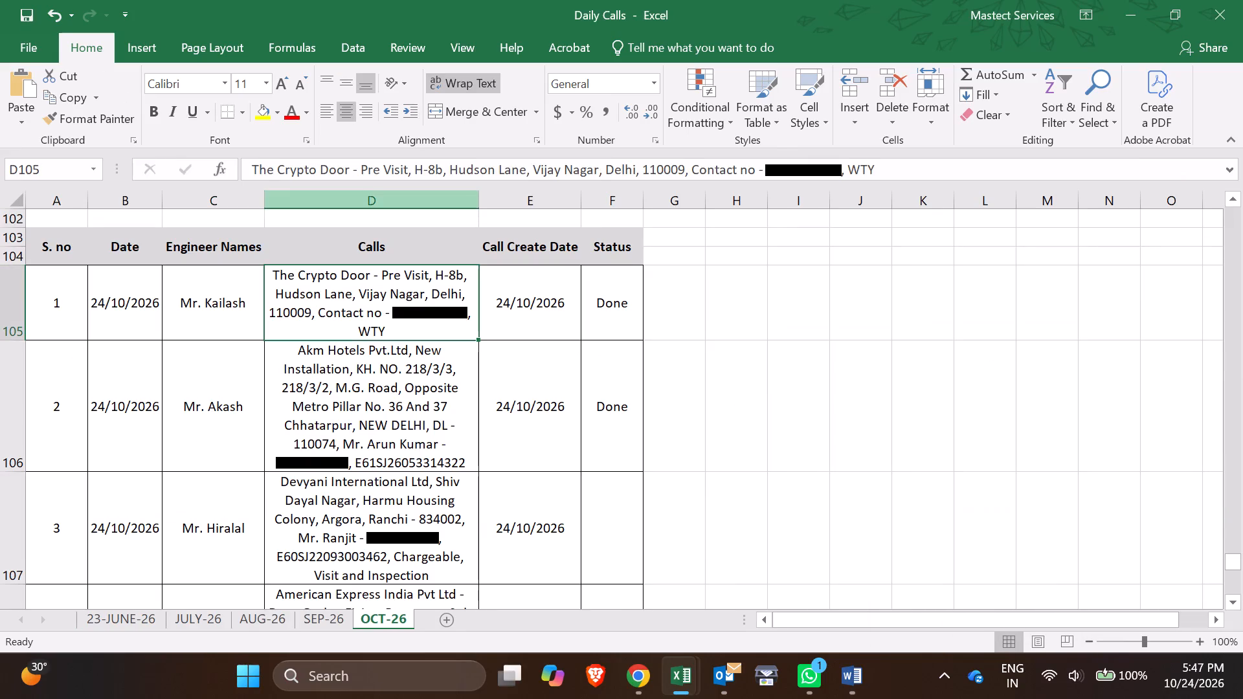
click(245, 157)
click(245, 170)
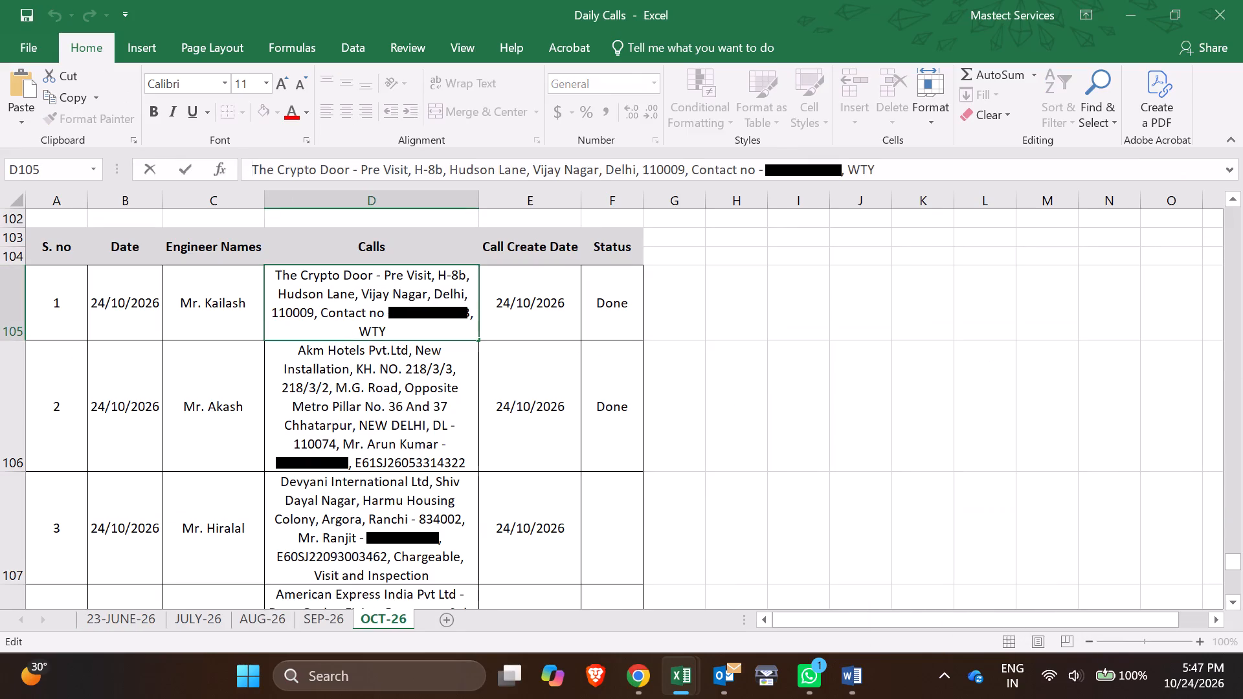
key(shift+Right)
key(shift+Right)
key(shift+Right)
key(shift+Right)
key(shift+Right)
key(shift+Right)
key(shift+Right)
key(shift+Right)
key(shift+Right)
key(shift+Right)
key(shift+Right)
key(shift+Right)
key(shift+Right)
key(shift+Right)
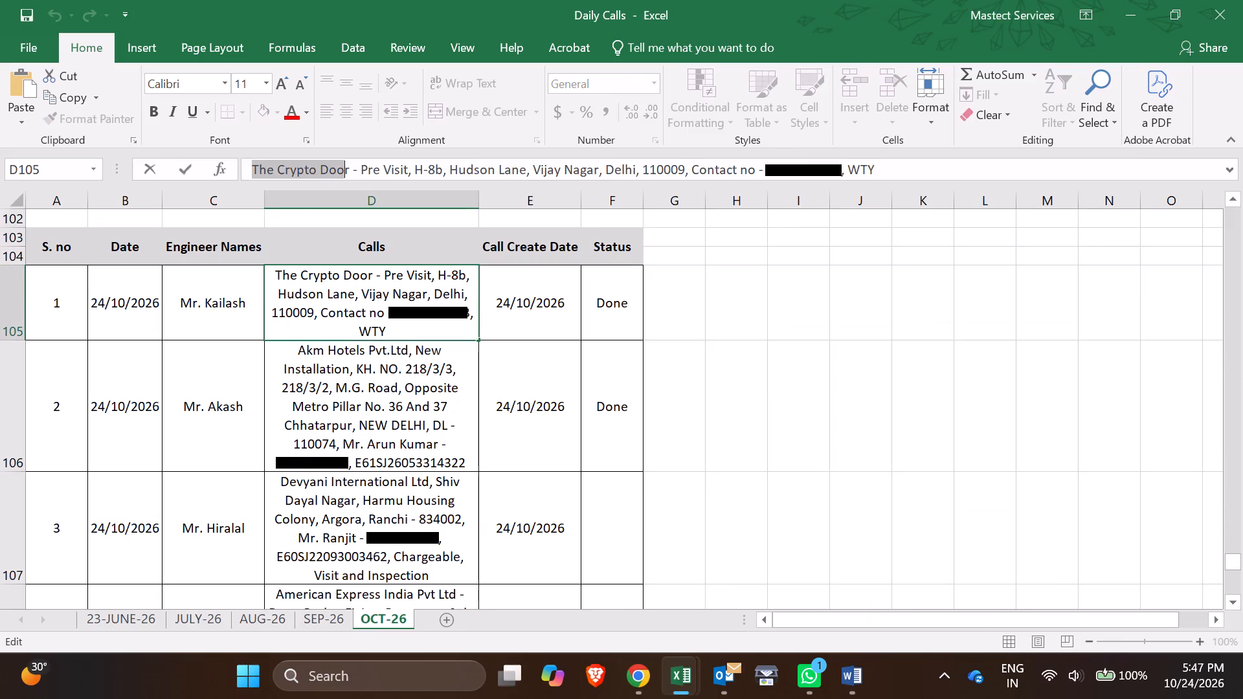
key(shift+Right)
key(ctrl+c)
key(alt+Tab)
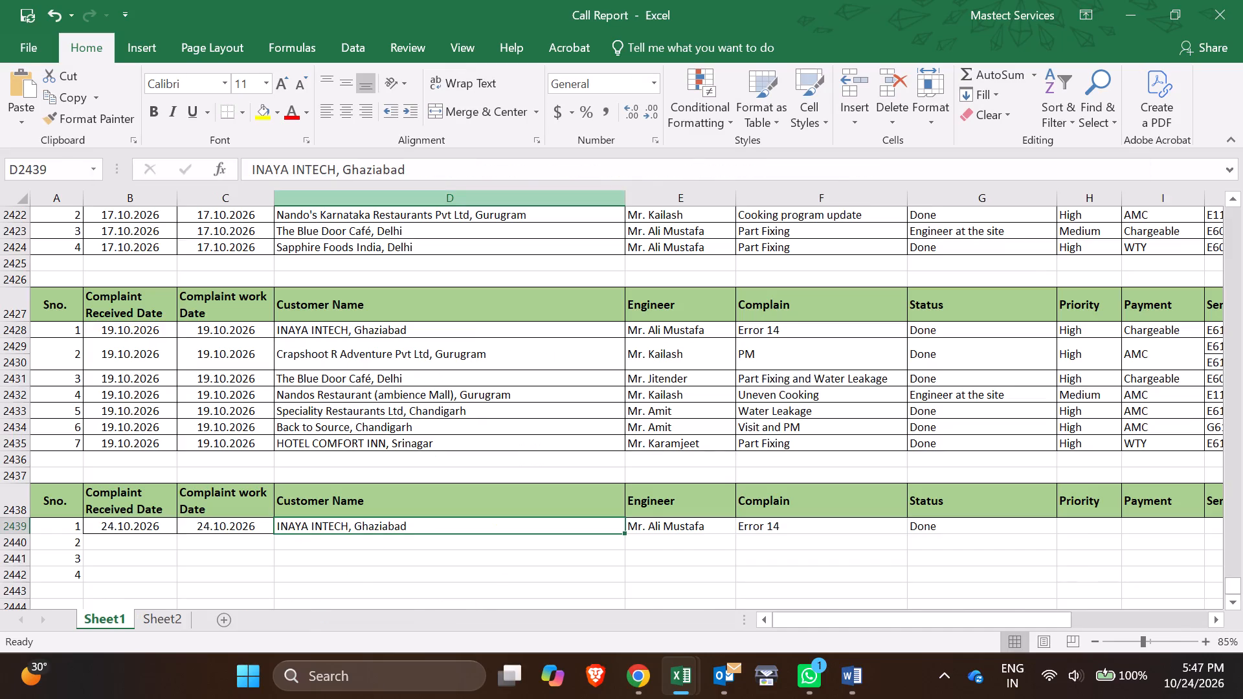
Replace the customer name in the first 24.10.2026 row with "The Crypto Door, Delhi" and save the workbook.
key(BackSpace)
key(ctrl+v)
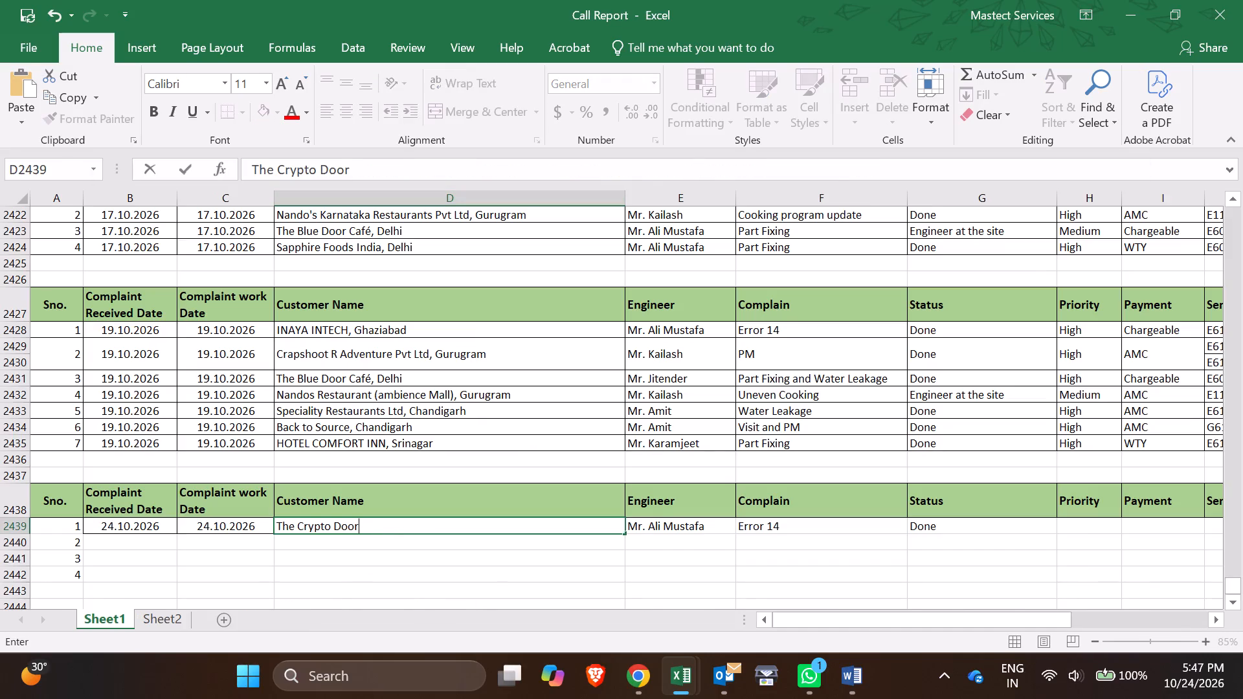
text(,)
key(space)
key(alt+Tab)
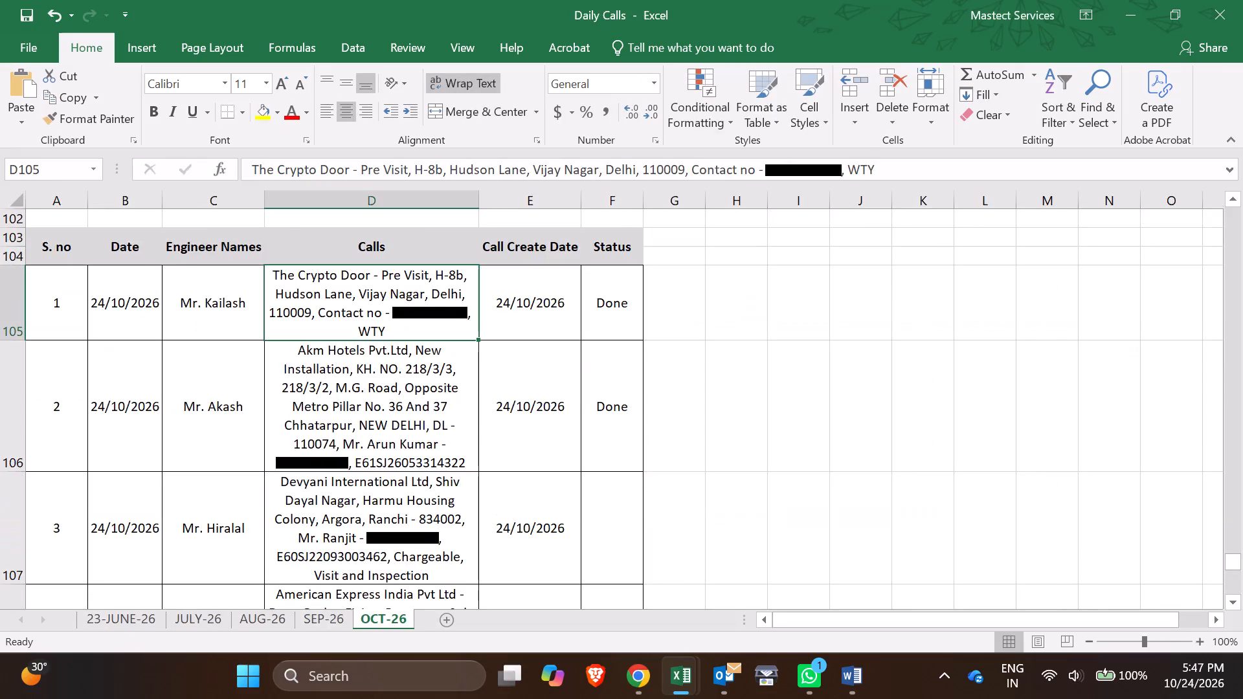
key(alt+Tab)
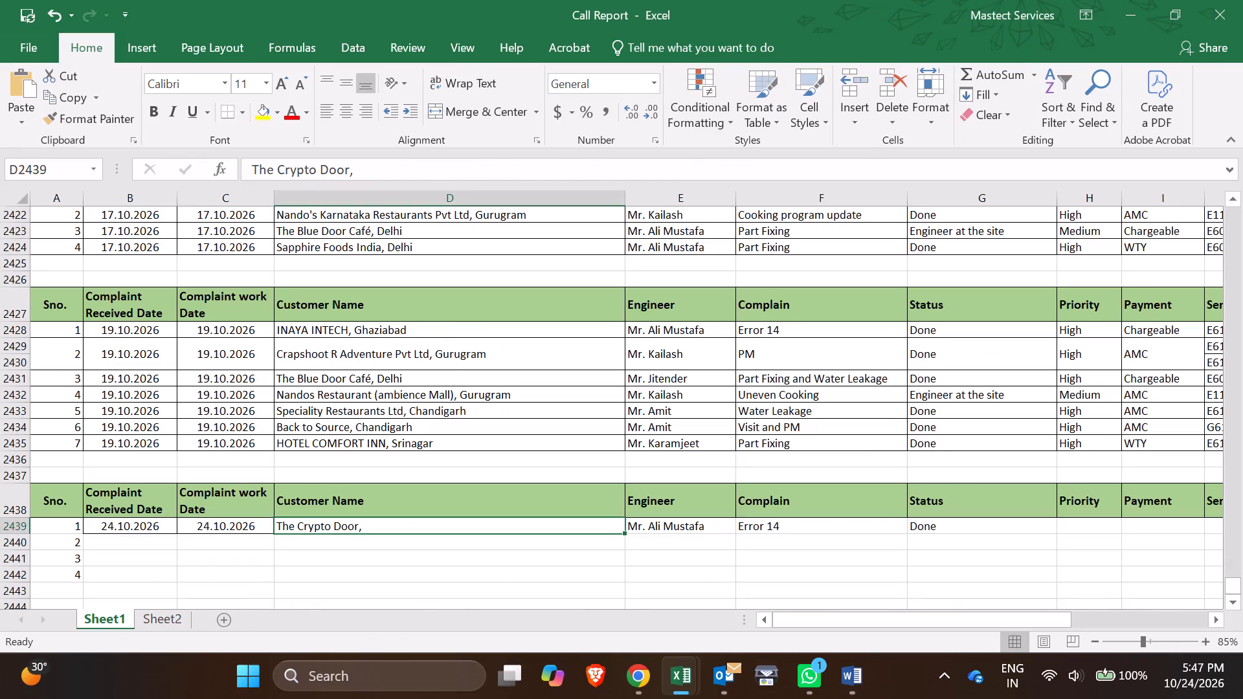
click(449, 170)
text(Delhi)
key(Return)
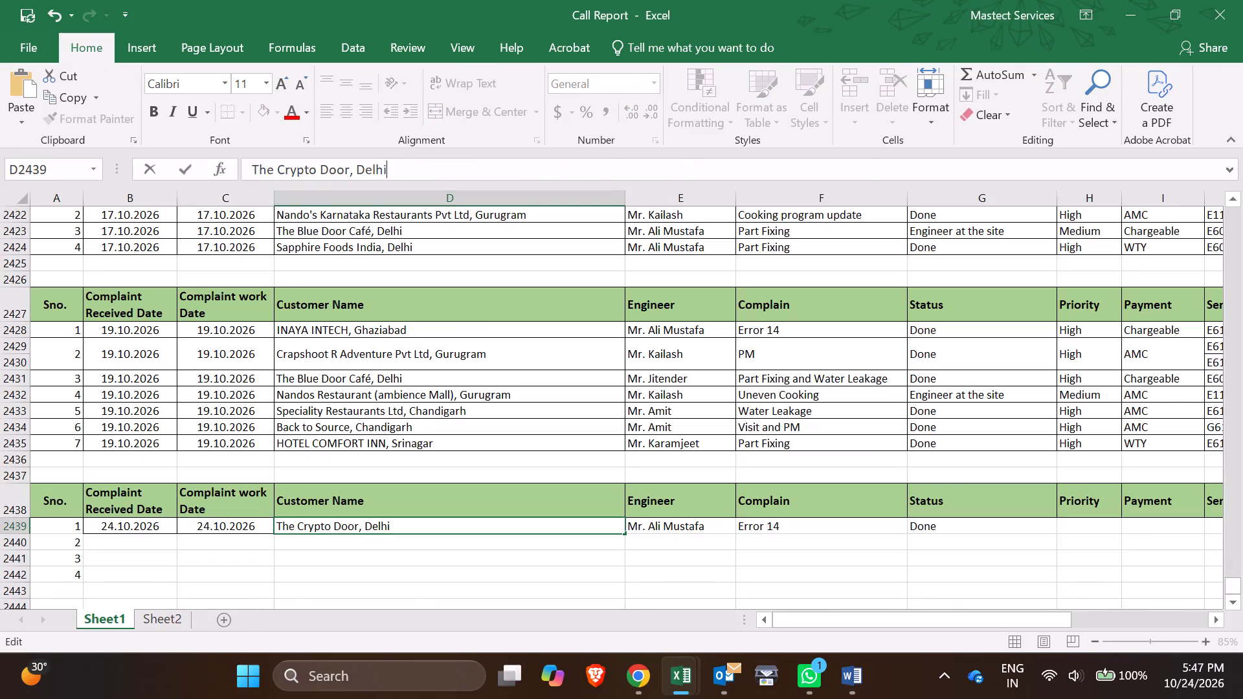
key(Up)
key(Right)
key(ctrl+s)
key(ctrl+s)
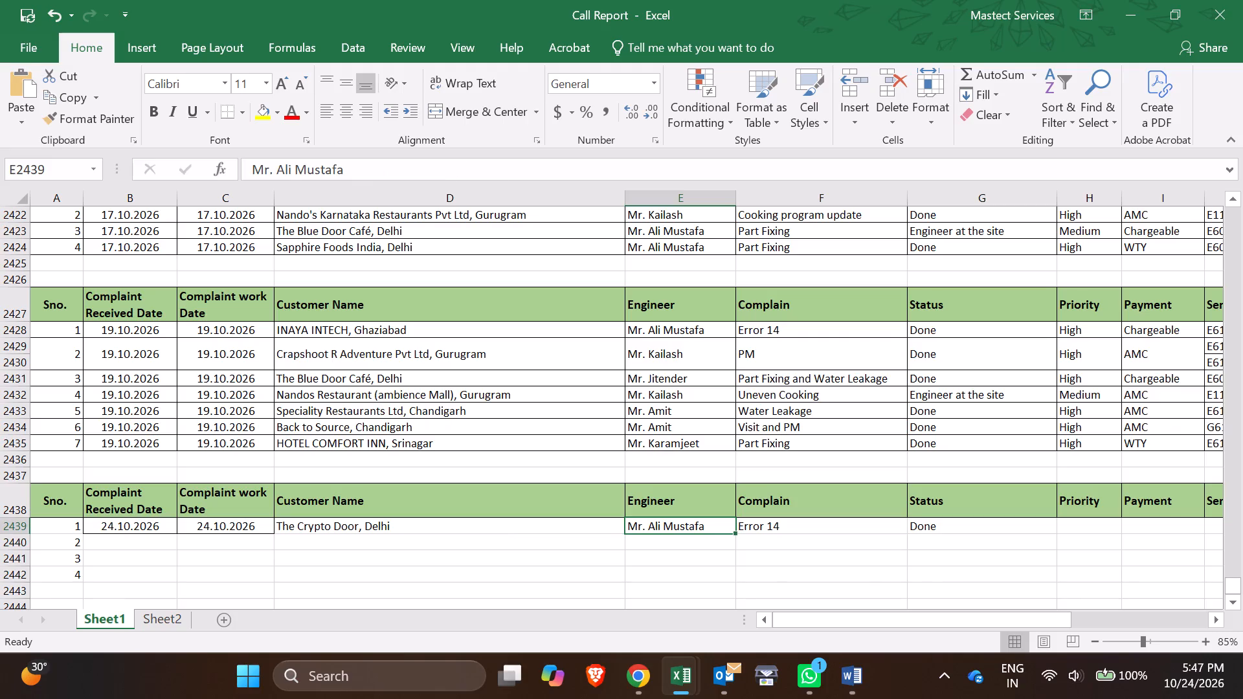
Switch to the Daily Calls workbook to consult The Crypto Door entry for the first row's Complain field.
key(Right)
key(alt+Tab)
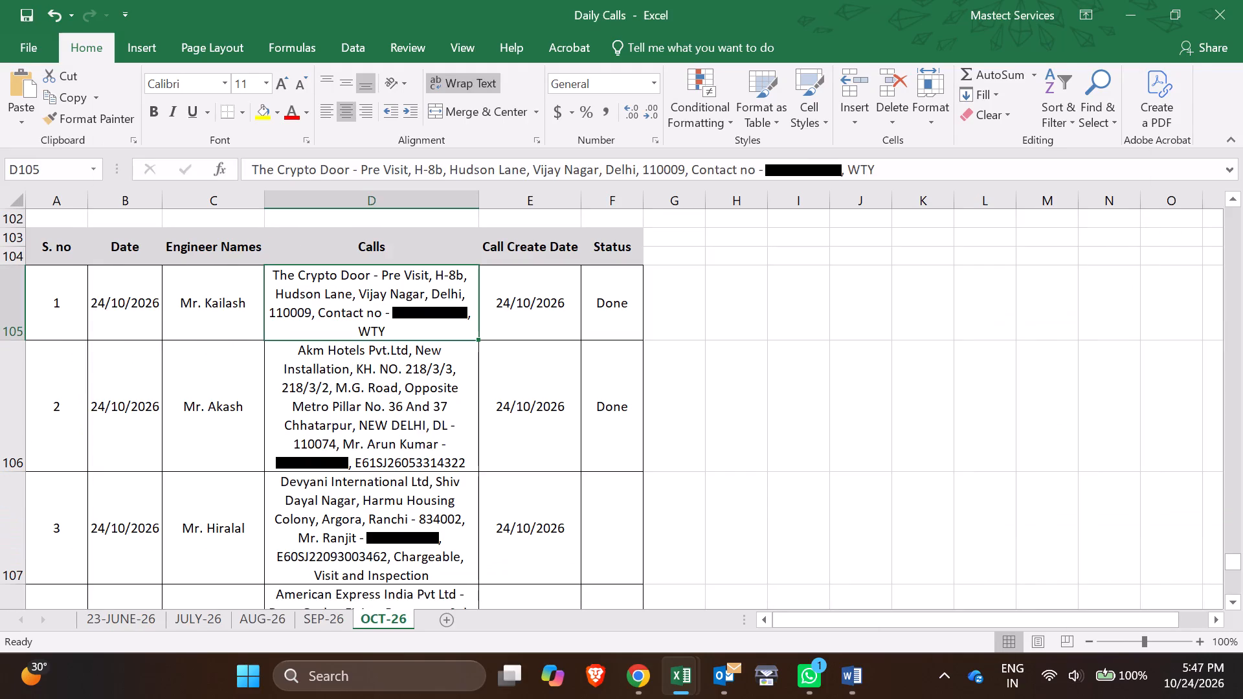
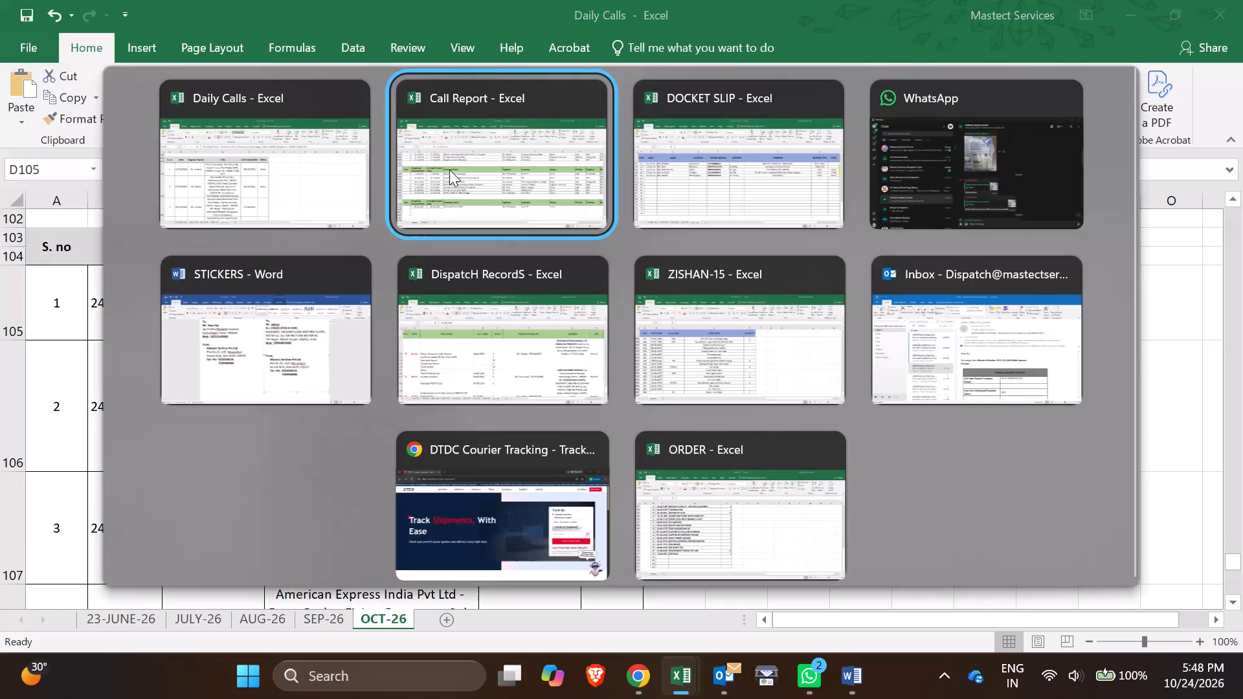
Switch to the DispatcH RecordS workbook and examine the 24-Oct dispatch entries, ending on the part code of the Skylark Foods Cleaner Tablets row.
key(alt+Tab)
key(alt+Tab)
key(alt+Tab)
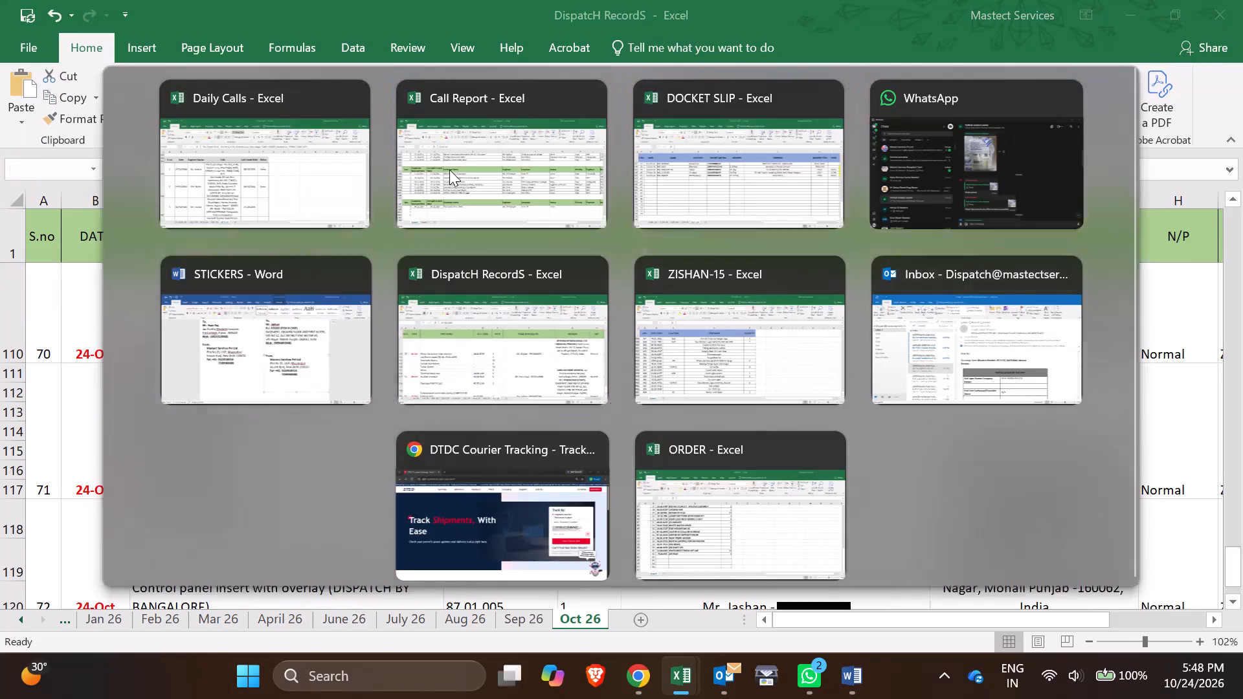
scroll(269, 450, down, 5)
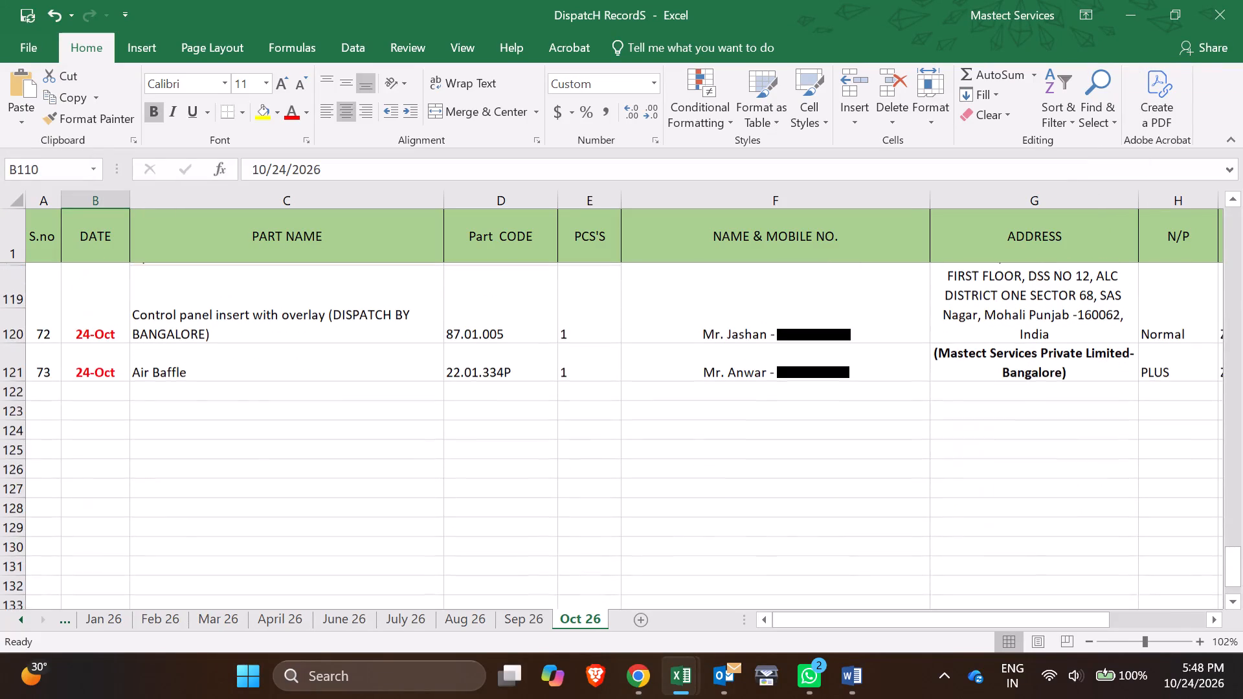
scroll(350, 372, up, 2)
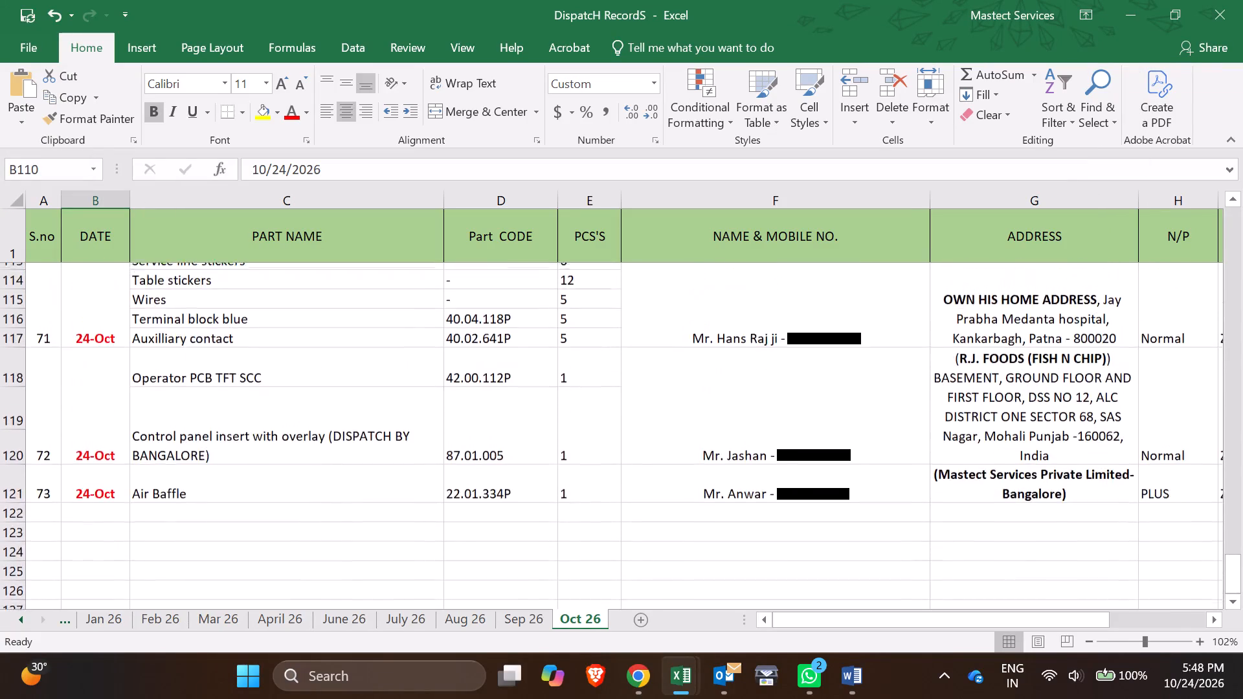
scroll(350, 372, up, 3)
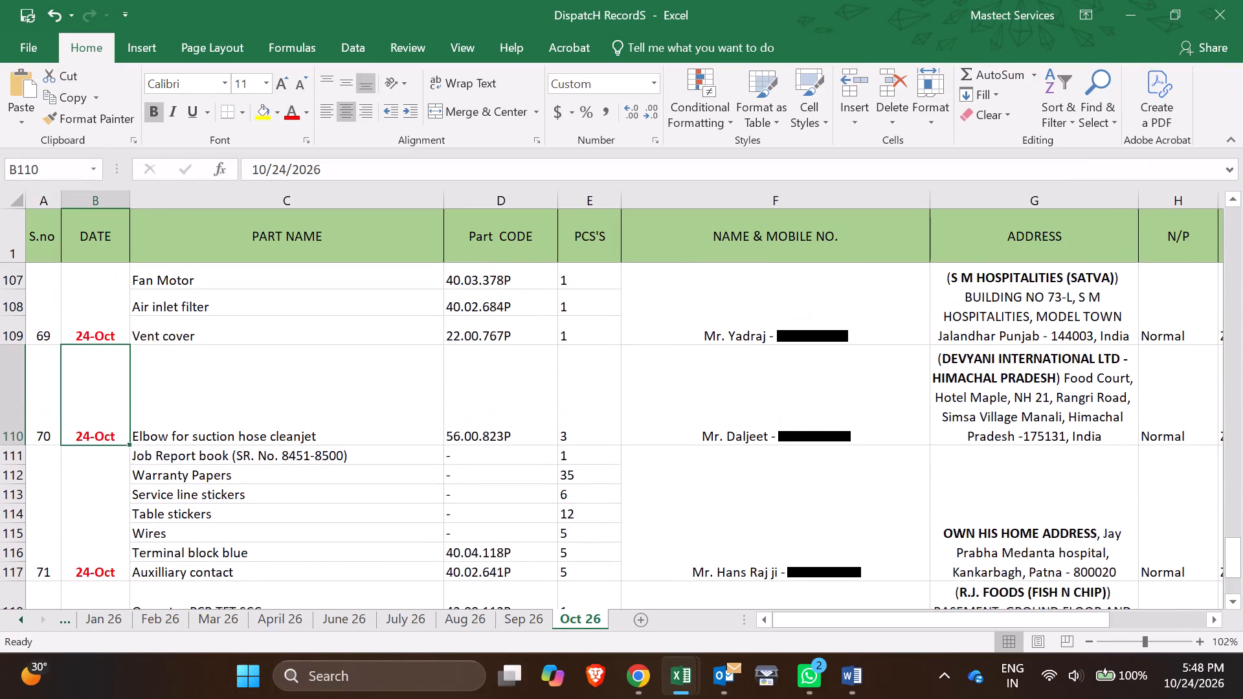
scroll(216, 337, up, 2)
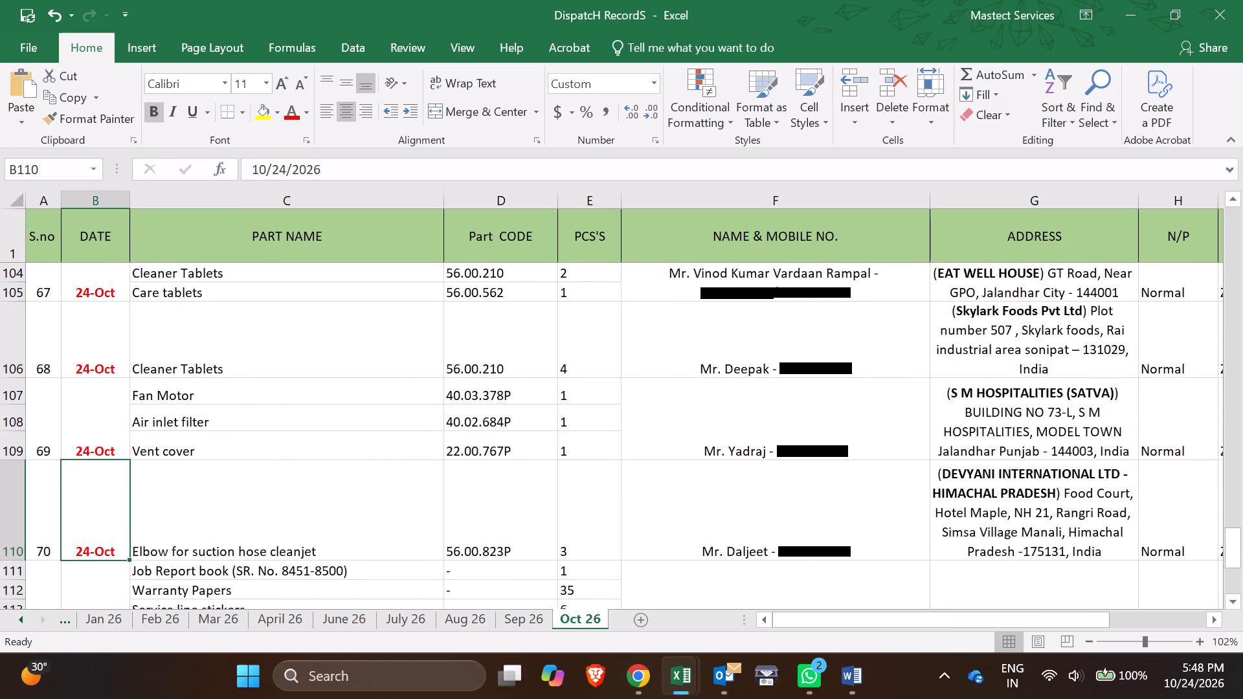
click(510, 359)
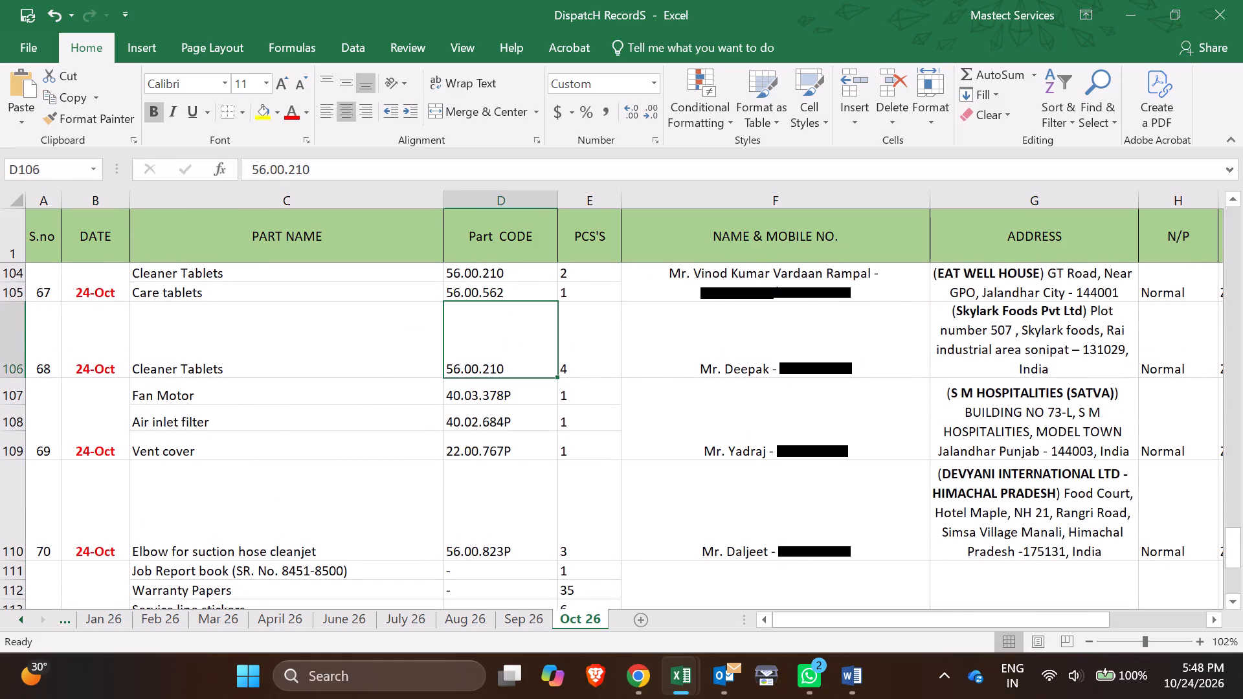
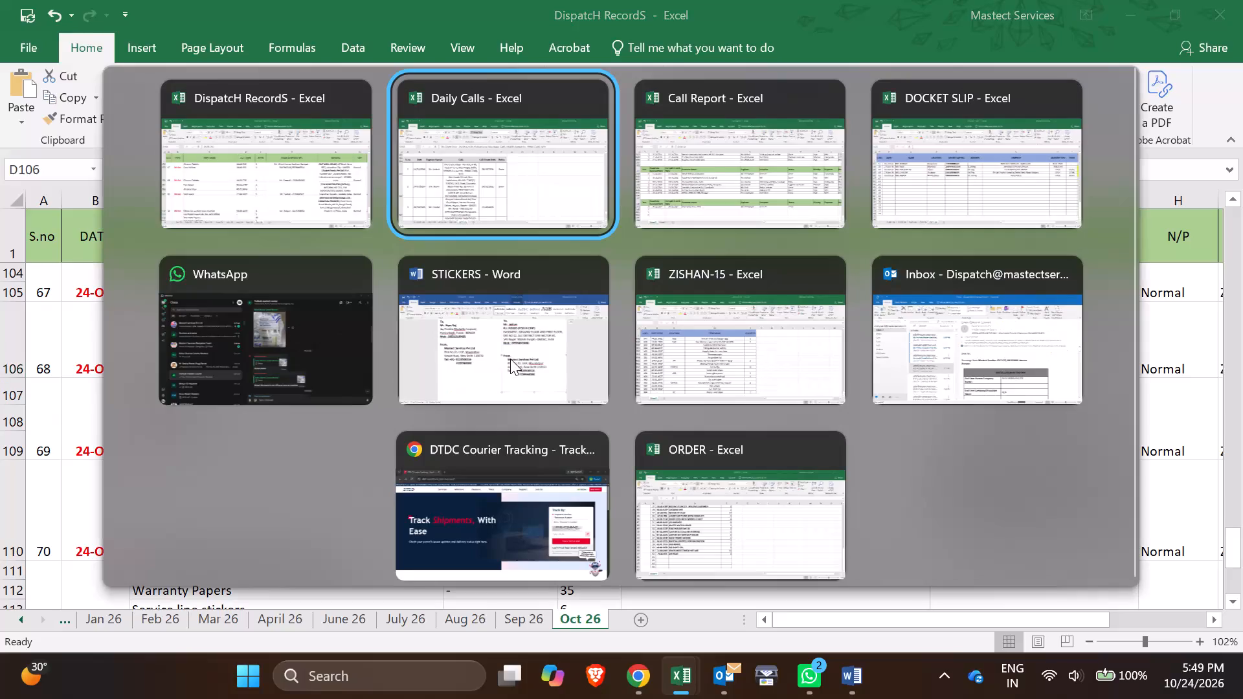
Return to the Call Report workbook and set The Crypto Door row's Engineer to "Mr. Kailash", consulting the Daily Calls entry.
key(alt+Tab)
key(alt+Tab)
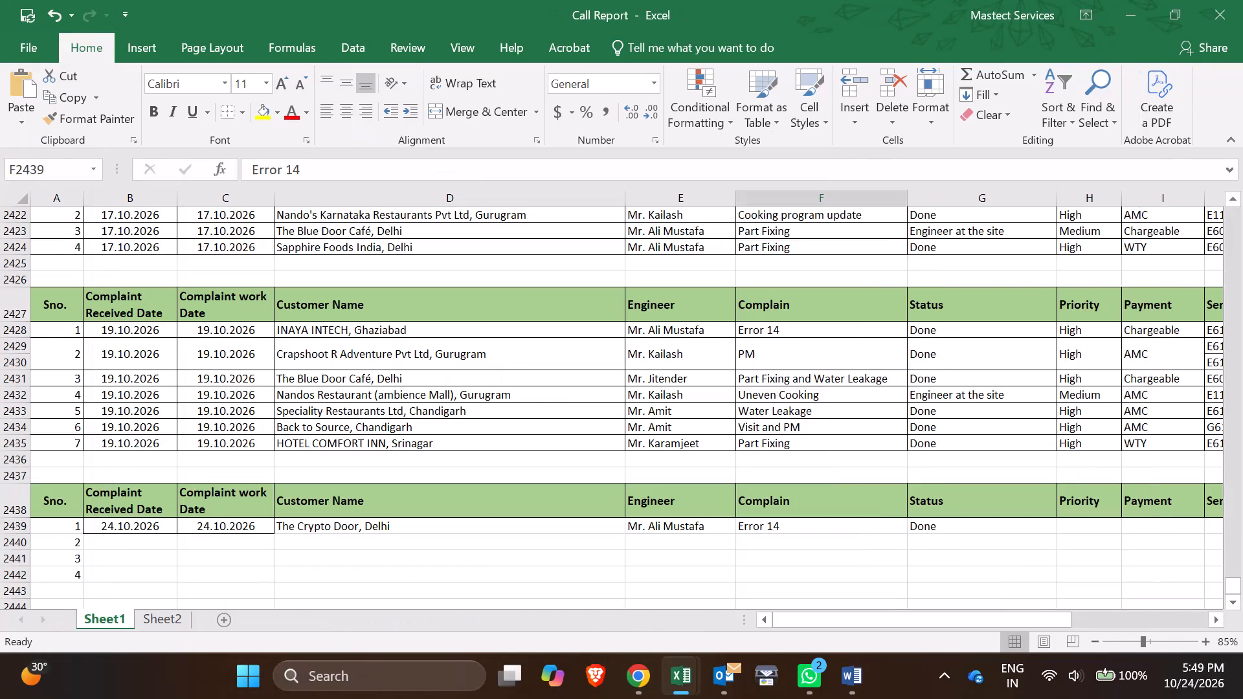
key(alt+Tab)
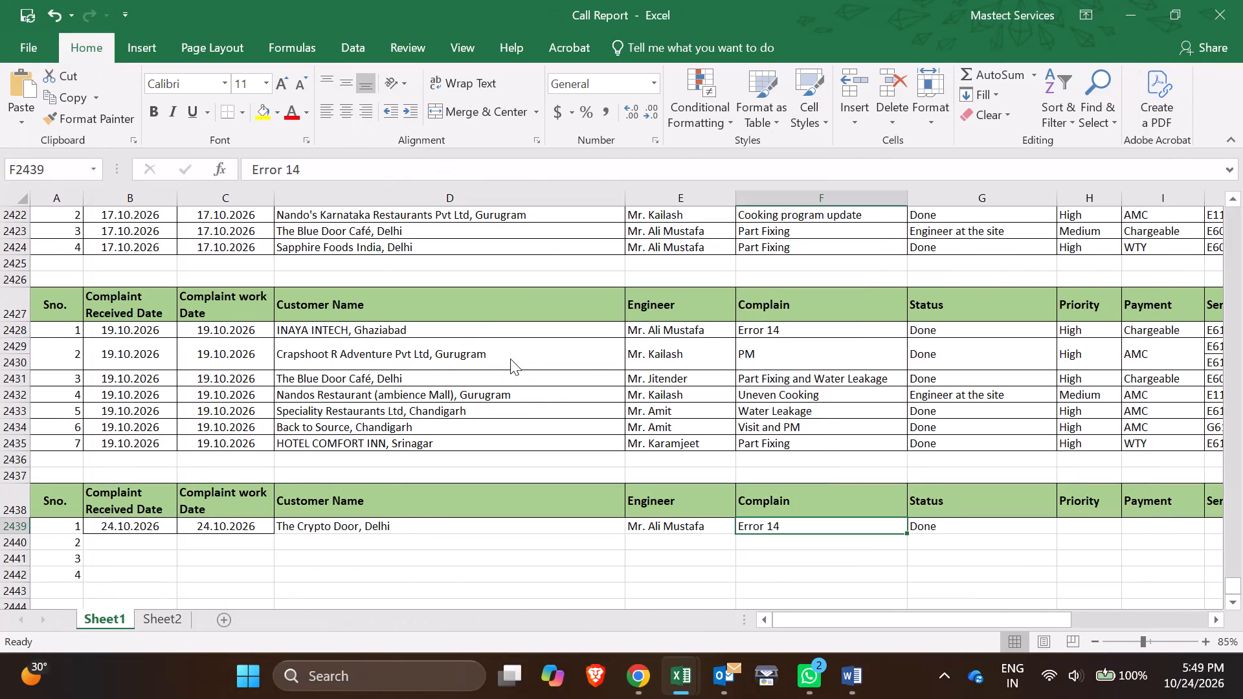
key(alt+Tab)
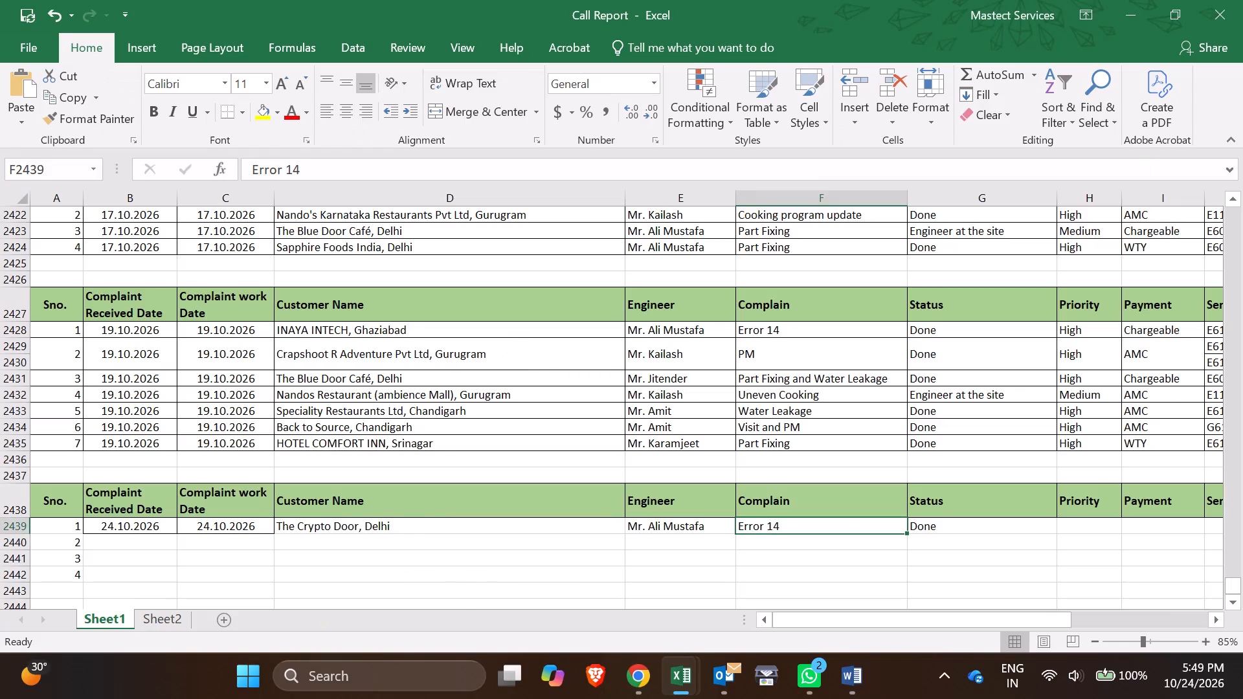
key(Left)
key(alt+Tab)
key(alt+Tab)
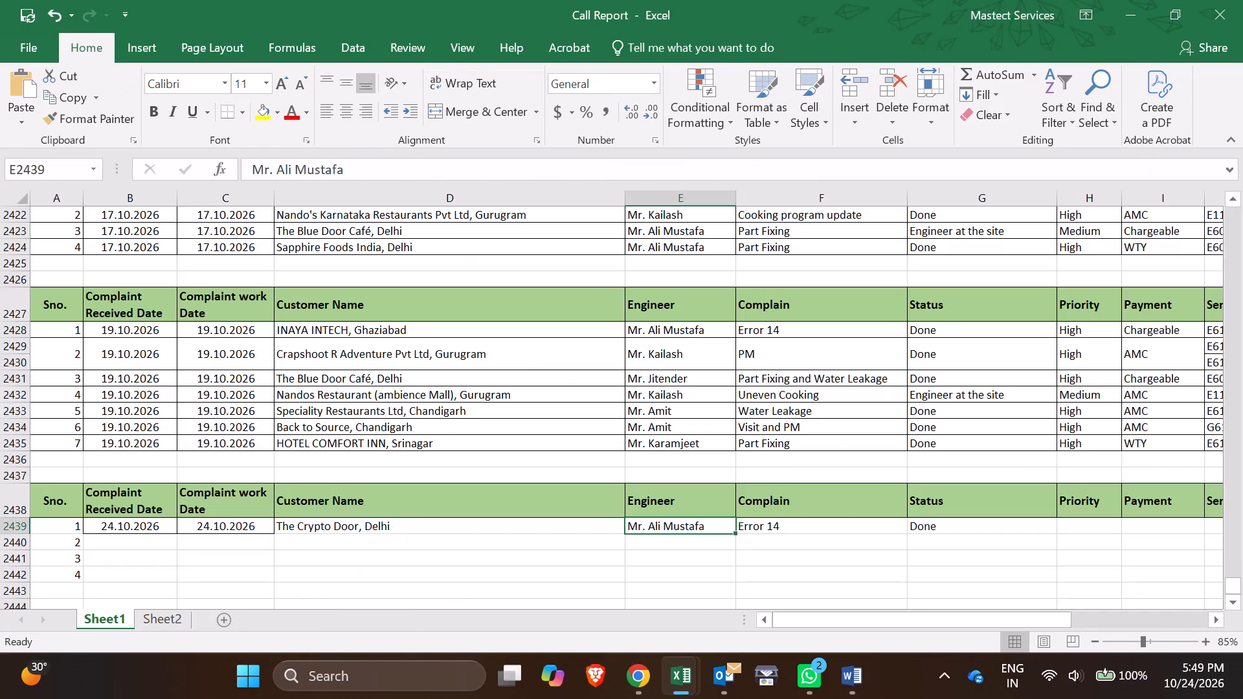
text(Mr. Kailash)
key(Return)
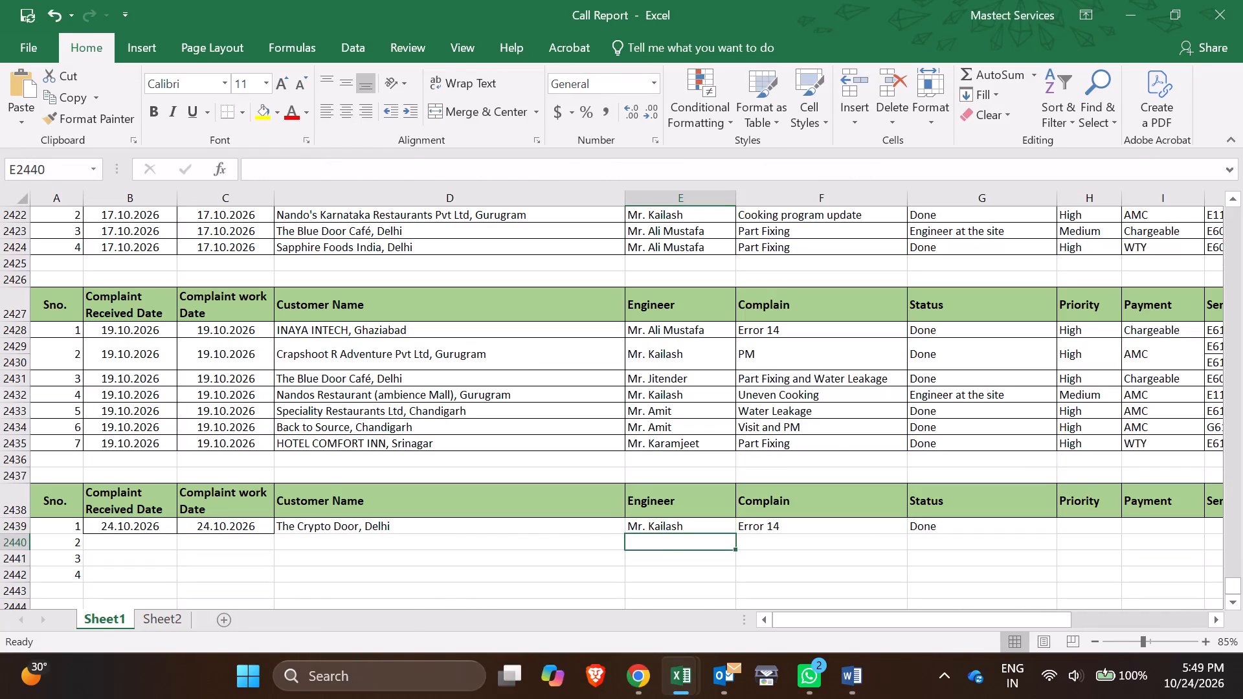
Replace The Crypto Door row's Complain entry with "Pre Visit", checking it against the Daily Calls workbook.
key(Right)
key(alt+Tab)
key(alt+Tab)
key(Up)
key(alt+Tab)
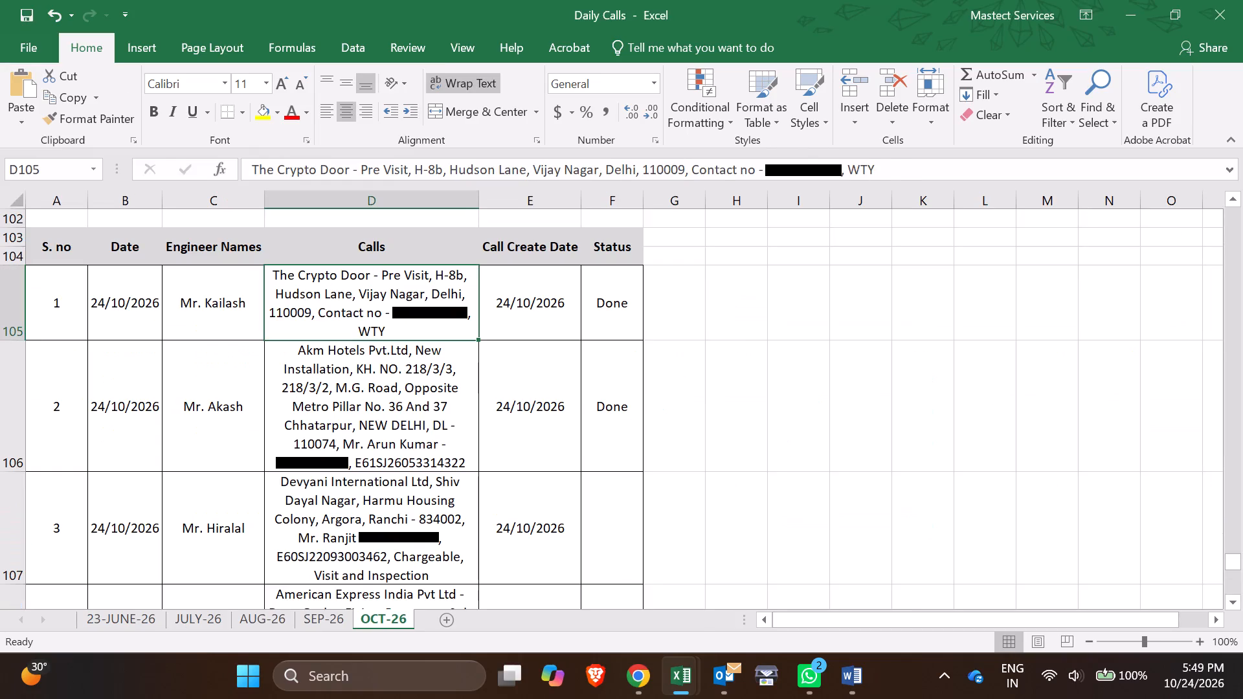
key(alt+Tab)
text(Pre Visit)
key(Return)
Check The Crypto Door row's Status against the Daily Calls workbook and enter "High" as its Priority.
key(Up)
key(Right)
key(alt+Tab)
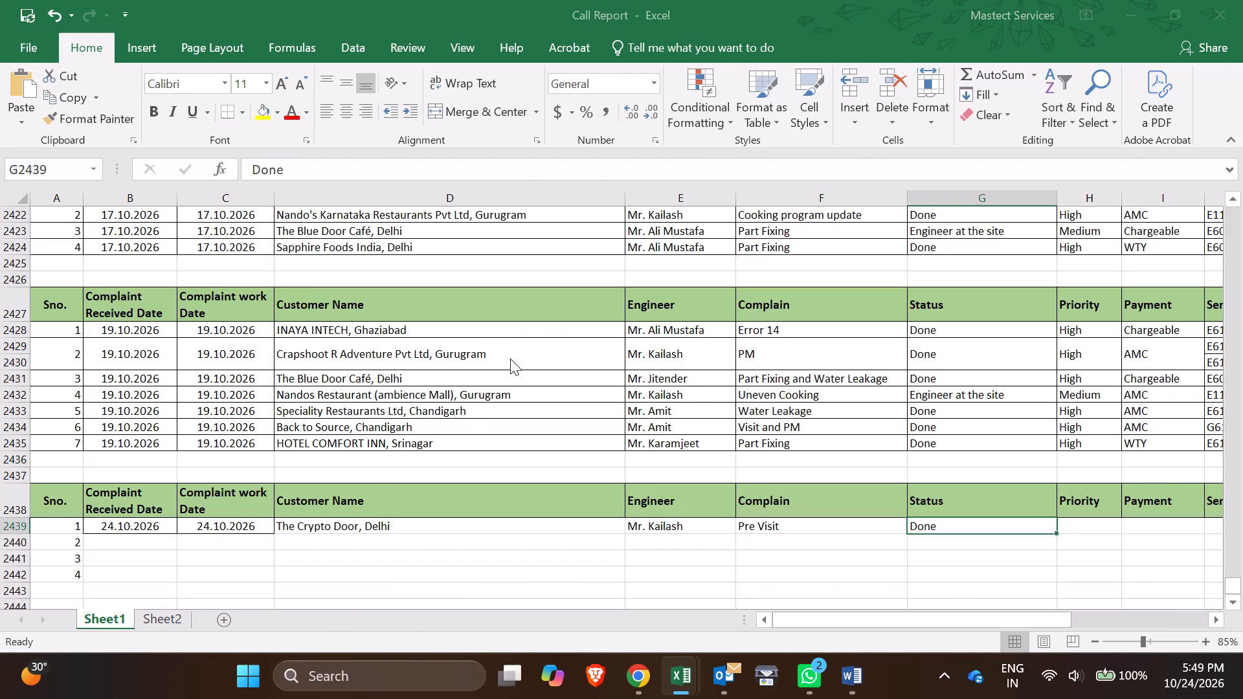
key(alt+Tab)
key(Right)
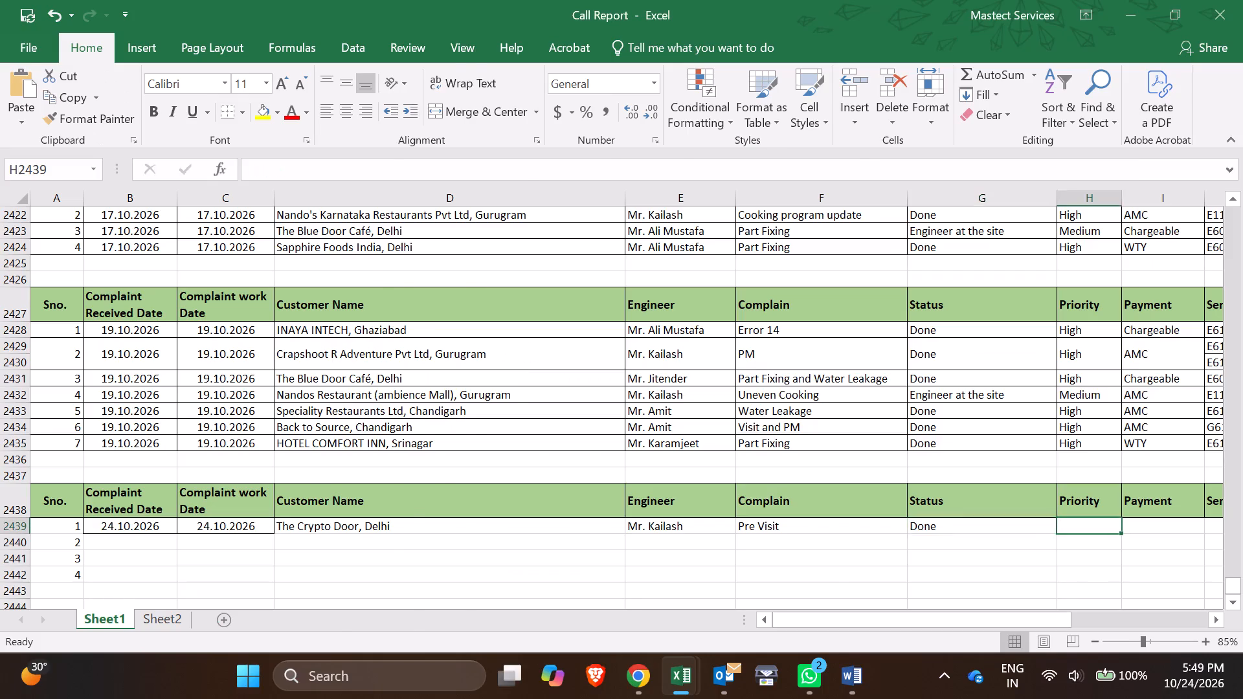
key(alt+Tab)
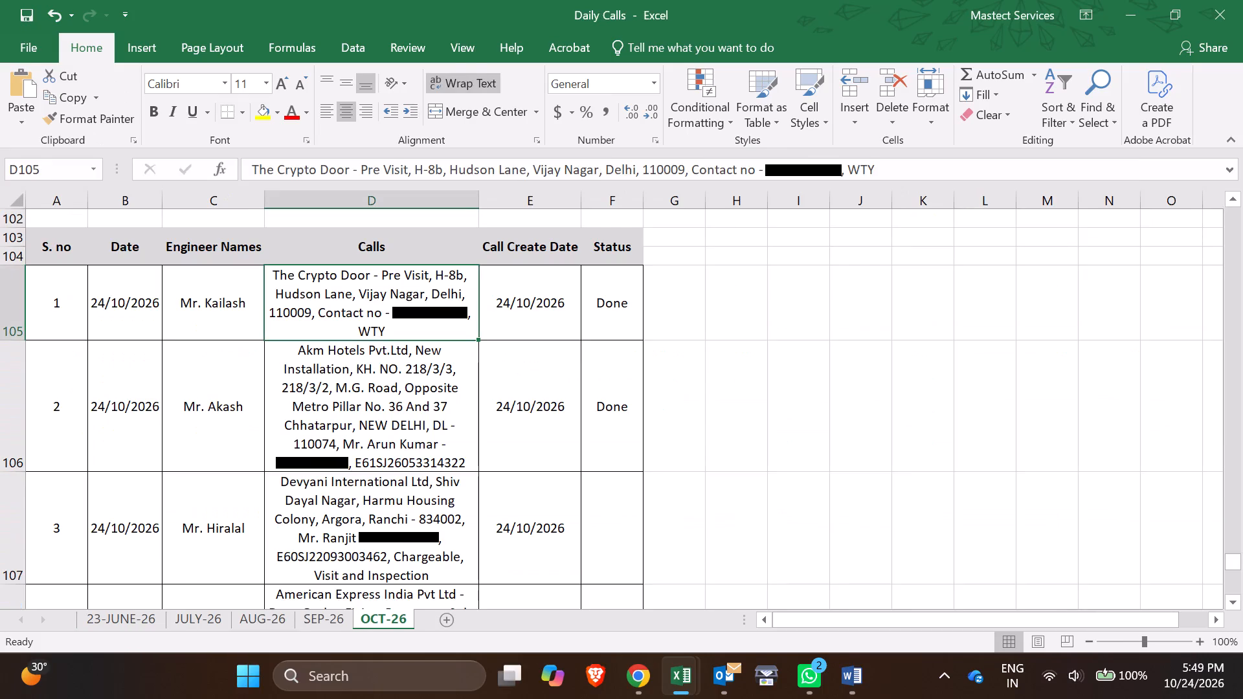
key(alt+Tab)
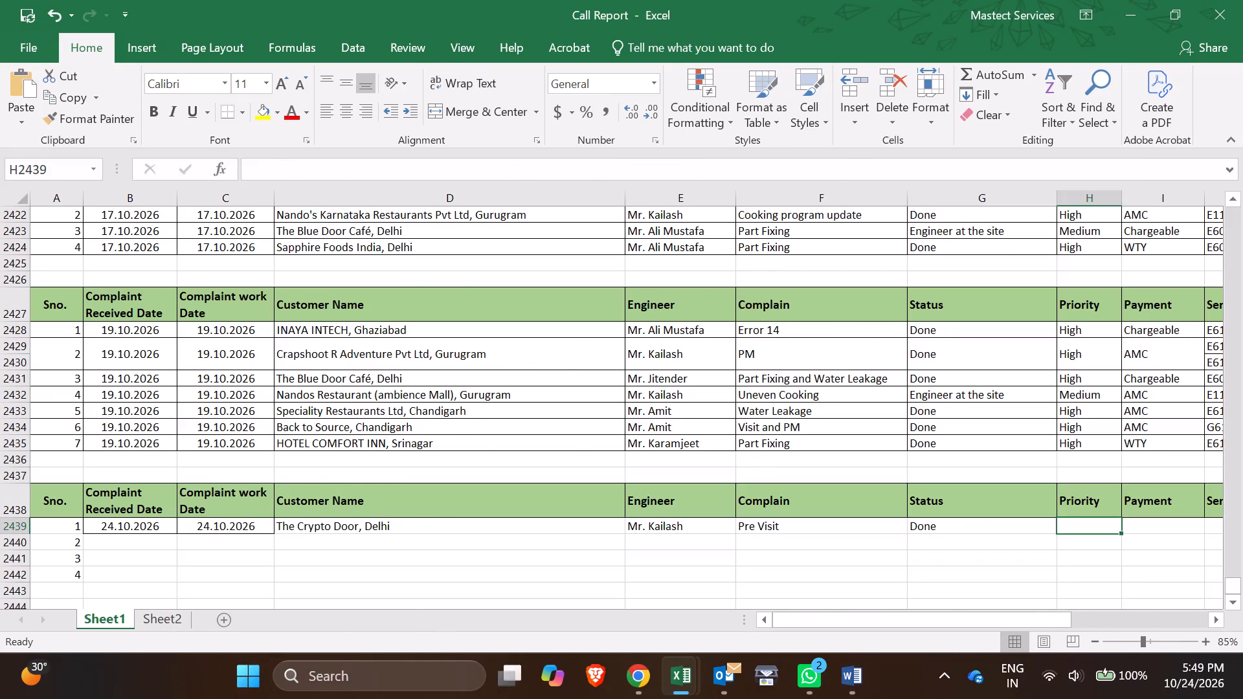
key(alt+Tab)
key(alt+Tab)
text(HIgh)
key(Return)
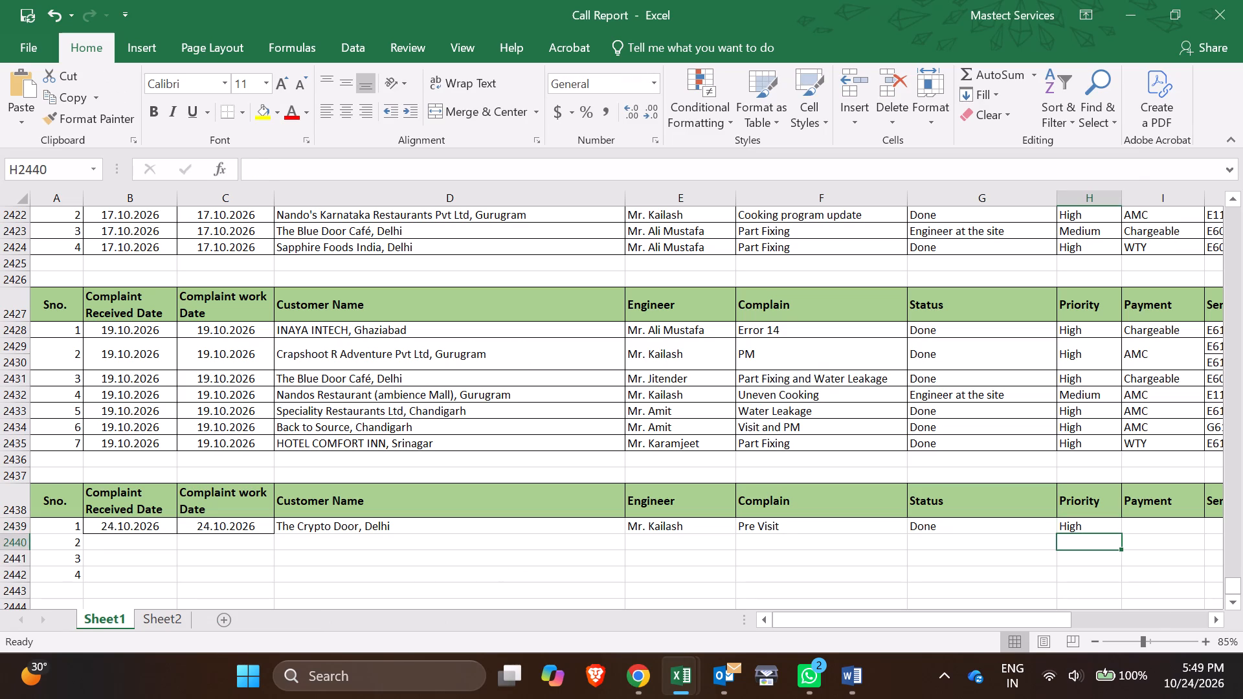
Move to The Crypto Door row's Payment field and consult its entry in the Daily Calls workbook.
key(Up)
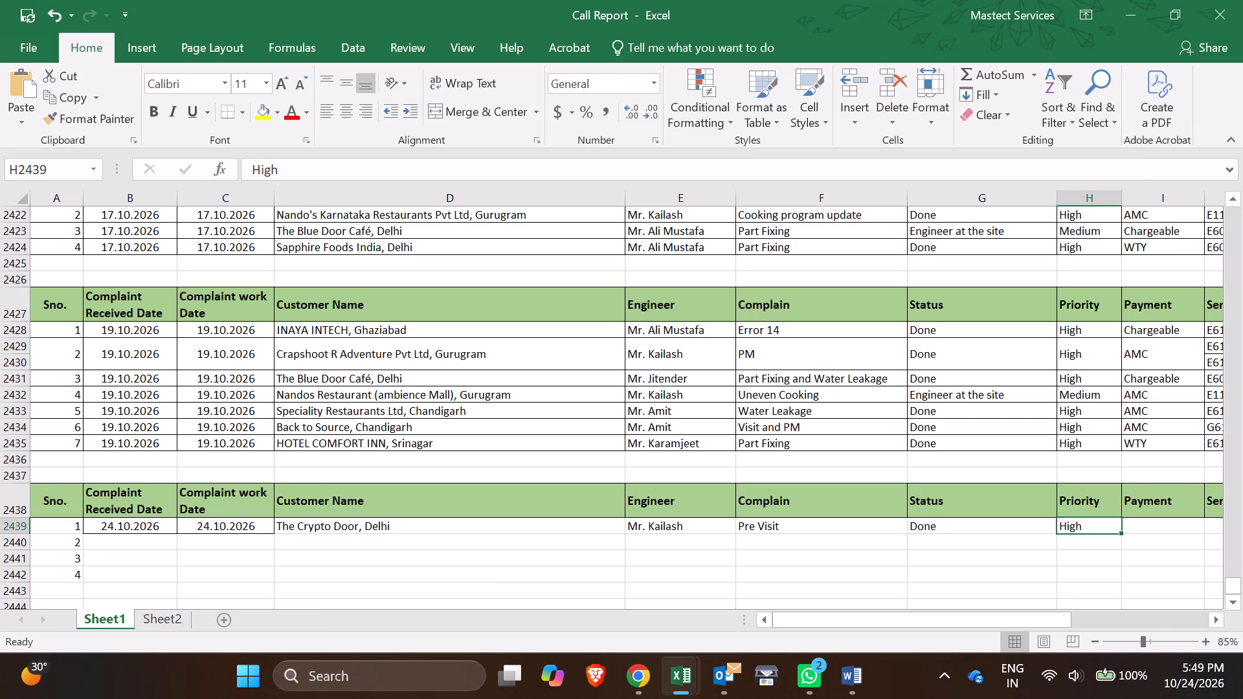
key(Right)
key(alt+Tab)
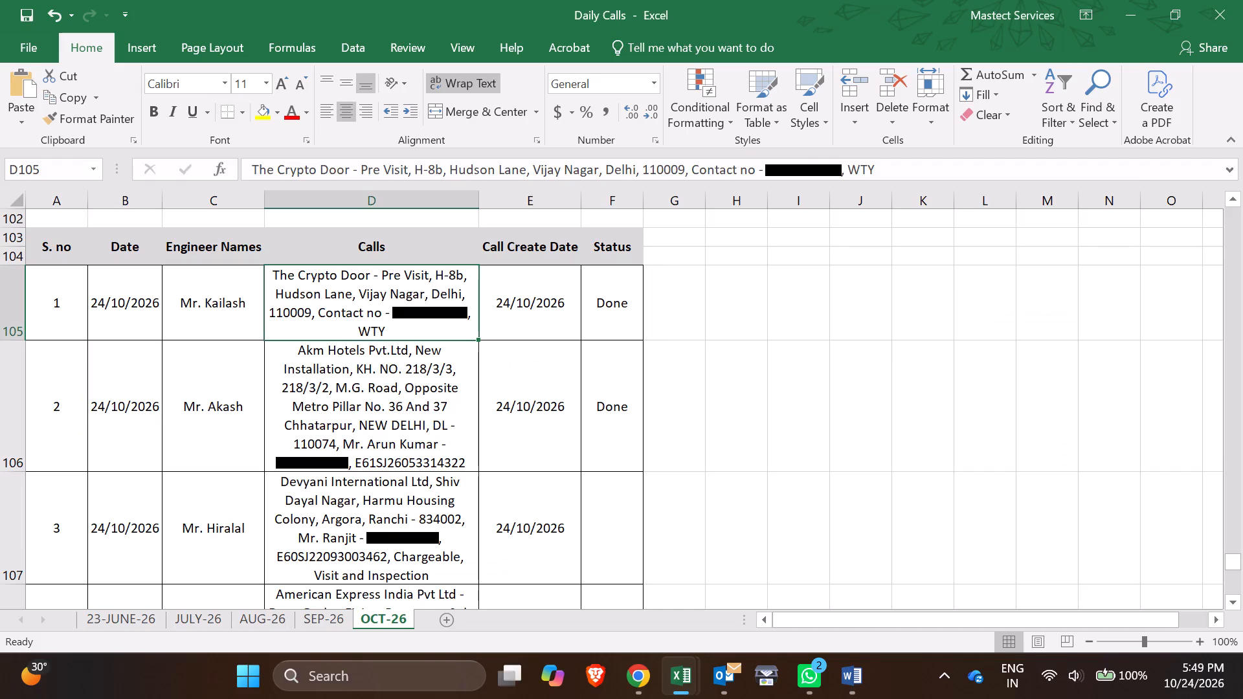
Complete the Crypto Door row of the Call Report with Payment WTY and Serial No N/A.
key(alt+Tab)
text(WTY)
key(Return)
key(Up)
key(Right)
key(alt+Tab)
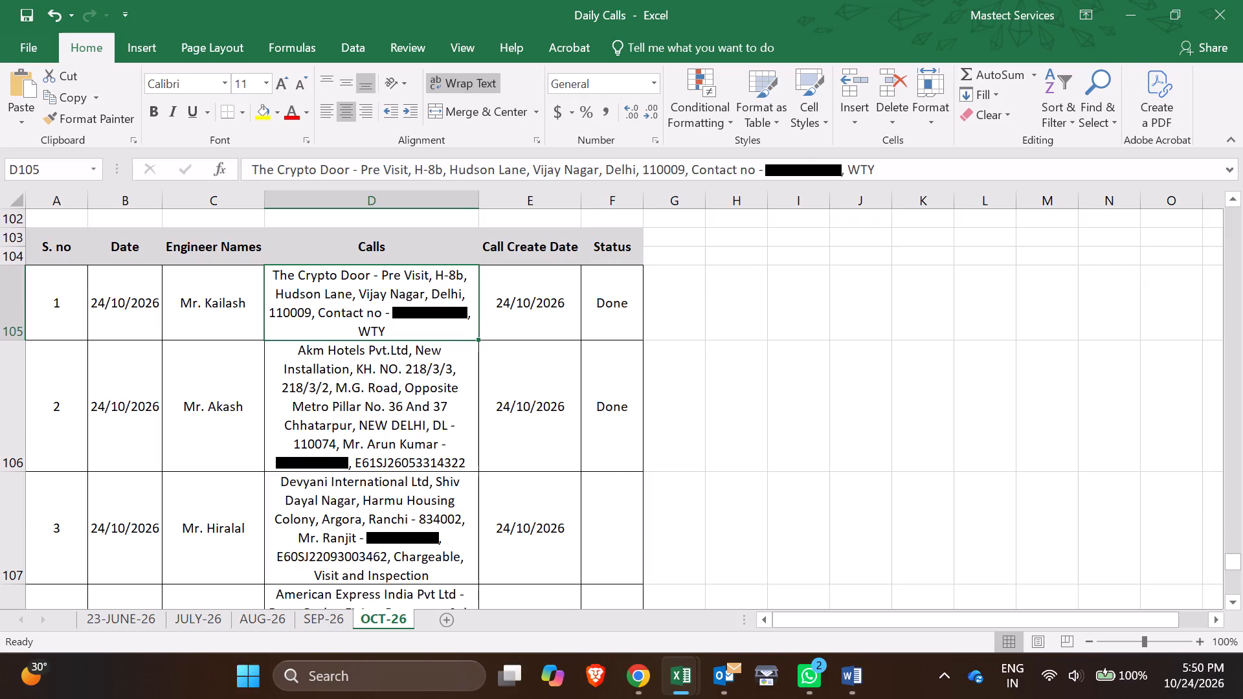
key(alt+Tab)
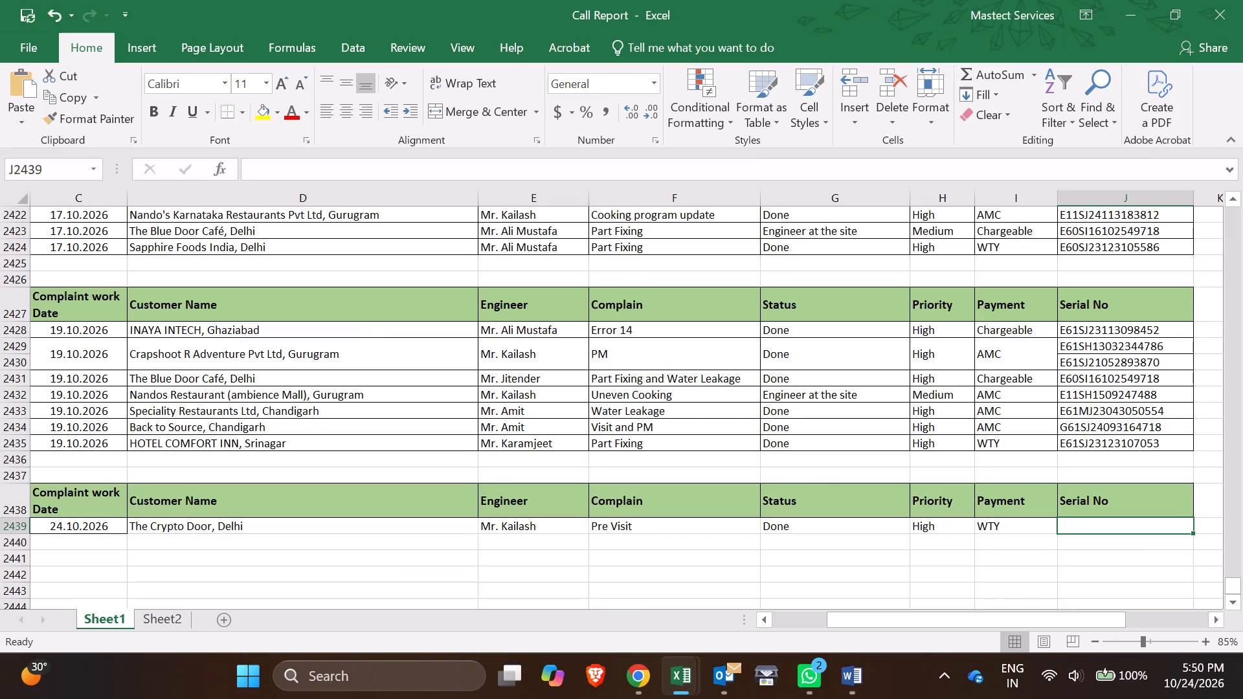
key(shift+n)
text(/A)
key(Return)
Fill the received and work dates 24.10.2026 down into row 2 of the new Call Report section and save.
key(Left)
key(Left)
key(Left)
key(Left)
key(Left)
key(Left)
key(Left)
key(Left)
key(Left)
key(Left)
key(Left)
key(Left)
key(Left)
key(Left)
key(Left)
key(Left)
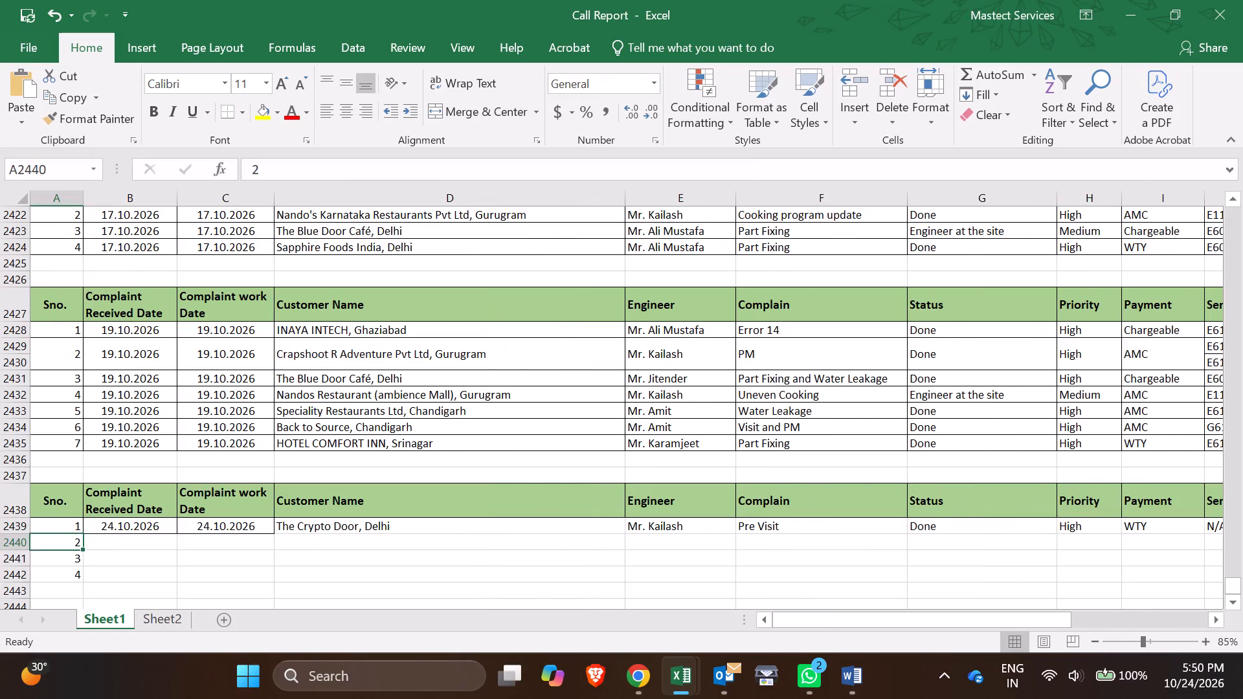
key(Right)
key(shift+Right)
key(ctrl+d)
key(Right)
key(Right)
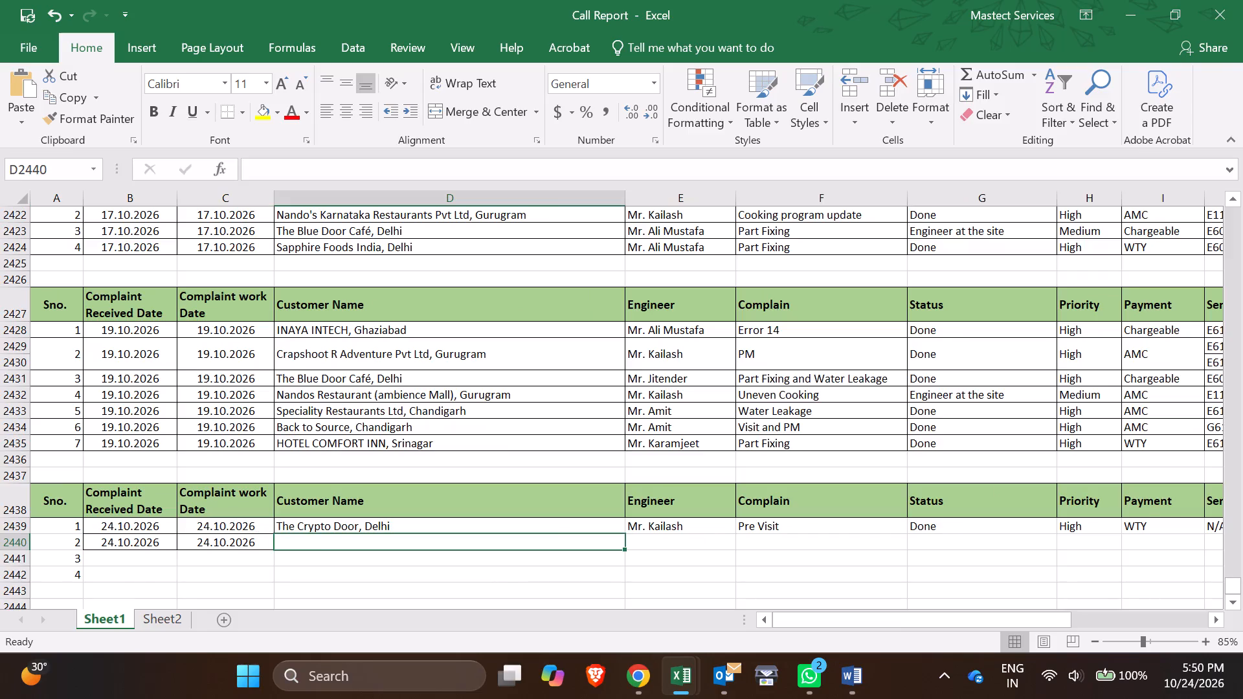
key(ctrl+s)
Copy the customer name Akm Hotels Pvt.Ltd from Daily Calls into row 2 of the Call Report and append its location, Chhatarpur.
key(alt+Tab)
click(367, 357)
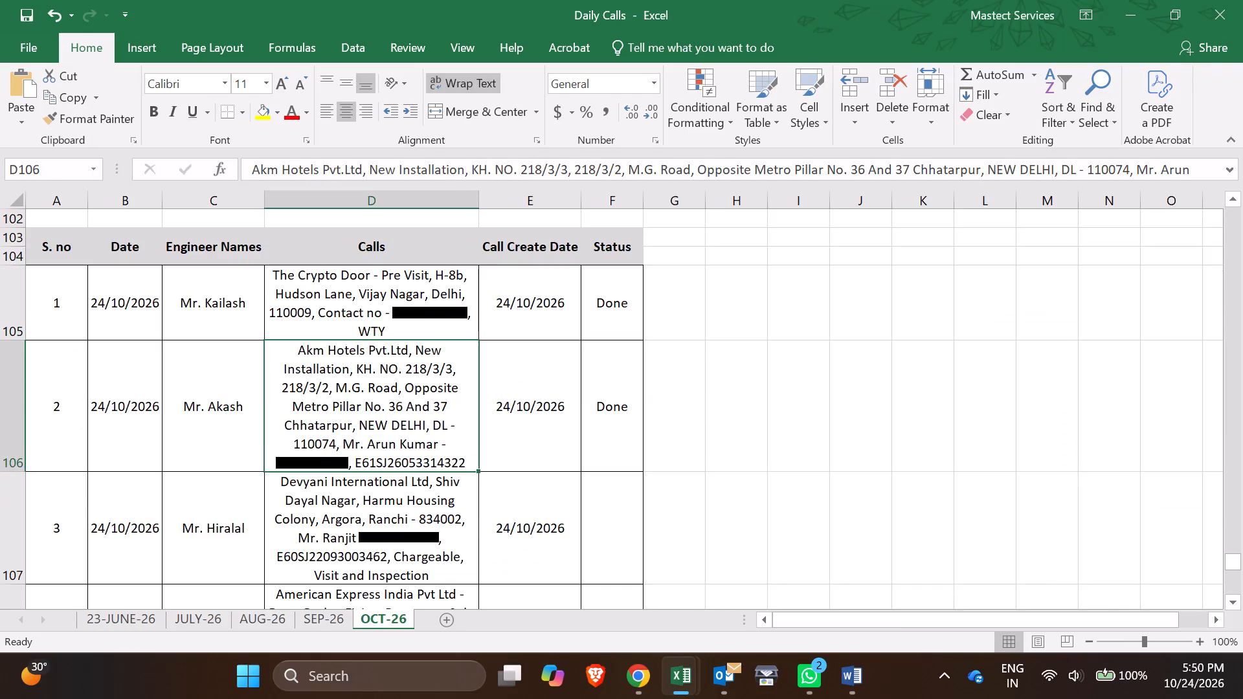
click(251, 167)
key(shift+Right)
key(shift+Right)
key(shift+Right)
key(shift+Right)
key(shift+Right)
key(shift+Right)
key(shift+Right)
key(shift+Right)
key(shift+Right)
key(shift+Right)
key(shift+Right)
key(shift+Right)
key(shift+Right)
key(shift+Right)
key(shift+Right)
key(shift+Right)
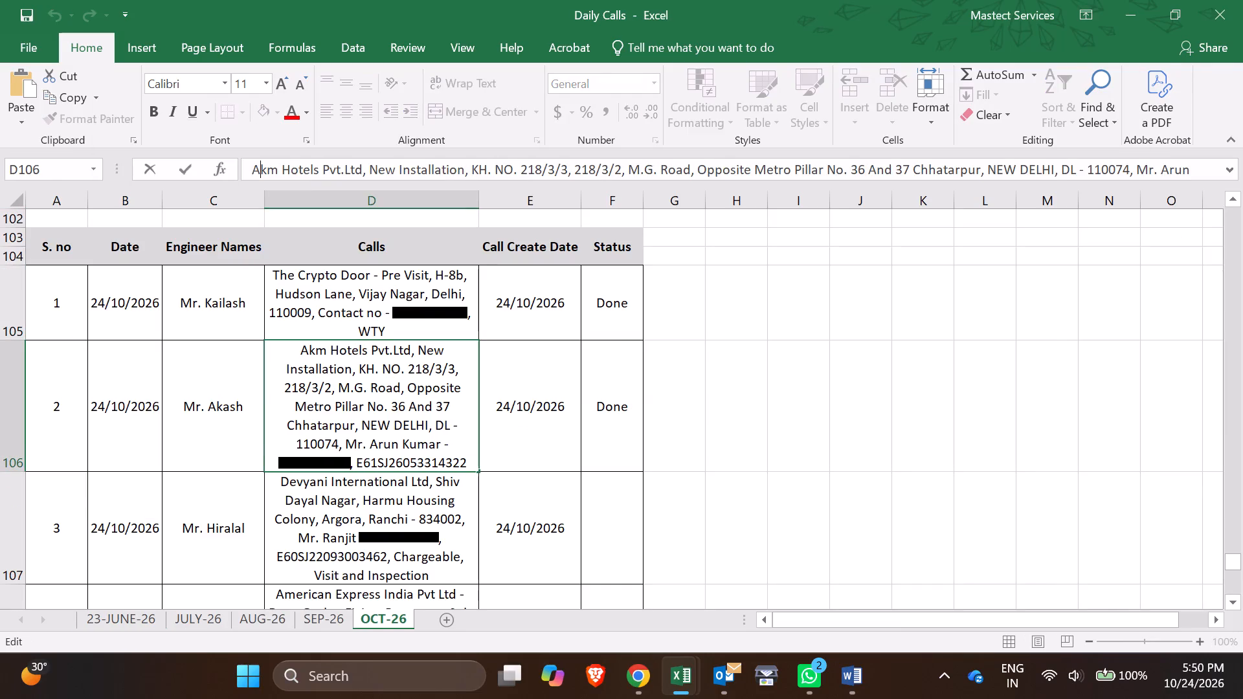
key(shift+Right)
key(shift+Right)
key(ctrl+c)
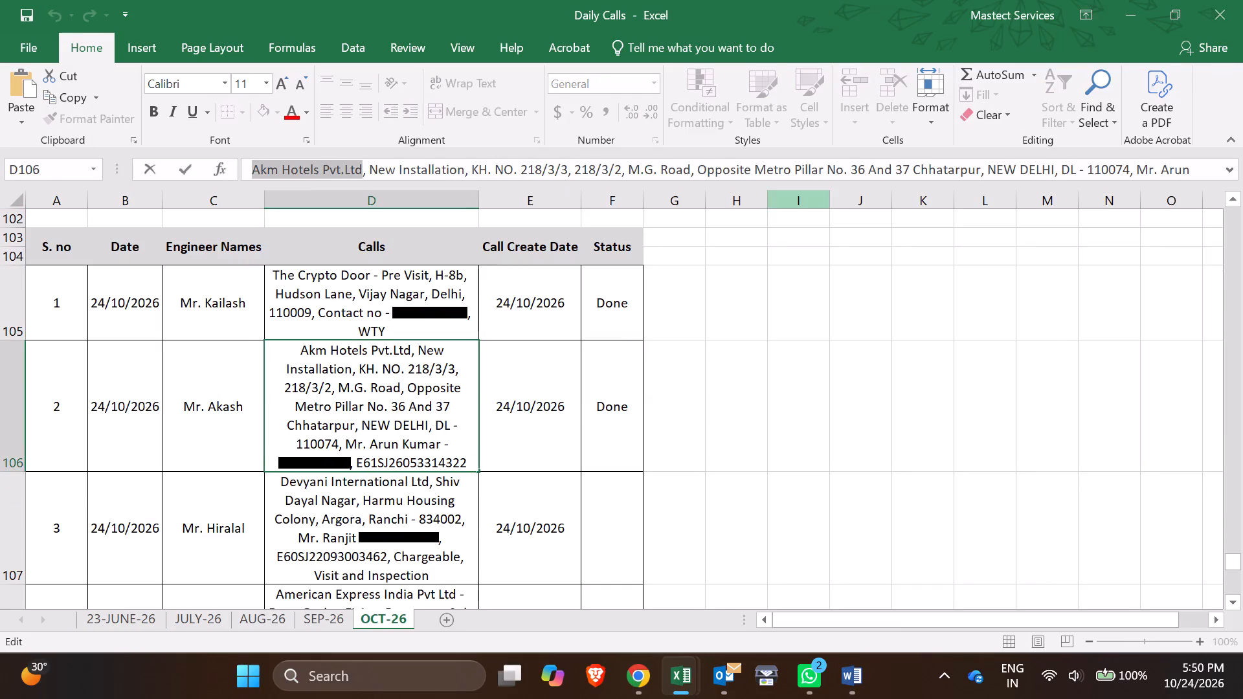
key(alt+Tab)
key(ctrl+v)
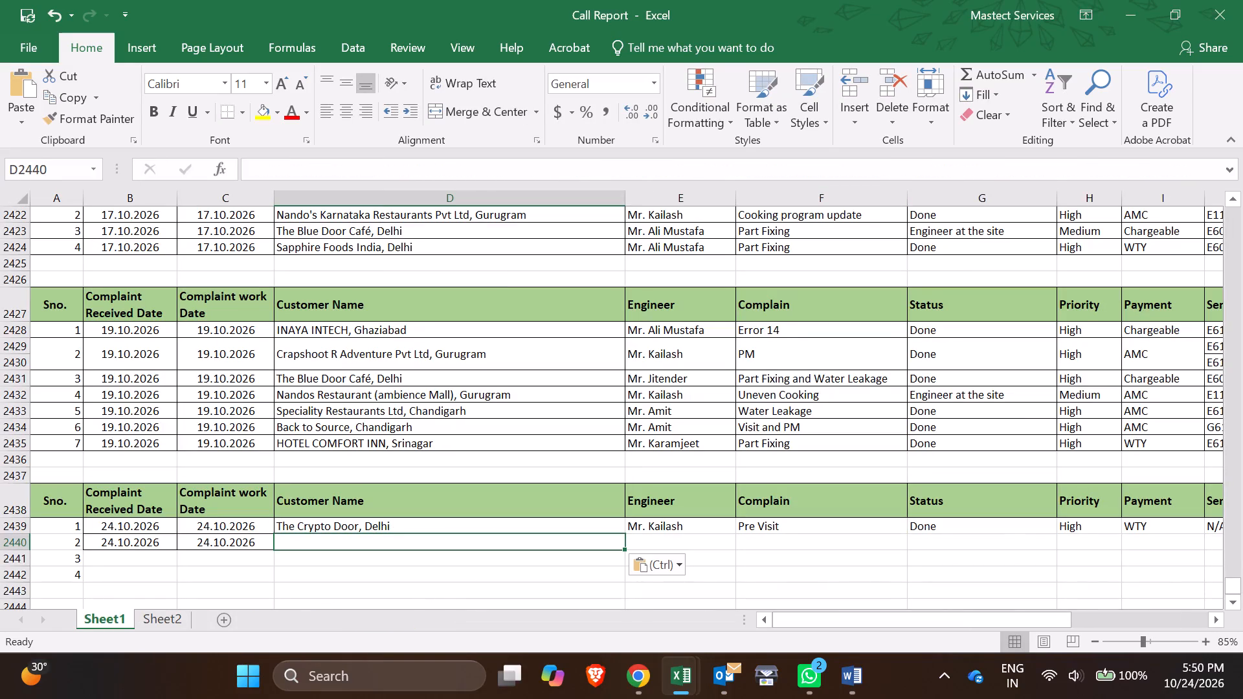
click(418, 162)
text(, Cha)
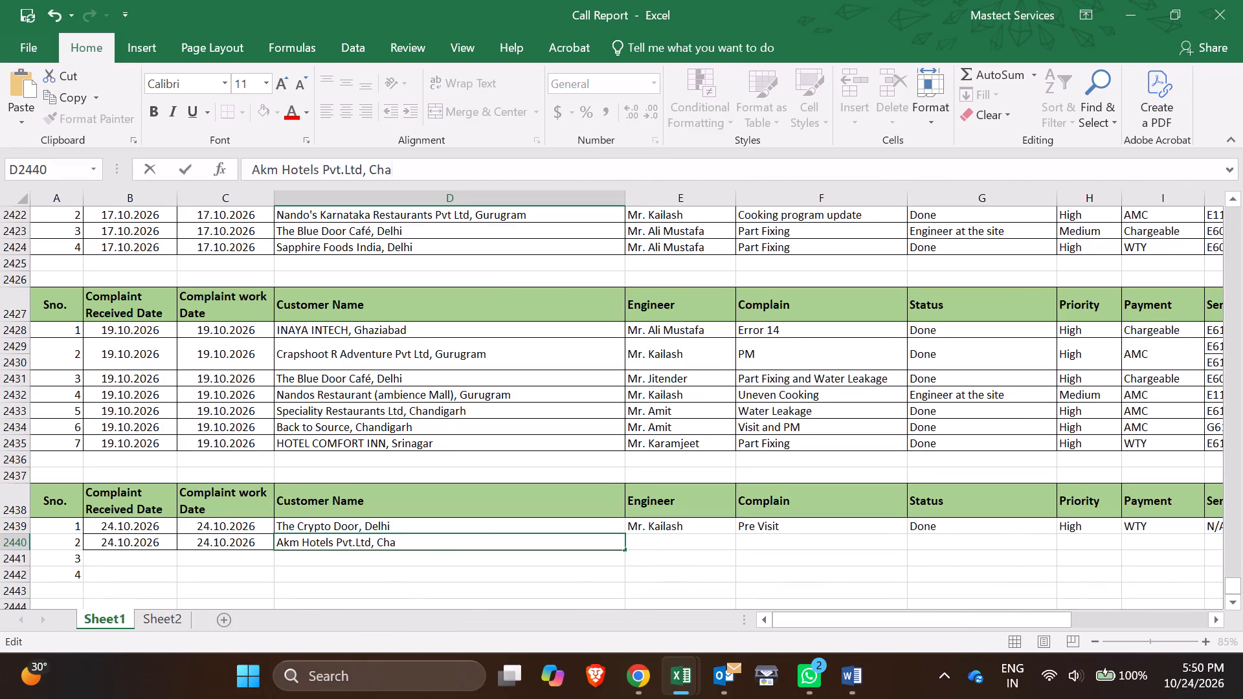
key(alt+Tab)
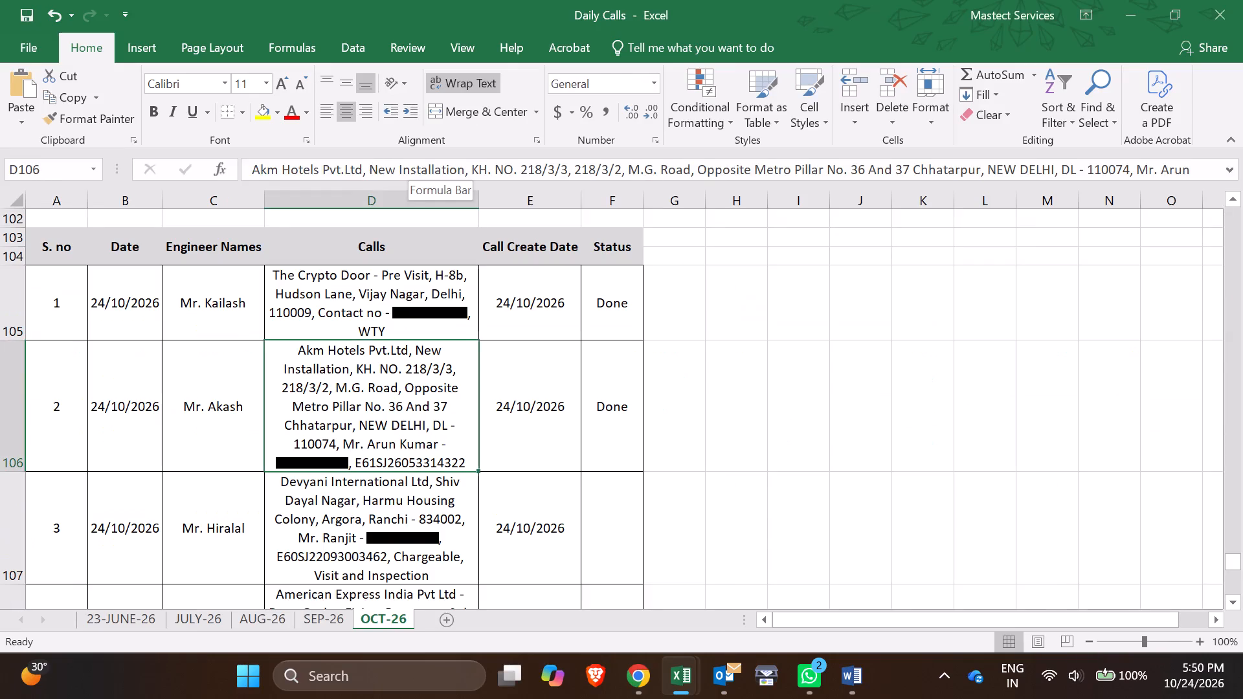
key(alt+Tab)
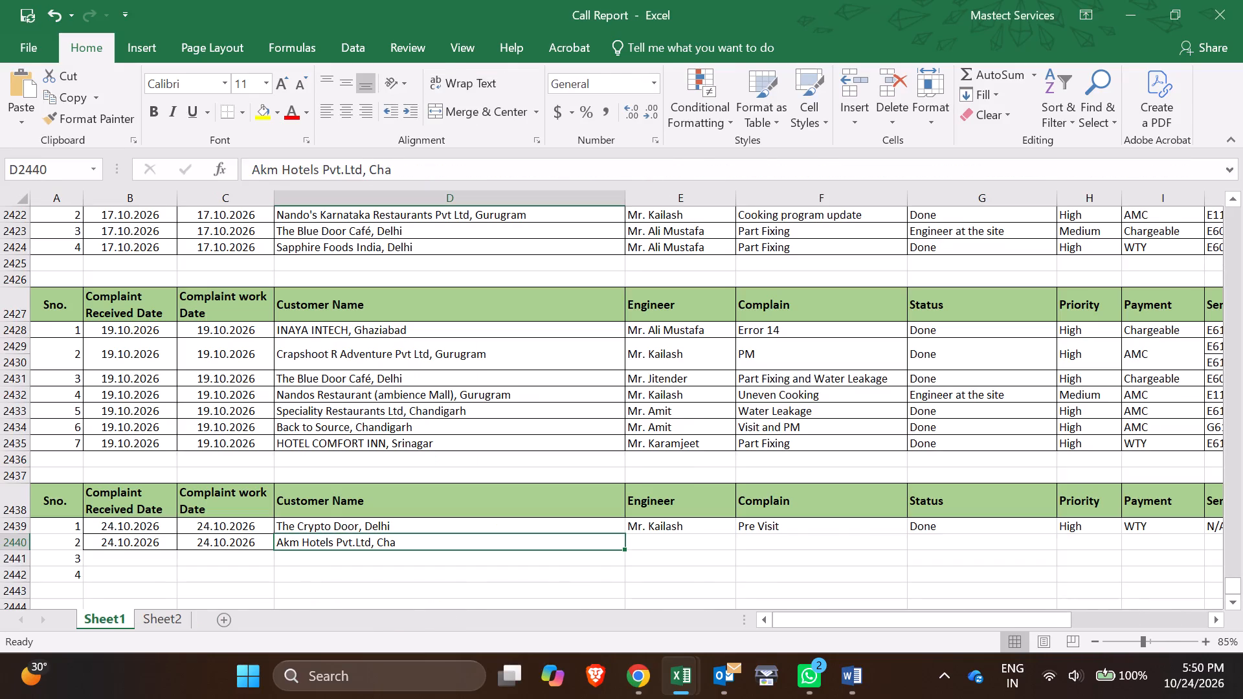
click(418, 162)
key(BackSpace)
text(ha)
key(alt+Tab)
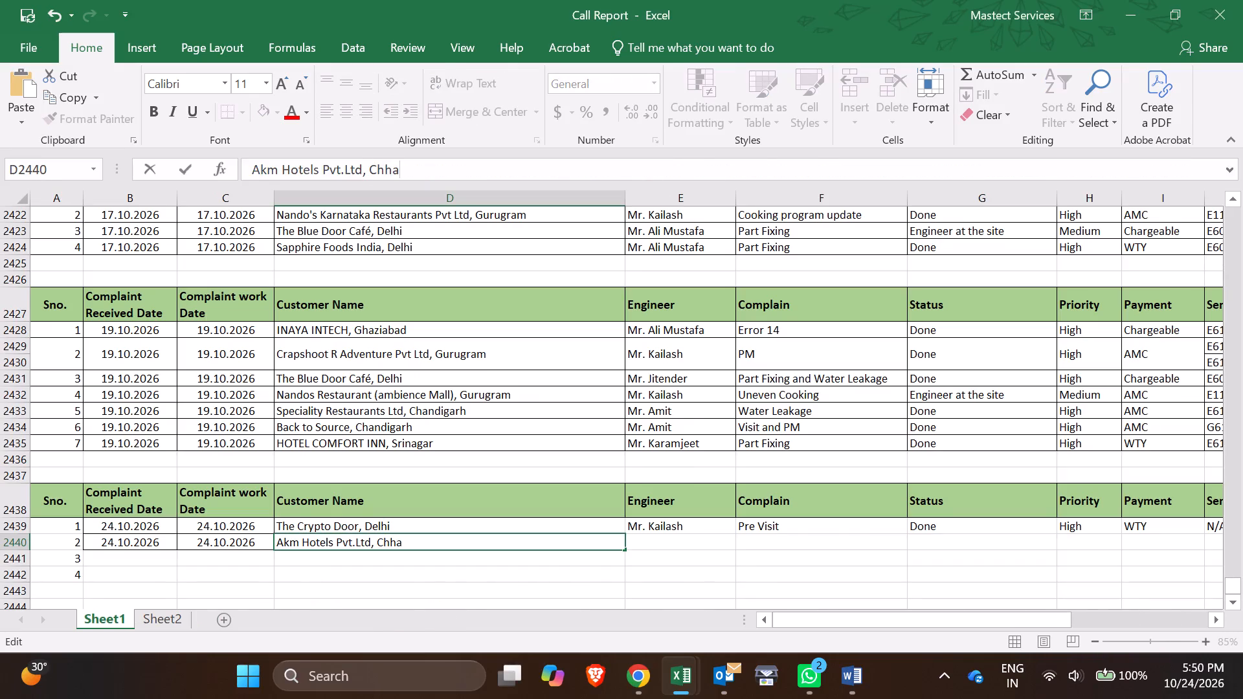
key(alt+Tab)
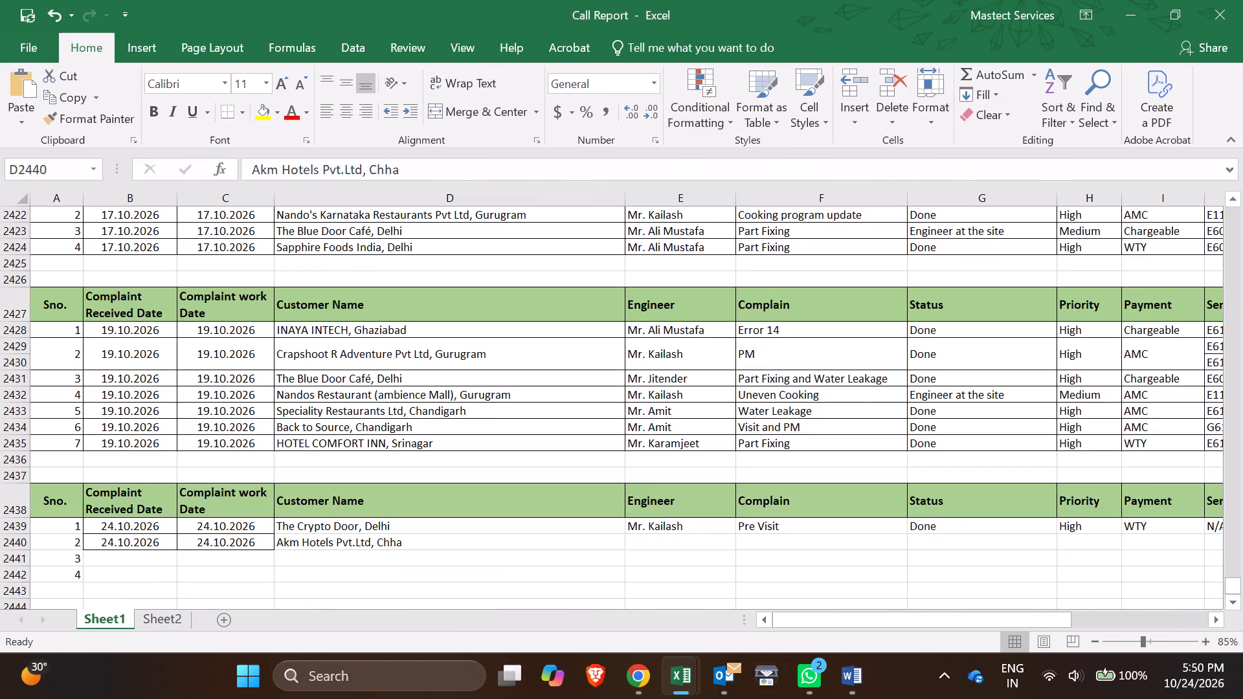
Finish the Akm Hotels customer name in row 2 of the Call Report with the location Chhatarpur.
click(418, 162)
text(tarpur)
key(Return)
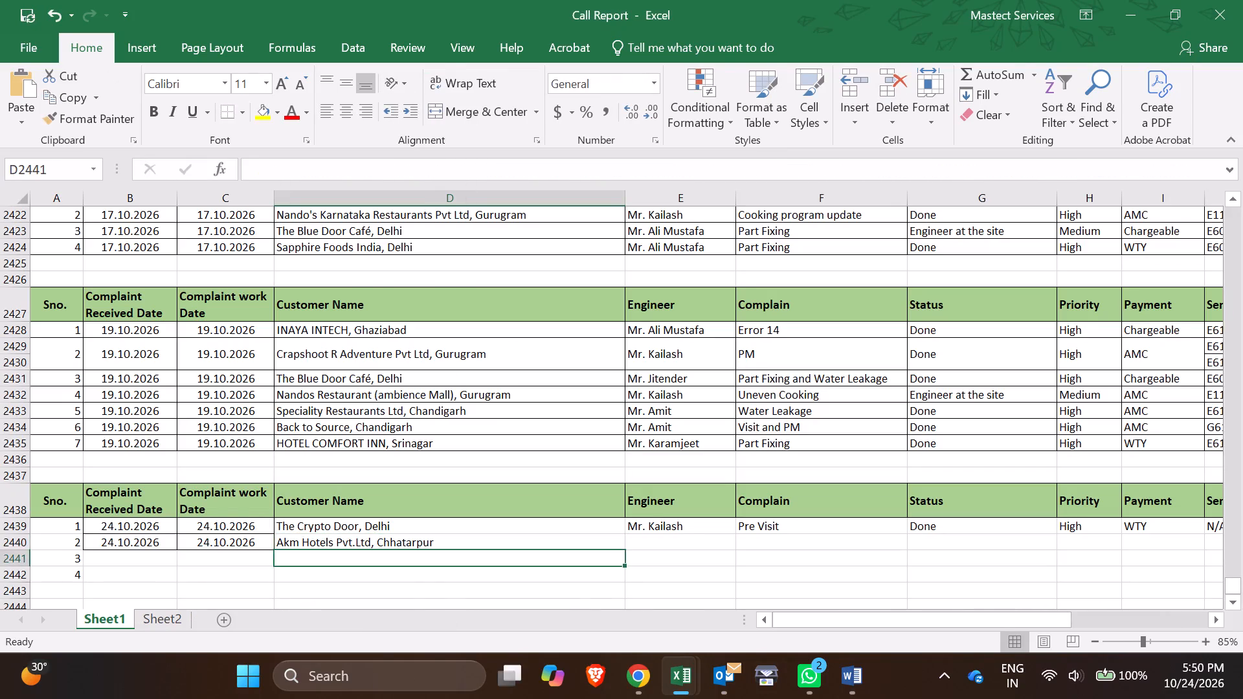
Enter the engineer Mr. Akash from Daily Calls in the Akm Hotels row of the Call Report.
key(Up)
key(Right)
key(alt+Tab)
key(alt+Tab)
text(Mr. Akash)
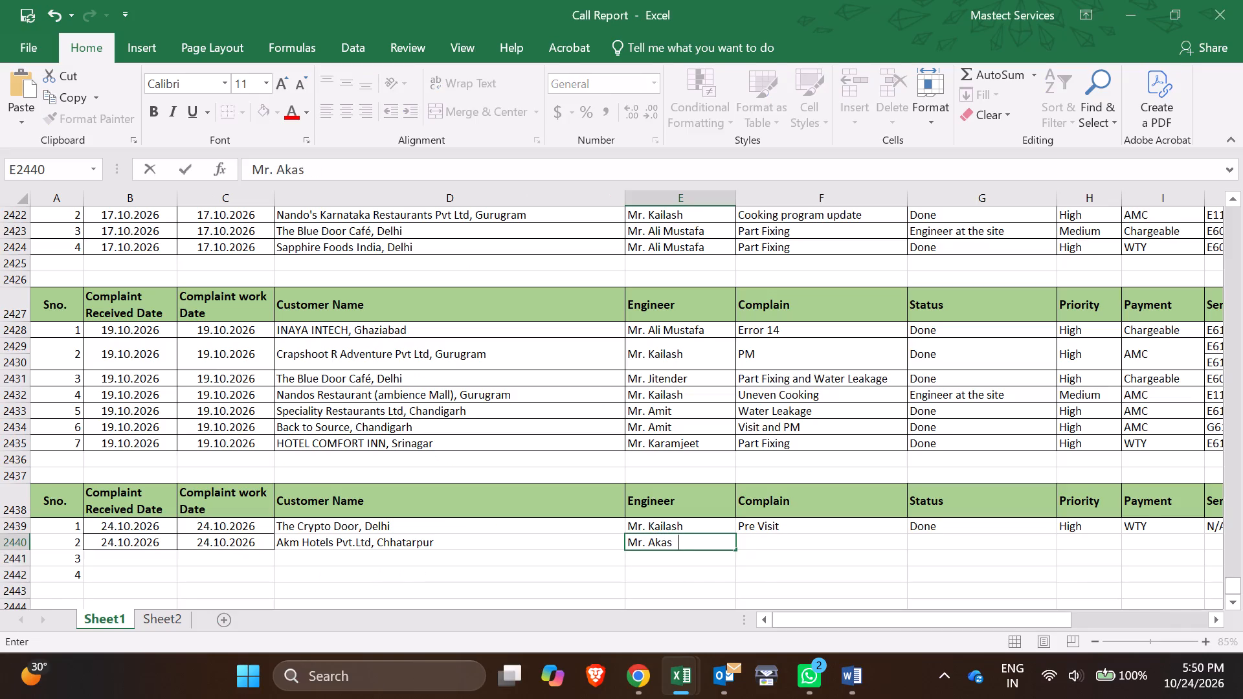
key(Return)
Check the call type in Daily Calls, enter the complaint New Installation in the Akm Hotels row, and save.
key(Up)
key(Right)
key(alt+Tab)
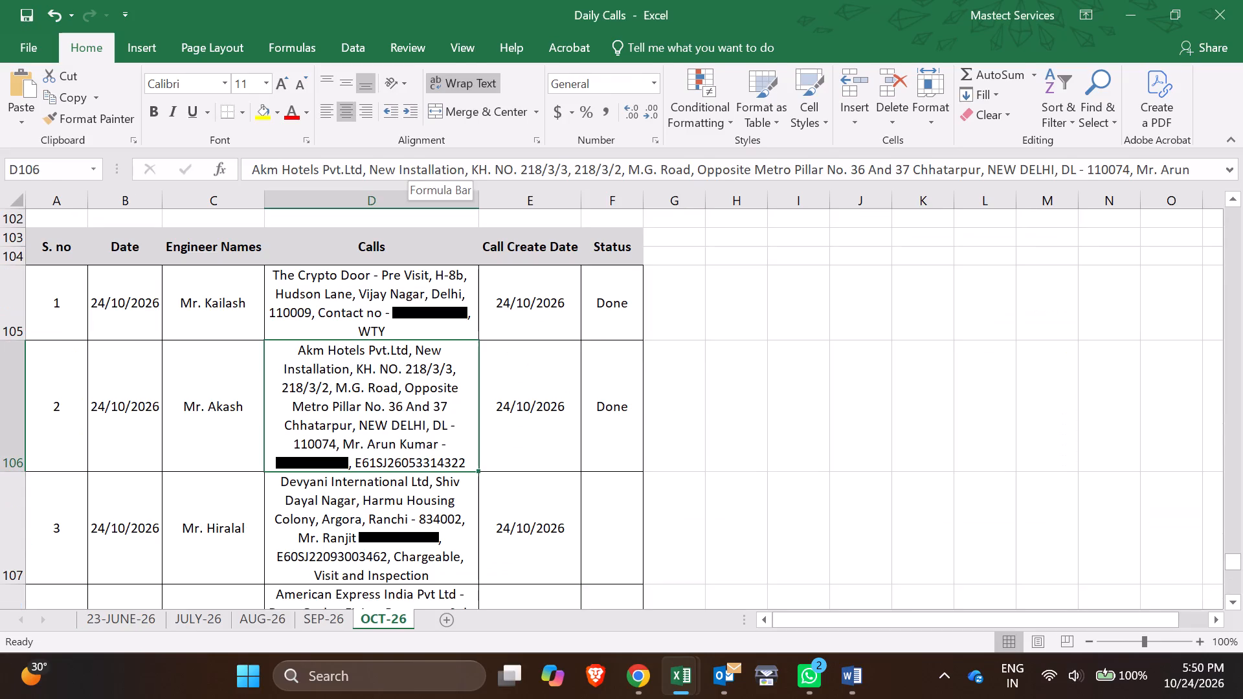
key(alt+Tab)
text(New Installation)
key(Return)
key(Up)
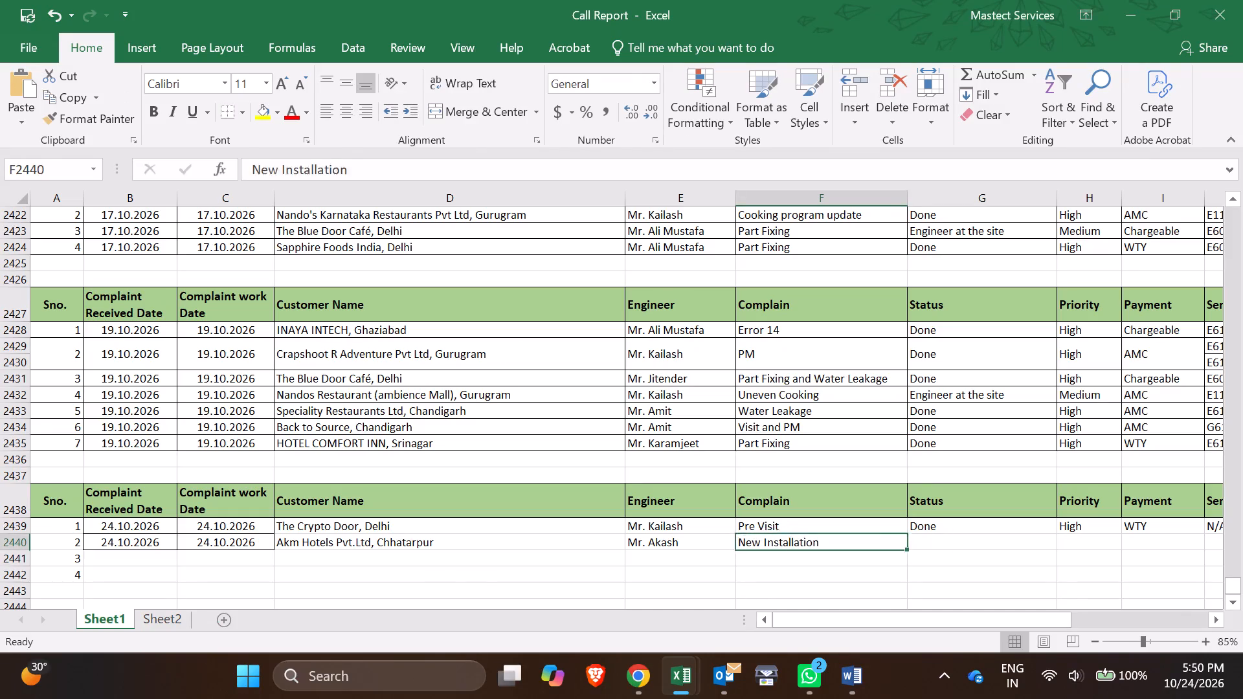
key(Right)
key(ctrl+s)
Set the Akm Hotels row's status to Done, as in Daily Calls, and its priority to High.
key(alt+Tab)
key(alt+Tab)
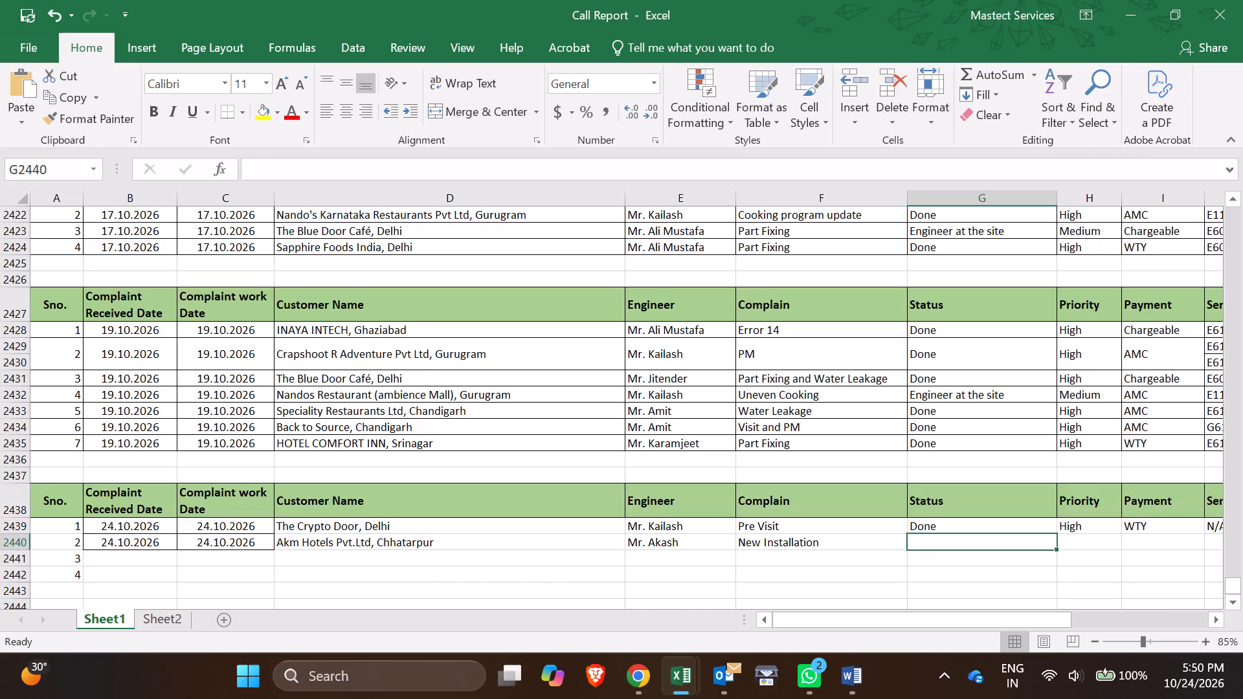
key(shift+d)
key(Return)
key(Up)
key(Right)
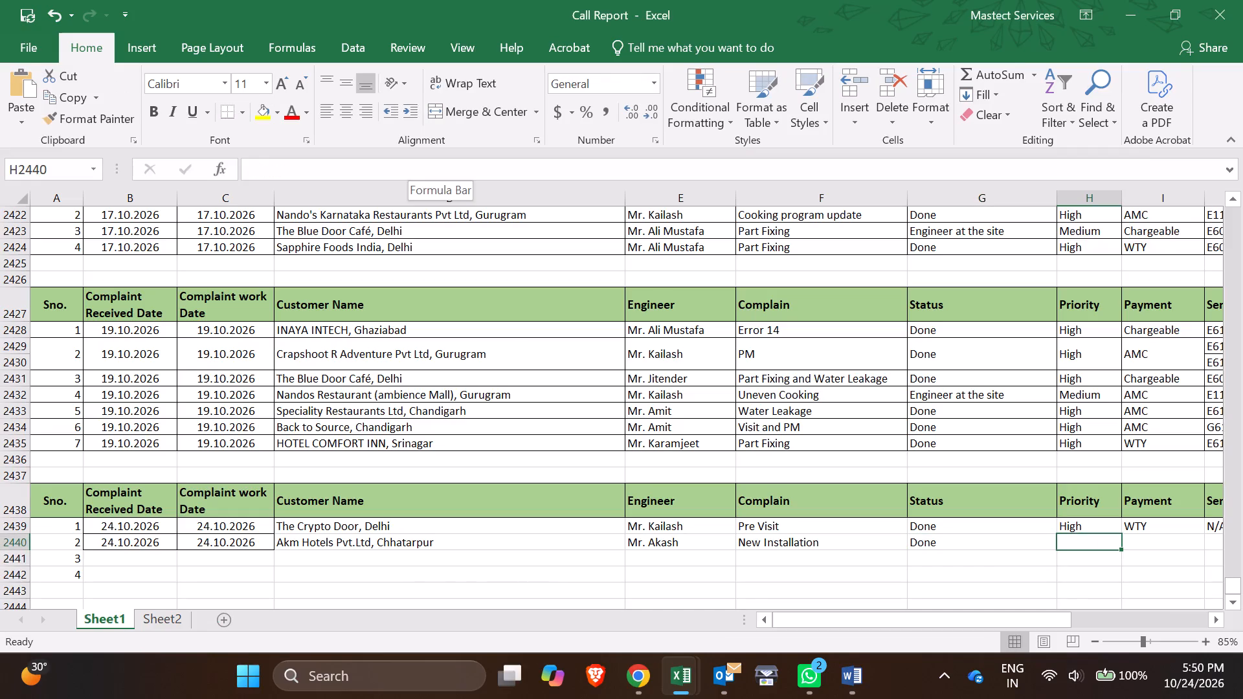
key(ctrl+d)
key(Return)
Check the Akm Hotels call in Daily Calls and enter WTY as its payment in the Call Report.
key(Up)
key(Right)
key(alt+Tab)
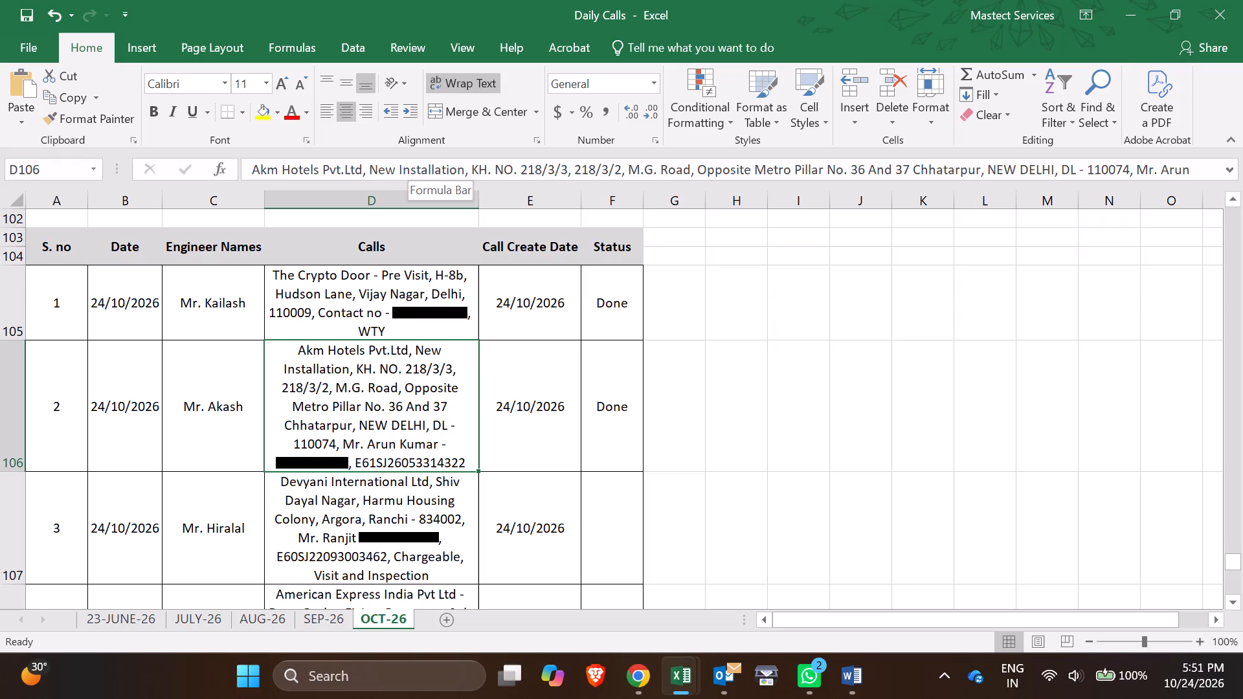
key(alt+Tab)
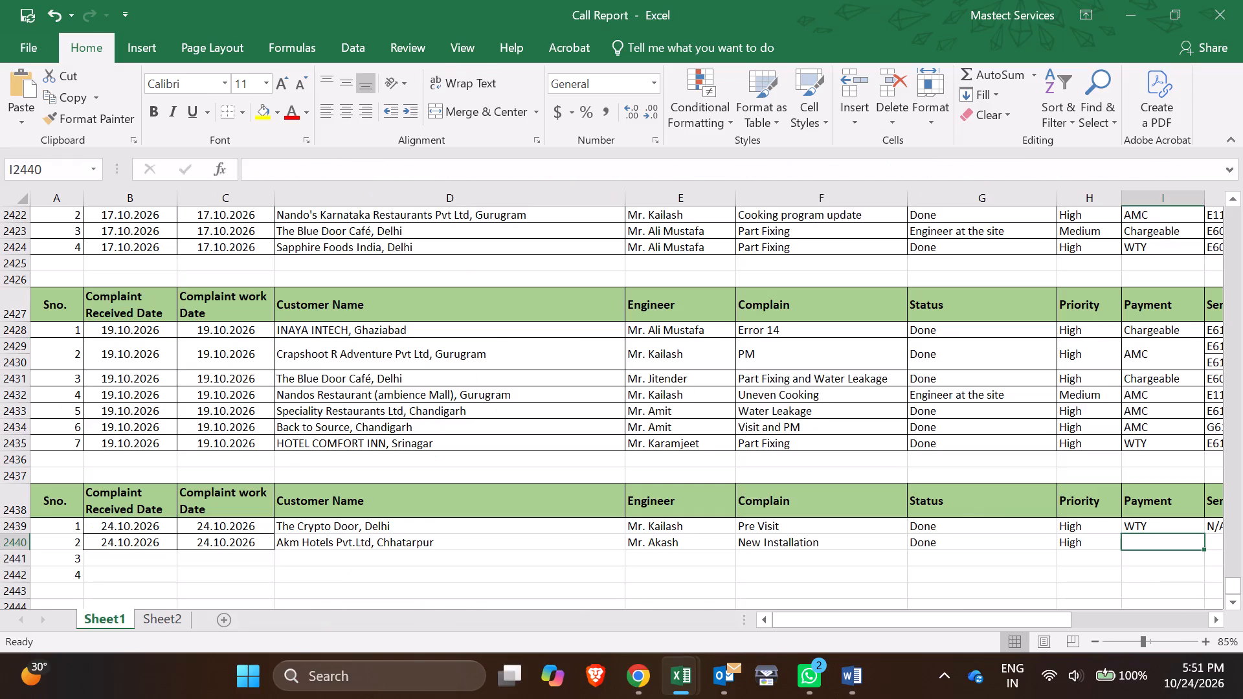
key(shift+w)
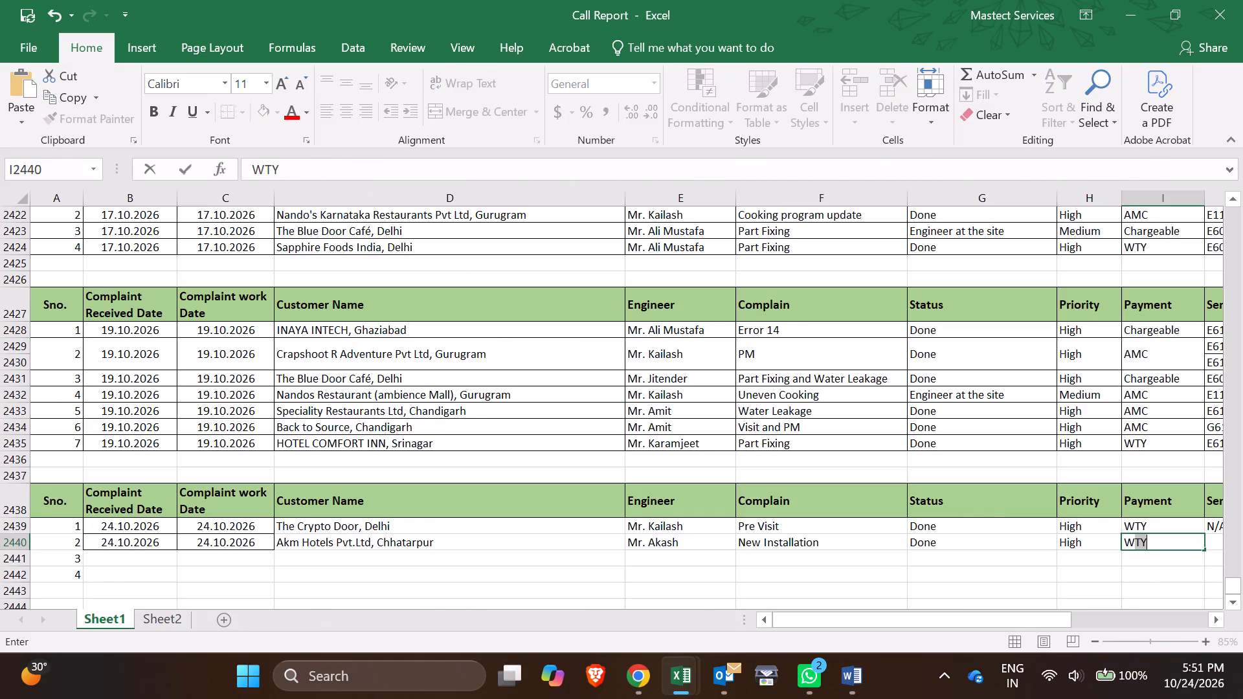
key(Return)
Move to the Akm Hotels serial number entry and switch to Daily Calls to look up the serial number.
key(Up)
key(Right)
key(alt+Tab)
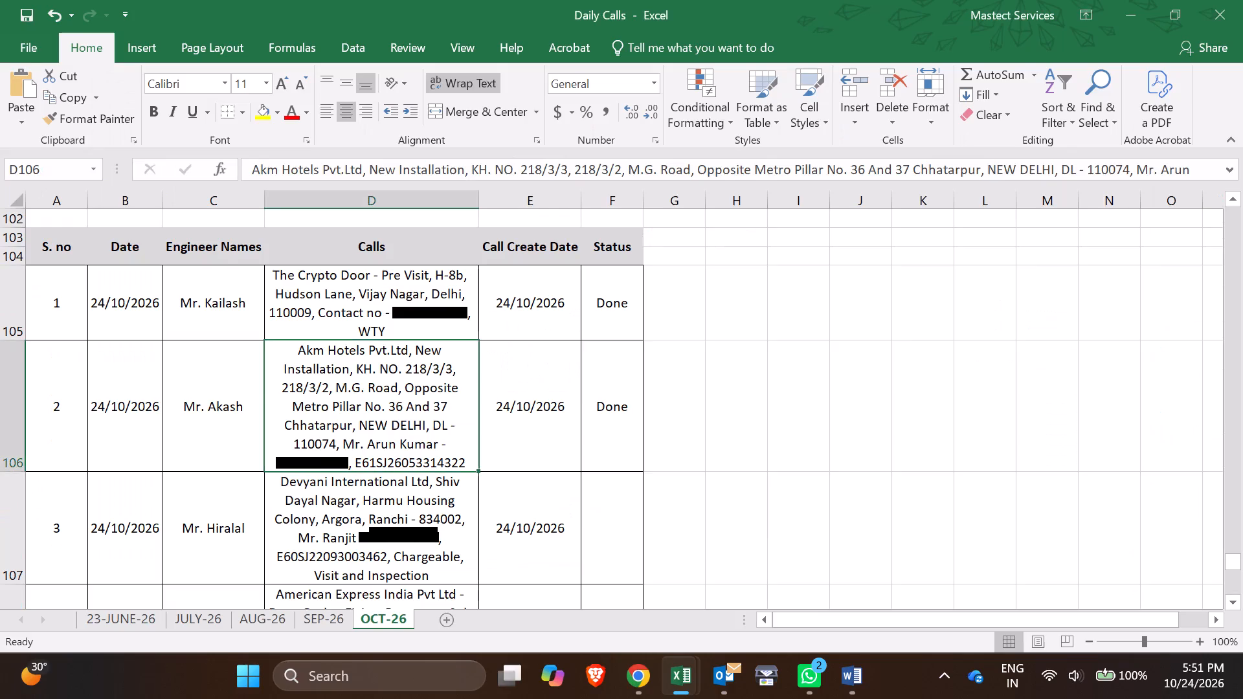
double_click(412, 463)
double_click(412, 463)
key(ctrl+c)
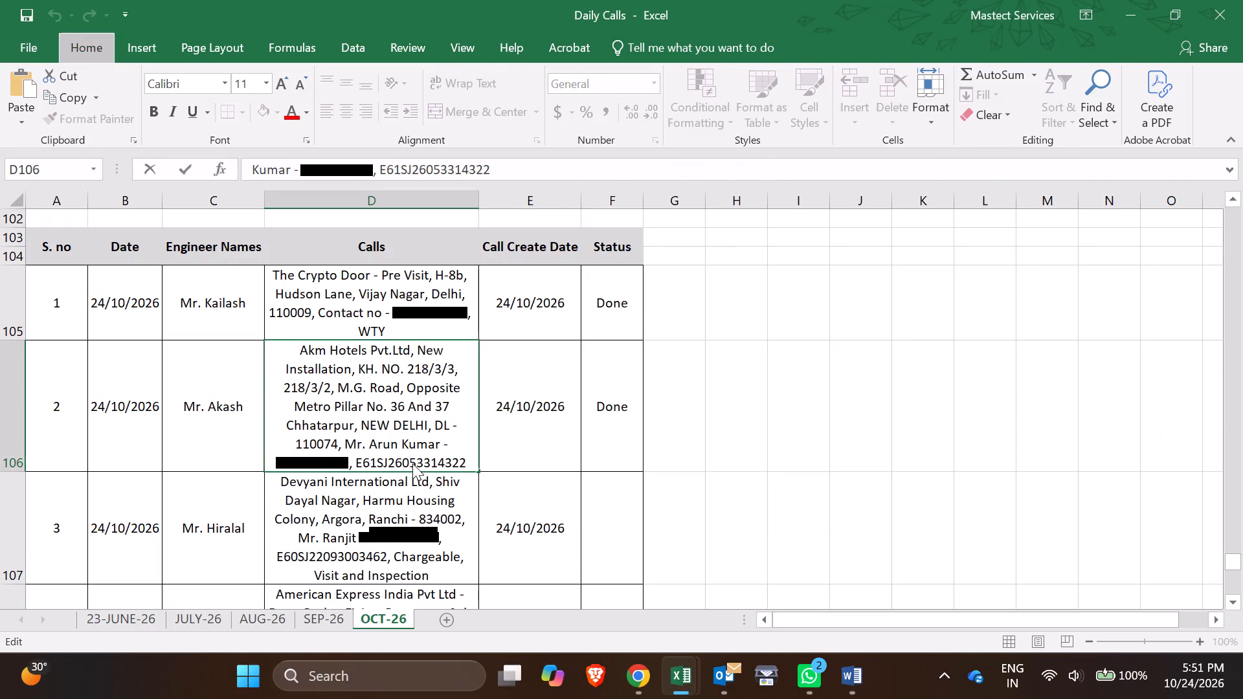
key(alt+Tab)
key(ctrl+v)
key(Return)
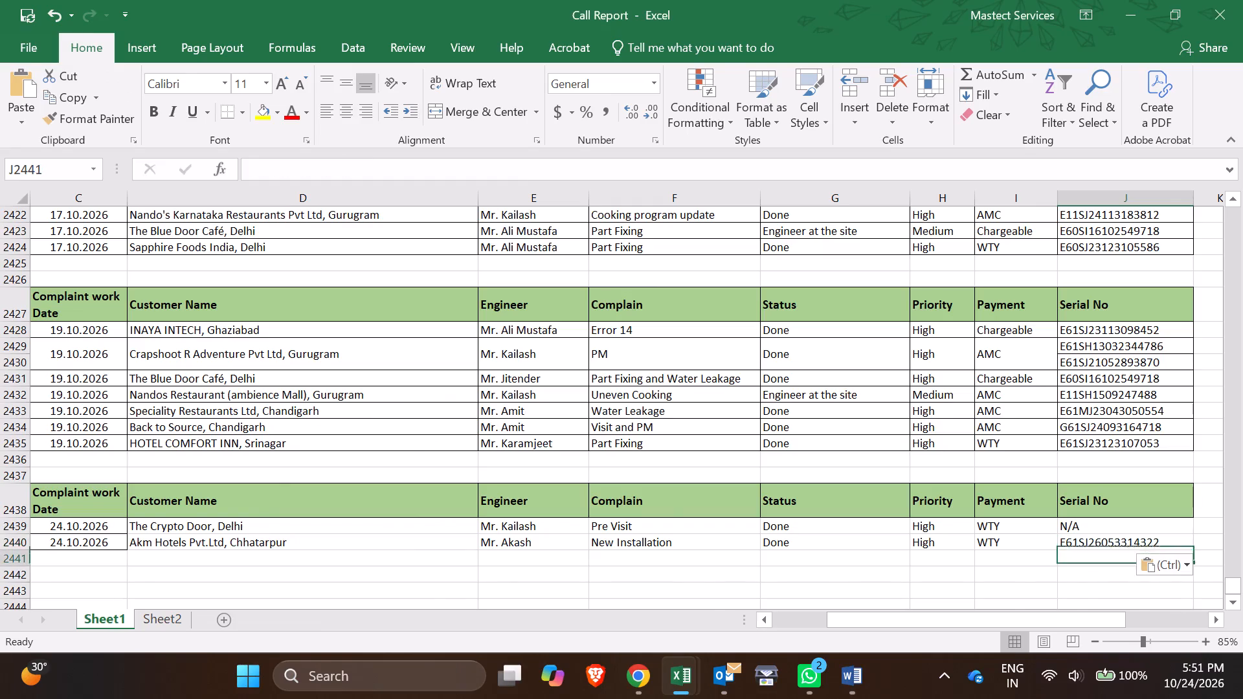
key(Left)
key(Left)
key(Left)
key(Left)
key(Left)
key(Left)
key(Left)
key(Left)
key(Left)
key(Left)
key(Left)
key(Left)
key(Left)
key(Left)
key(Left)
key(Left)
key(Left)
key(Right)
key(ctrl+s)
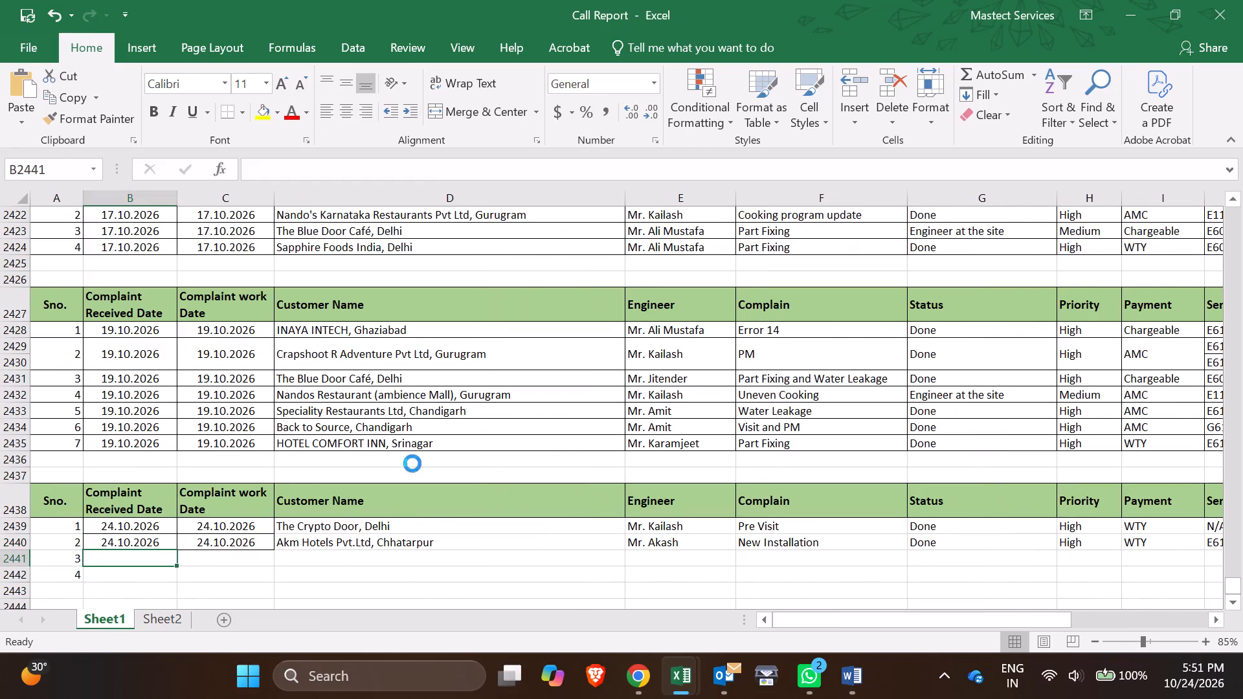
Fill the received and work dates 24.10.2026 down into row 3 of the new Call Report section.
key(alt+Tab)
key(Down)
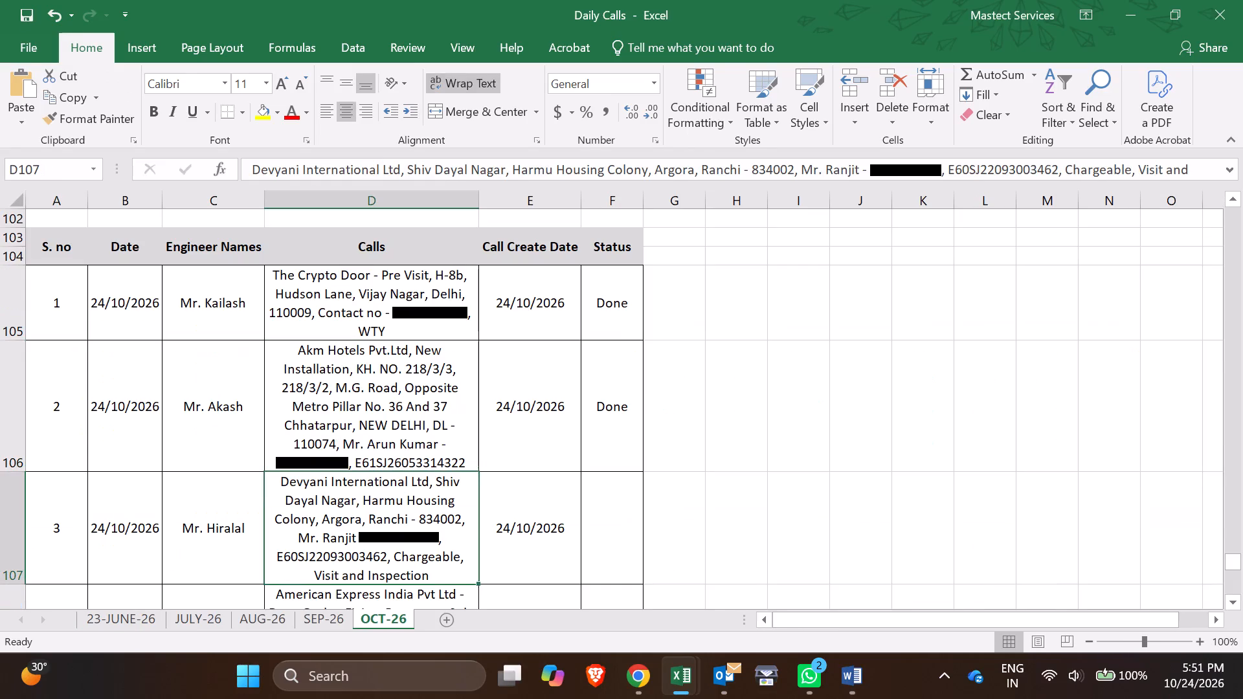
key(alt+Tab)
key(shift+Right)
key(Right)
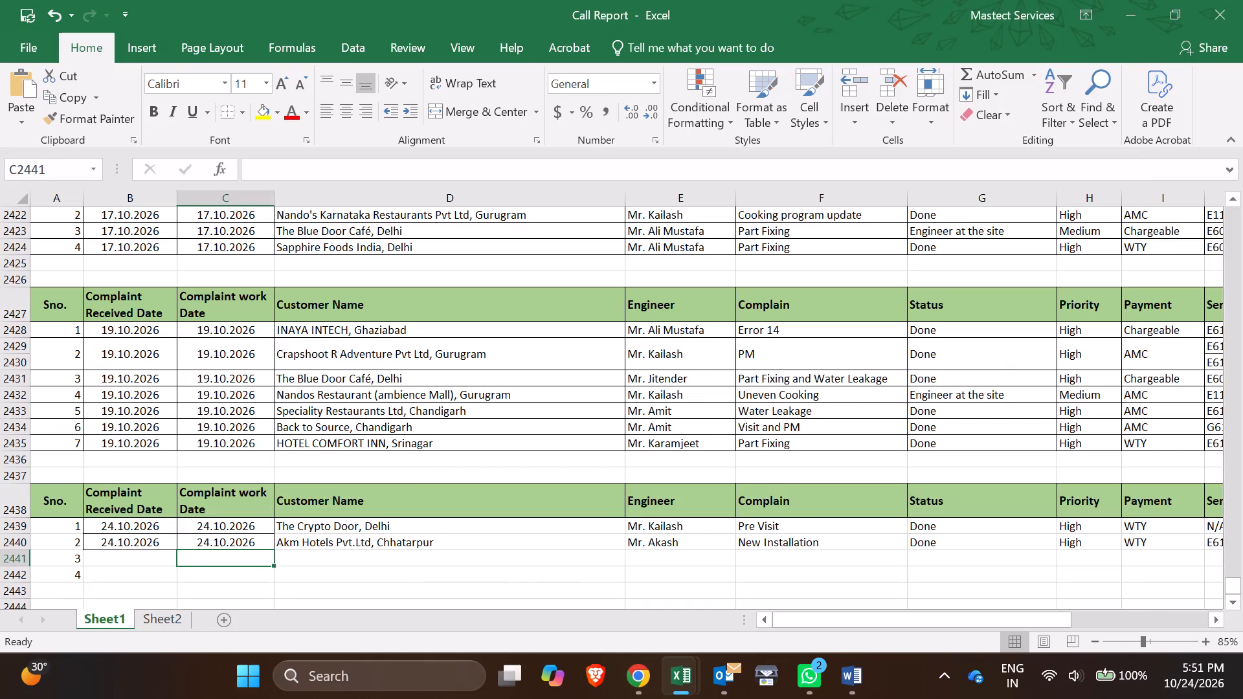
key(Left)
key(shift+Right)
key(ctrl+d)
Copy the customer name Devyani International Ltd from Daily Calls into row 3 of the Call Report and append its location, Ranchi.
key(Right)
key(Right)
key(alt+Tab)
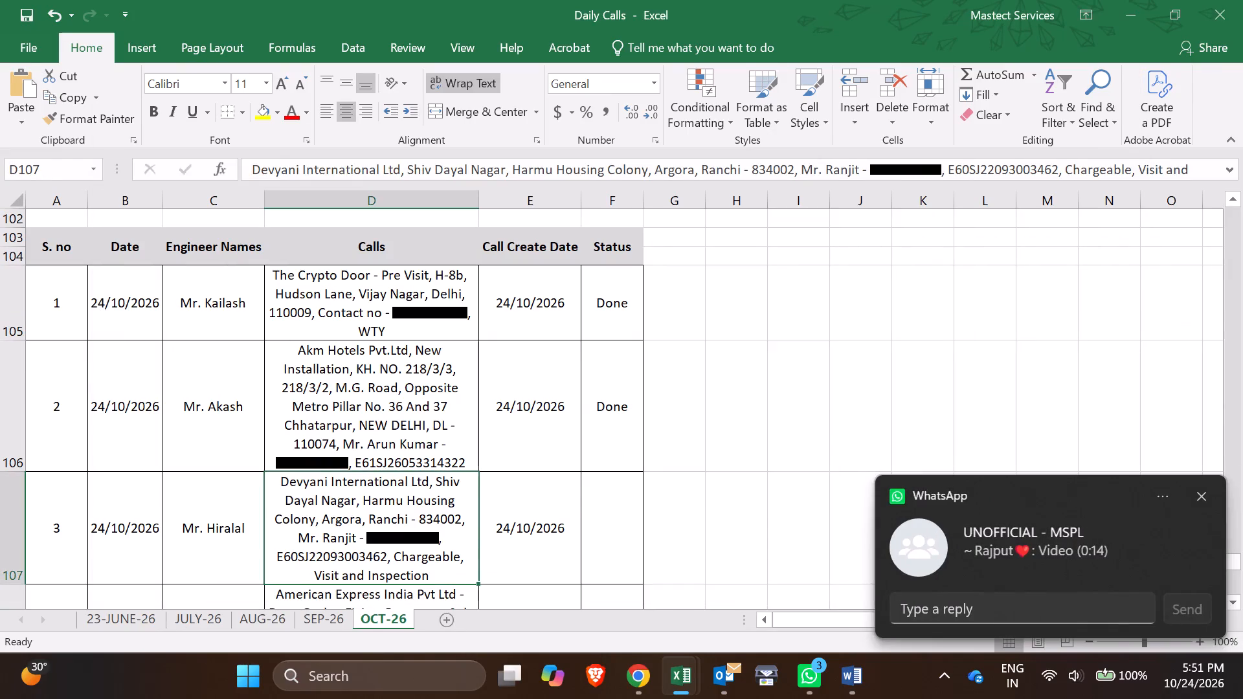
click(245, 168)
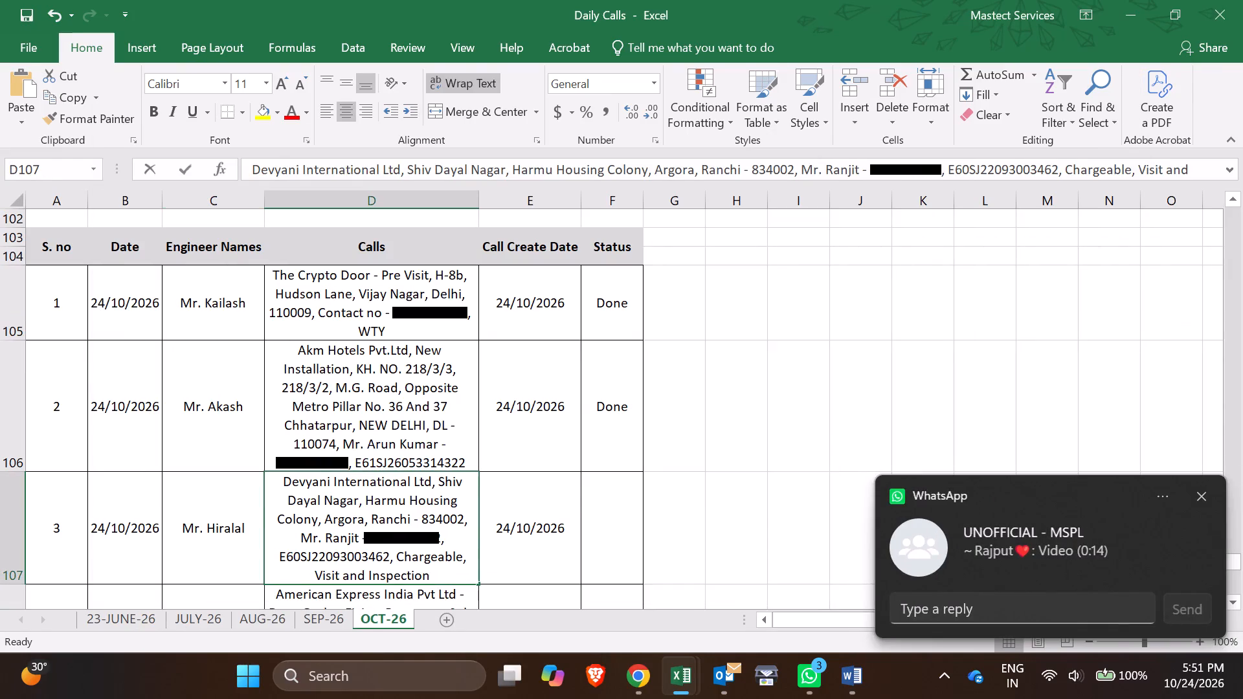
key(shift+Right)
key(shift+Right)
key(shift+Right)
key(shift+Right)
key(shift+Right)
key(shift+Right)
key(shift+Right)
key(shift+Right)
key(shift+Right)
key(shift+Right)
key(shift+Right)
key(shift+Right)
key(shift+Right)
key(shift+Right)
key(shift+Right)
key(shift+Right)
key(shift+Right)
key(shift+Right)
key(shift+Right)
key(shift+Right)
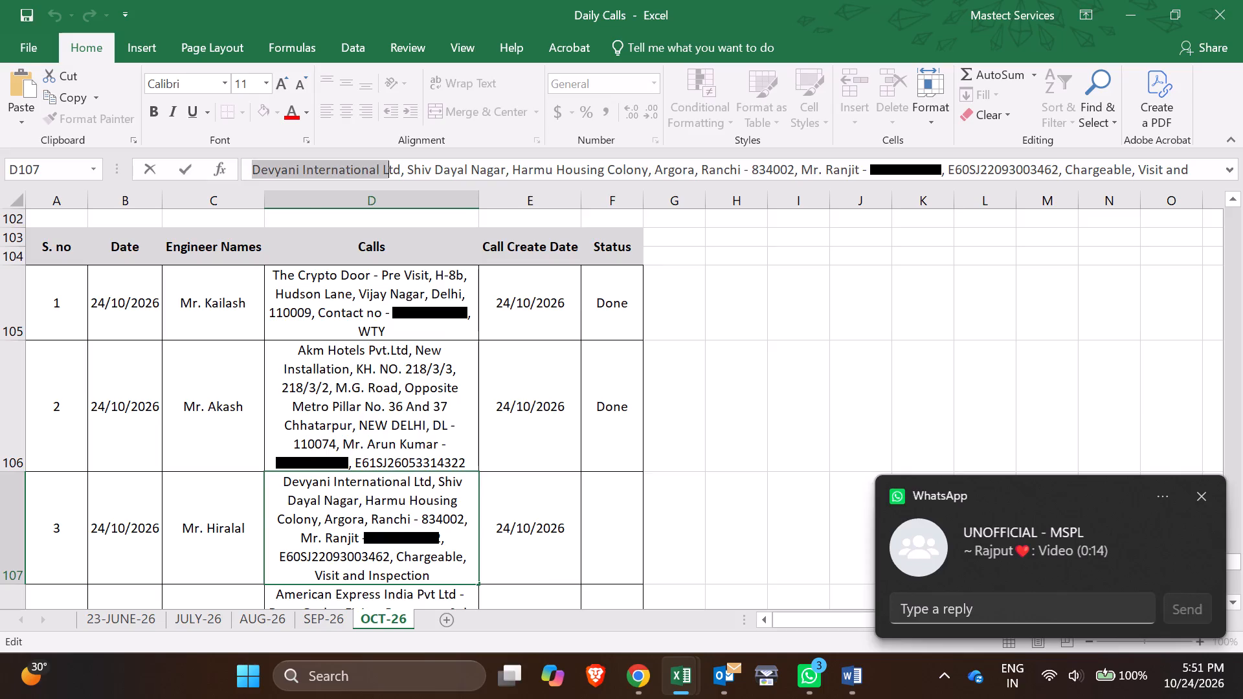
key(shift+Right)
key(shift+Right)
key(ctrl+c)
key(alt+Tab)
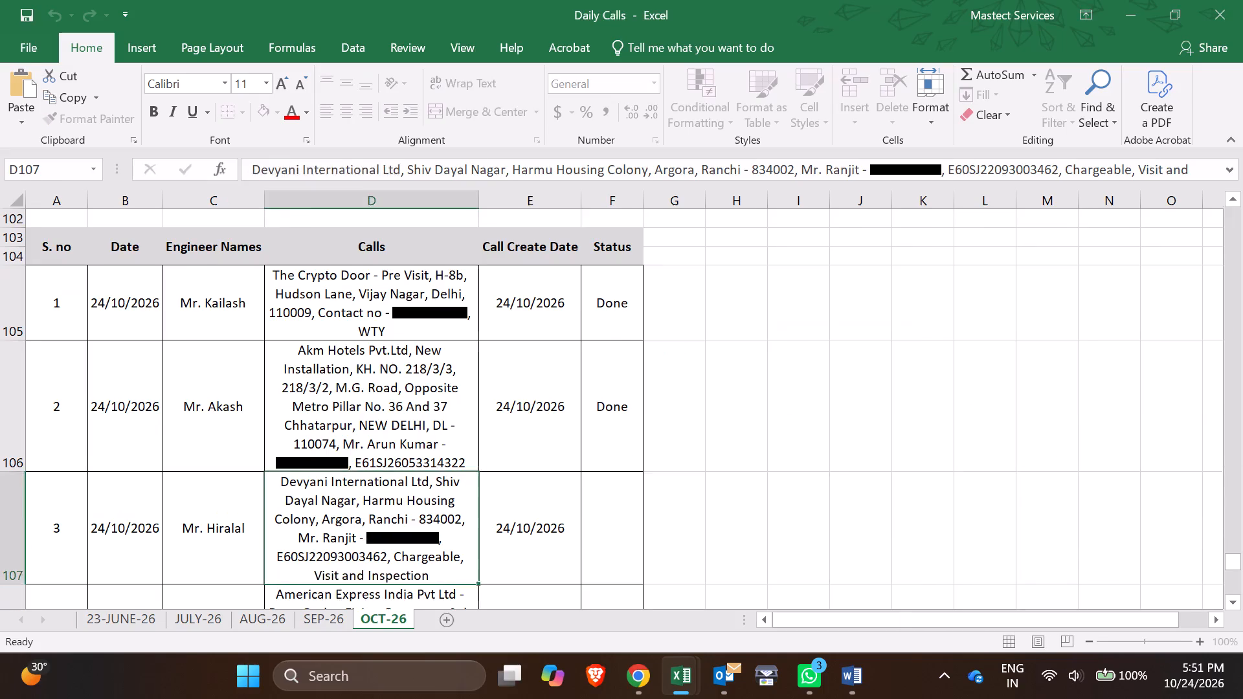
key(ctrl+v)
key(alt+Tab)
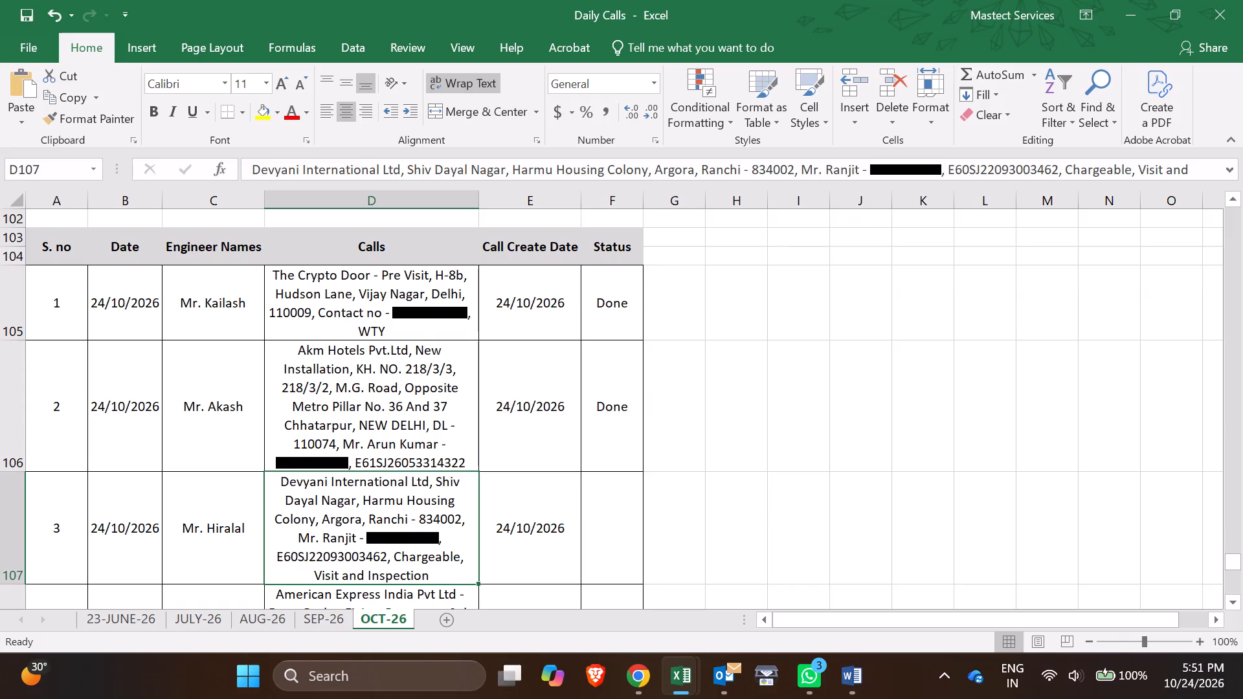
key(alt+Tab)
click(447, 162)
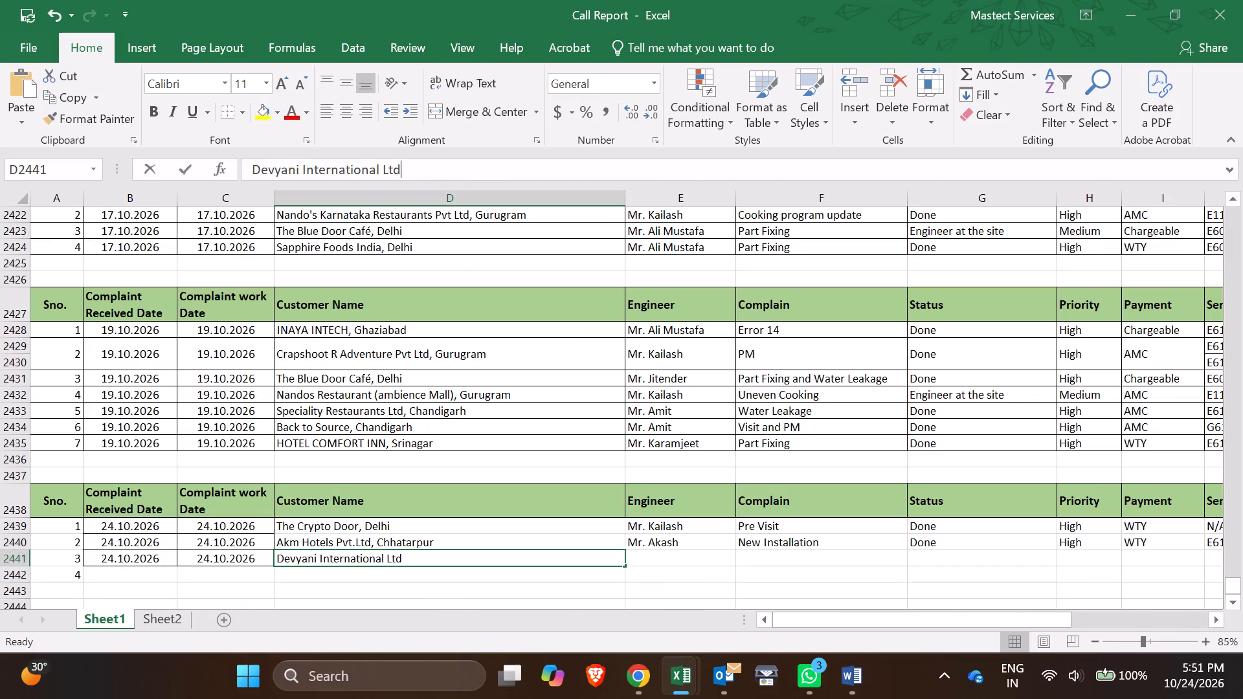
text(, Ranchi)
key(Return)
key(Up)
Enter Mr. Hiralal as the engineer for the Devyani International row.
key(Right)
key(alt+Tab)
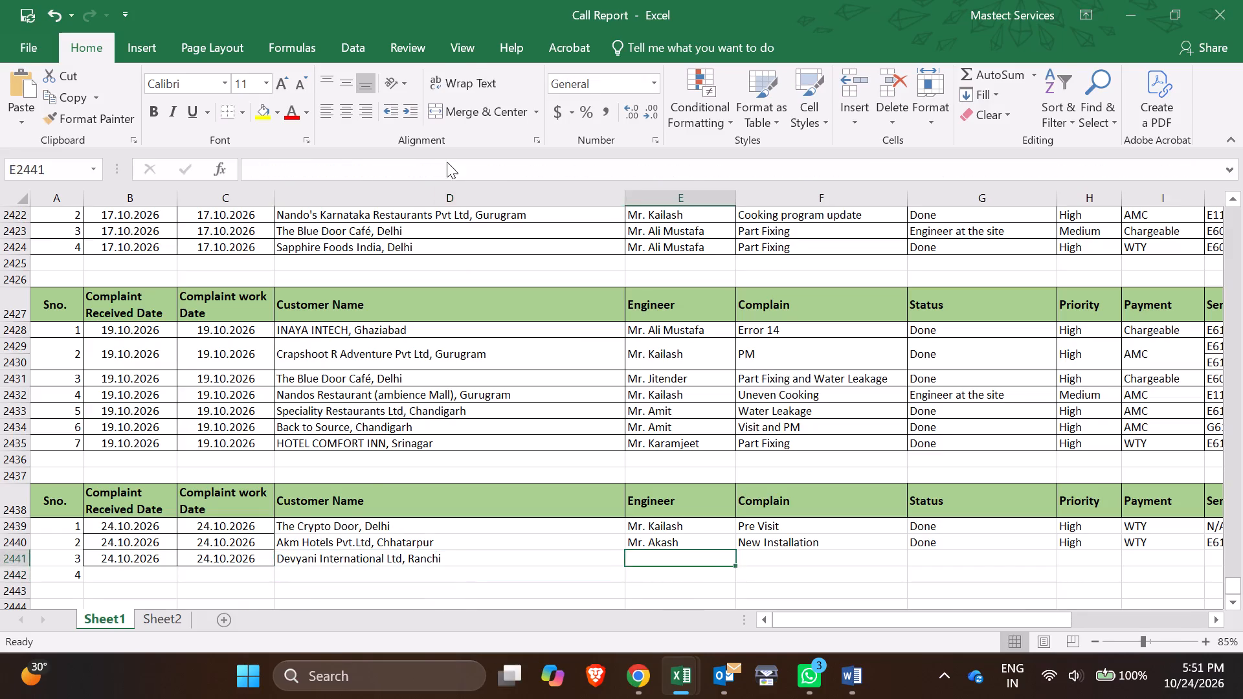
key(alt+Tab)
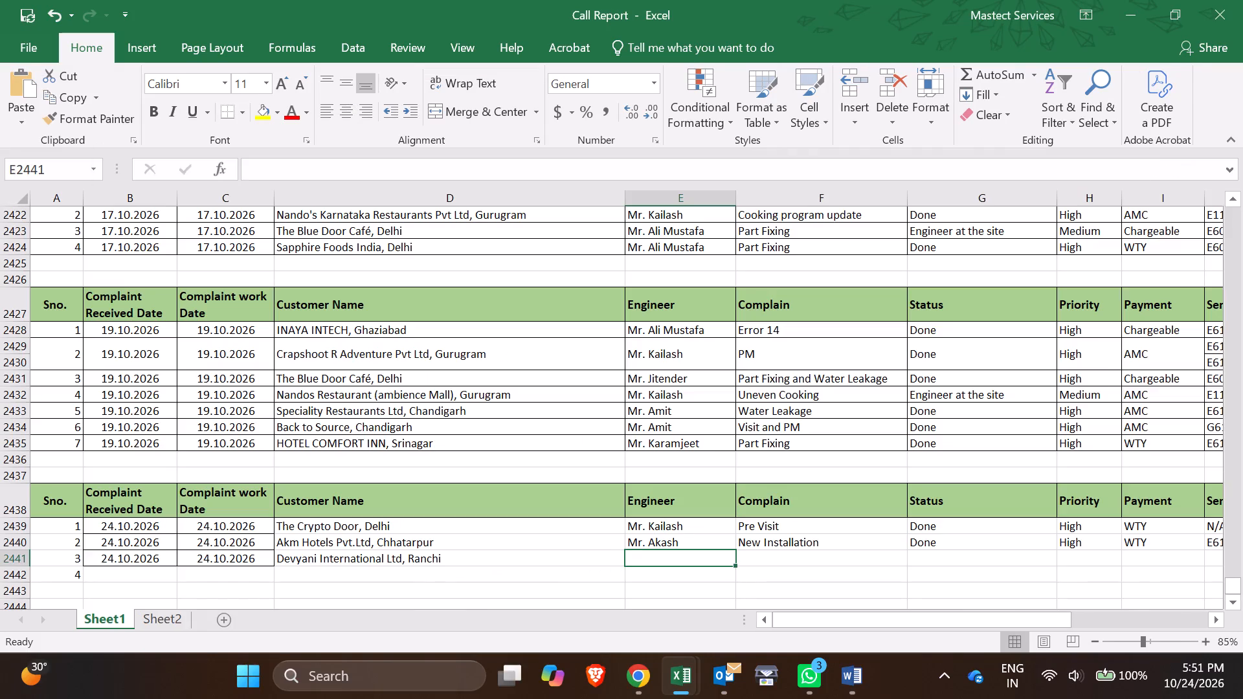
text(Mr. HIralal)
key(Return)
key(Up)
Check the Devyani call in Daily Calls and enter Visit and Inspection as its complaint in the Call Report.
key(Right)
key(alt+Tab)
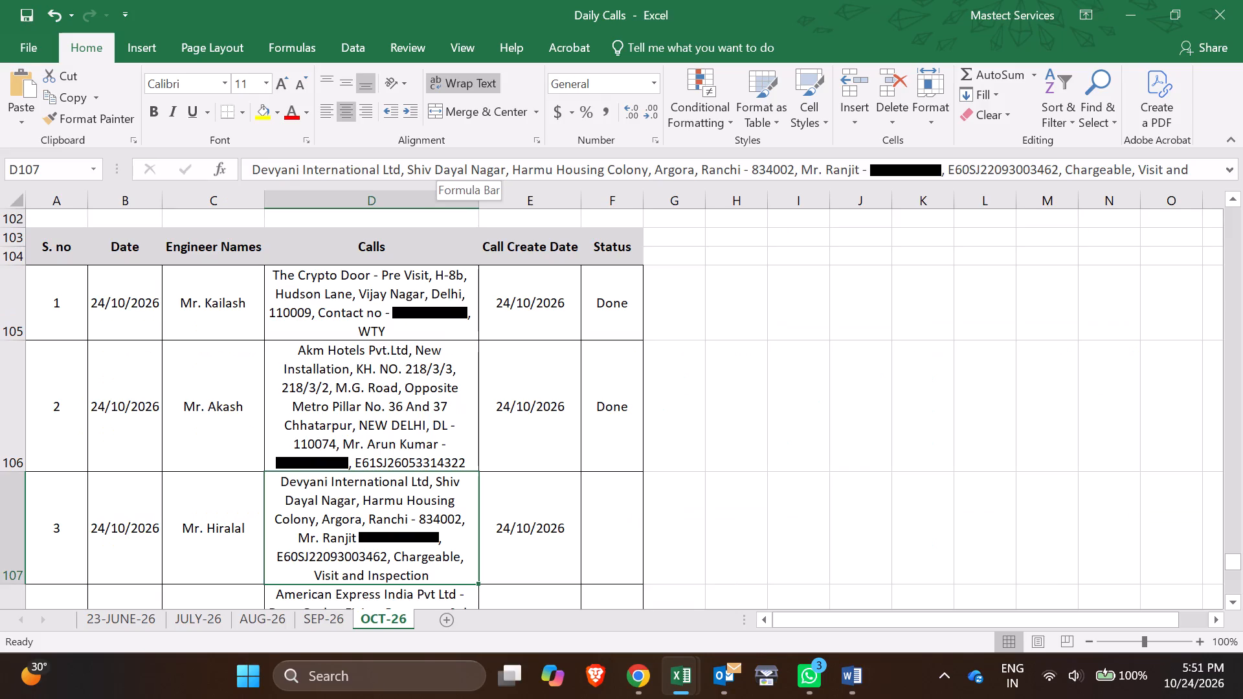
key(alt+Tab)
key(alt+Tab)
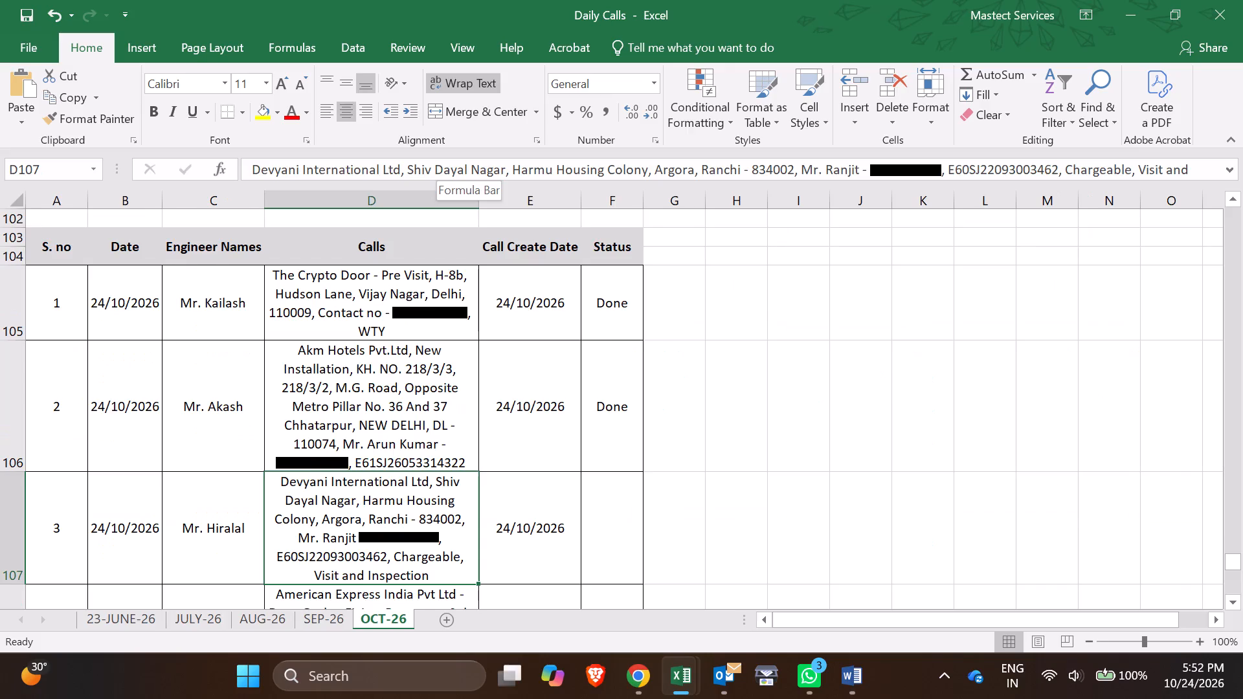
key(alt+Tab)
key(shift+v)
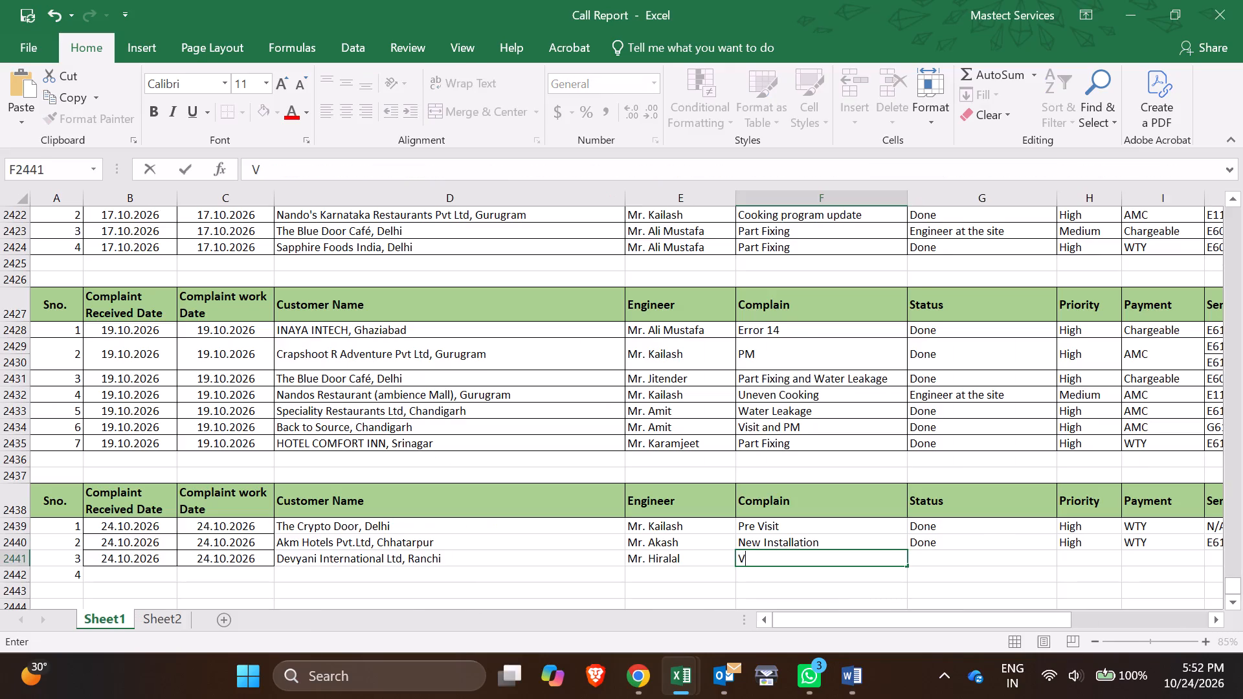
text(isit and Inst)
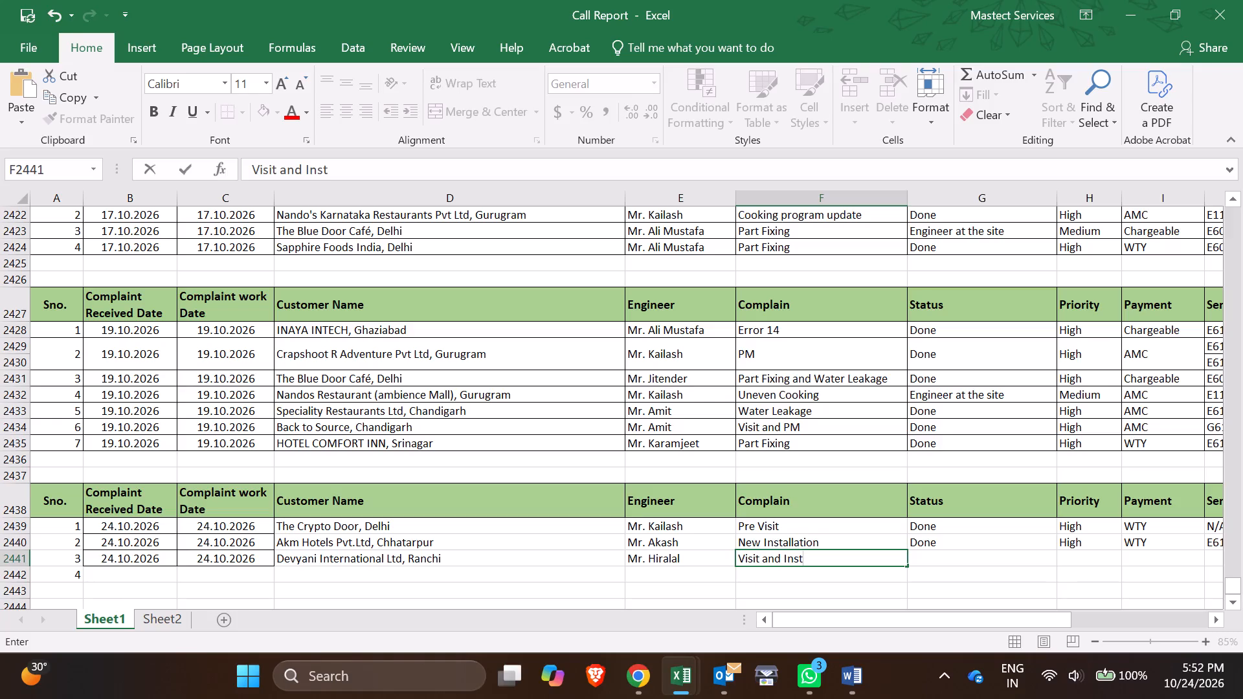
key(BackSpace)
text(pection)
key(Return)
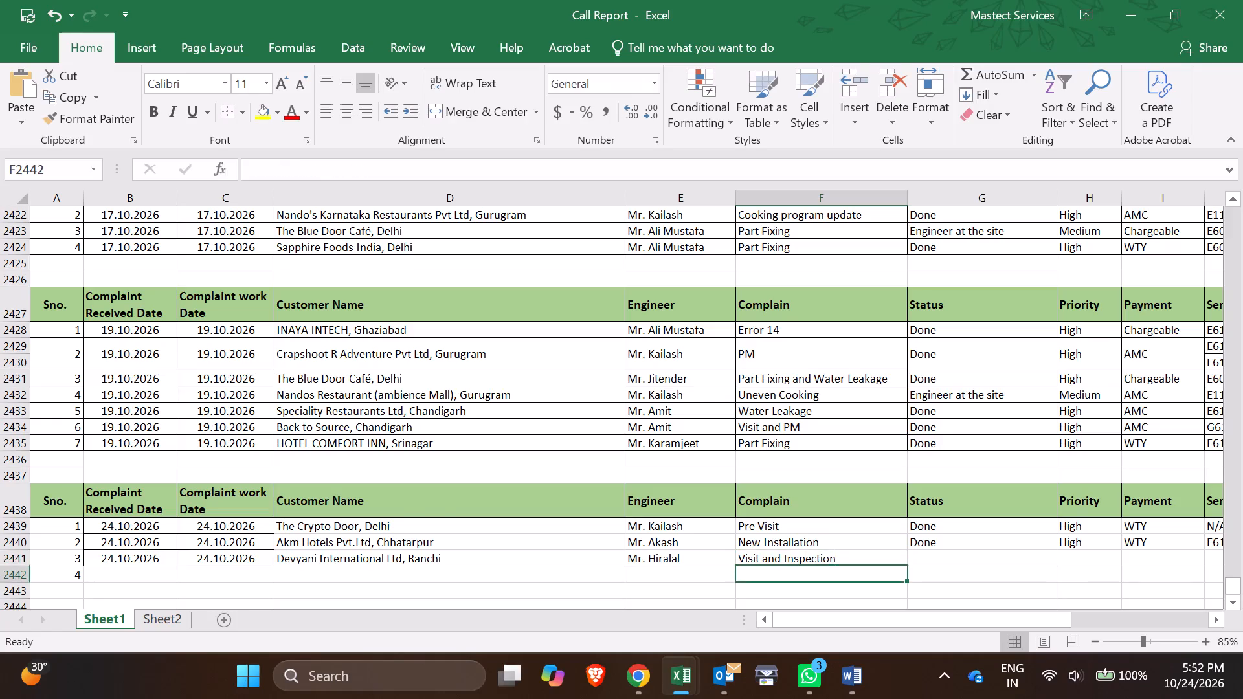
Copy the Payment value Chargeable from the 19.10.2026 Blue Door Café row into the Devyani International row and save the workbook.
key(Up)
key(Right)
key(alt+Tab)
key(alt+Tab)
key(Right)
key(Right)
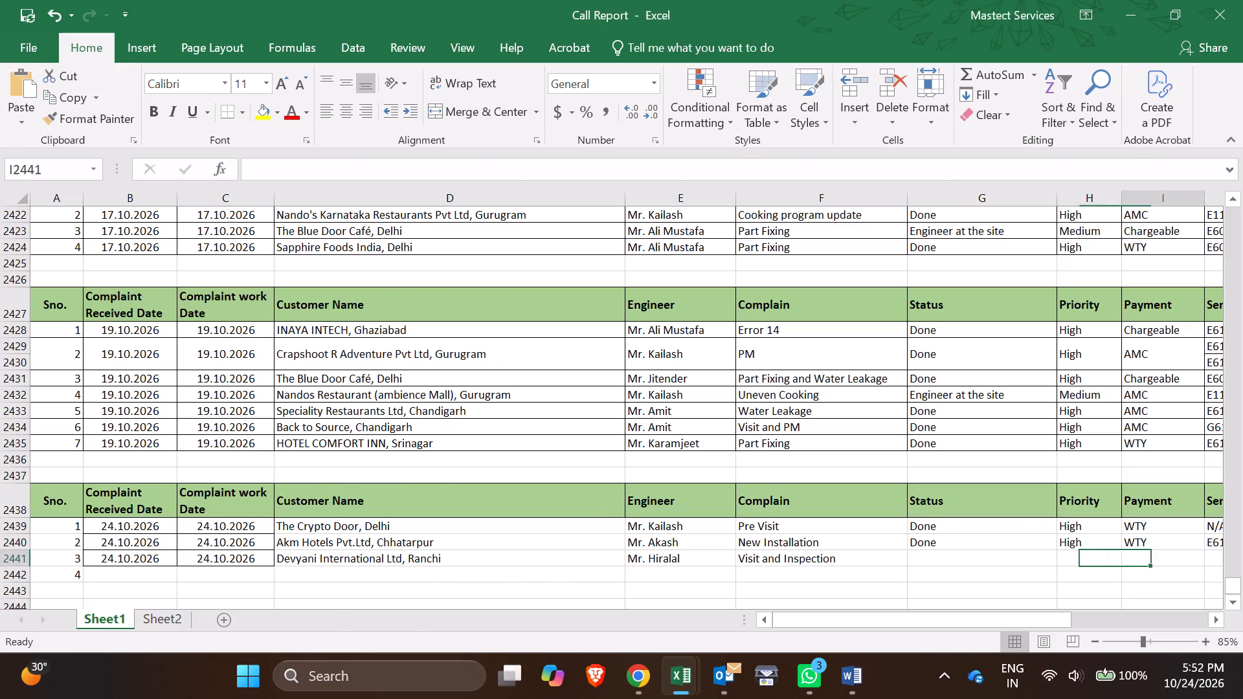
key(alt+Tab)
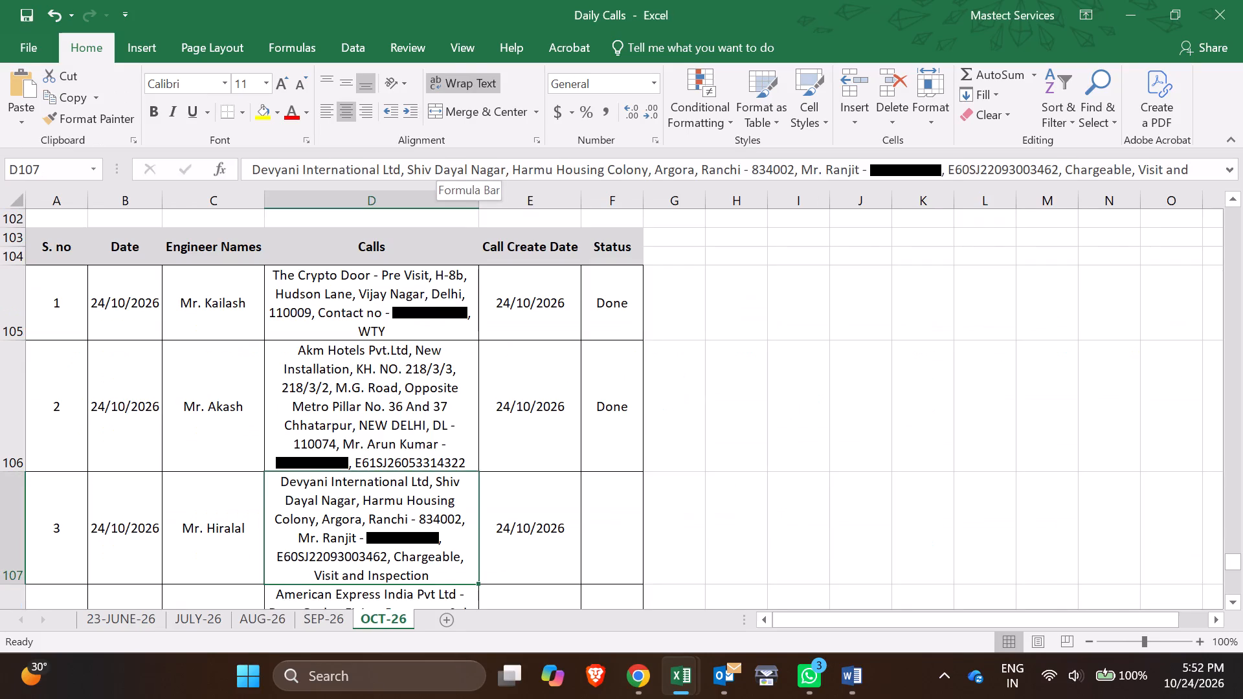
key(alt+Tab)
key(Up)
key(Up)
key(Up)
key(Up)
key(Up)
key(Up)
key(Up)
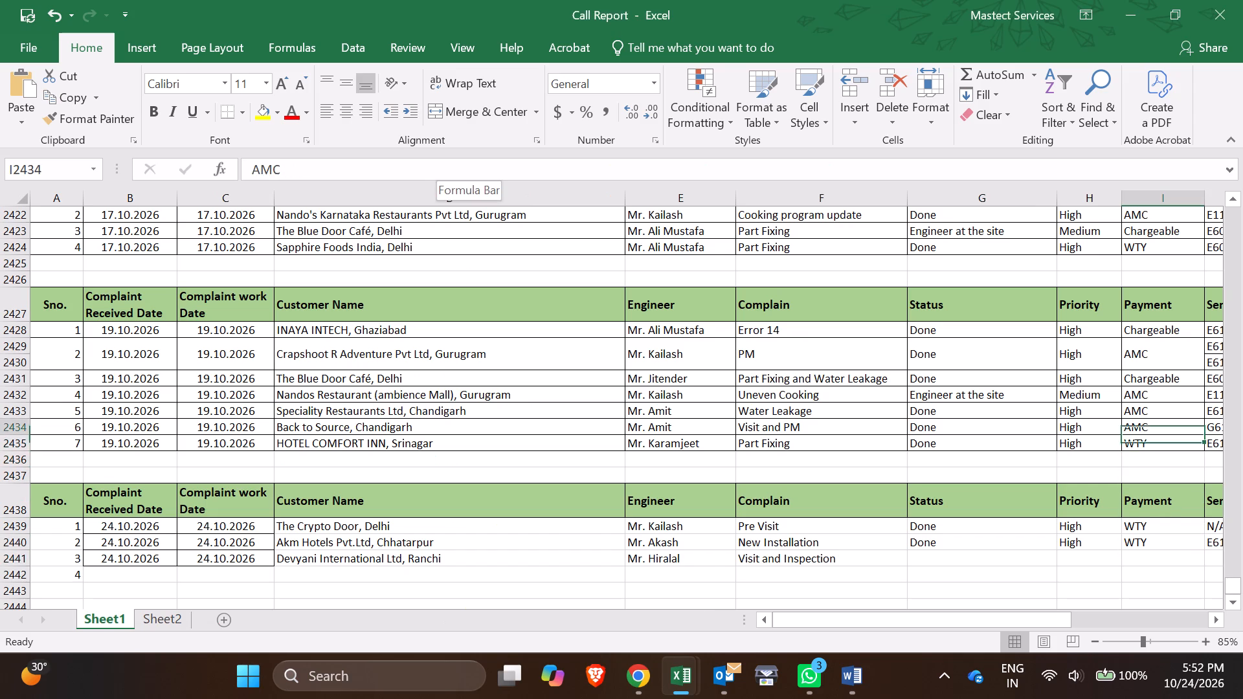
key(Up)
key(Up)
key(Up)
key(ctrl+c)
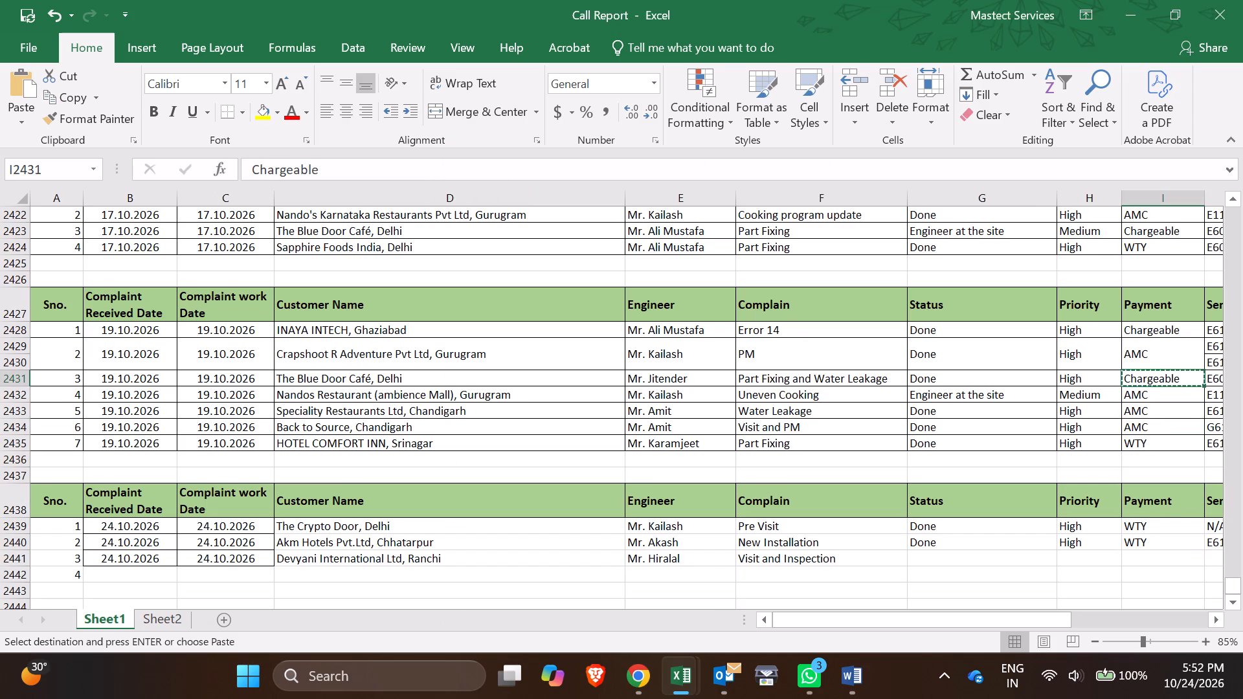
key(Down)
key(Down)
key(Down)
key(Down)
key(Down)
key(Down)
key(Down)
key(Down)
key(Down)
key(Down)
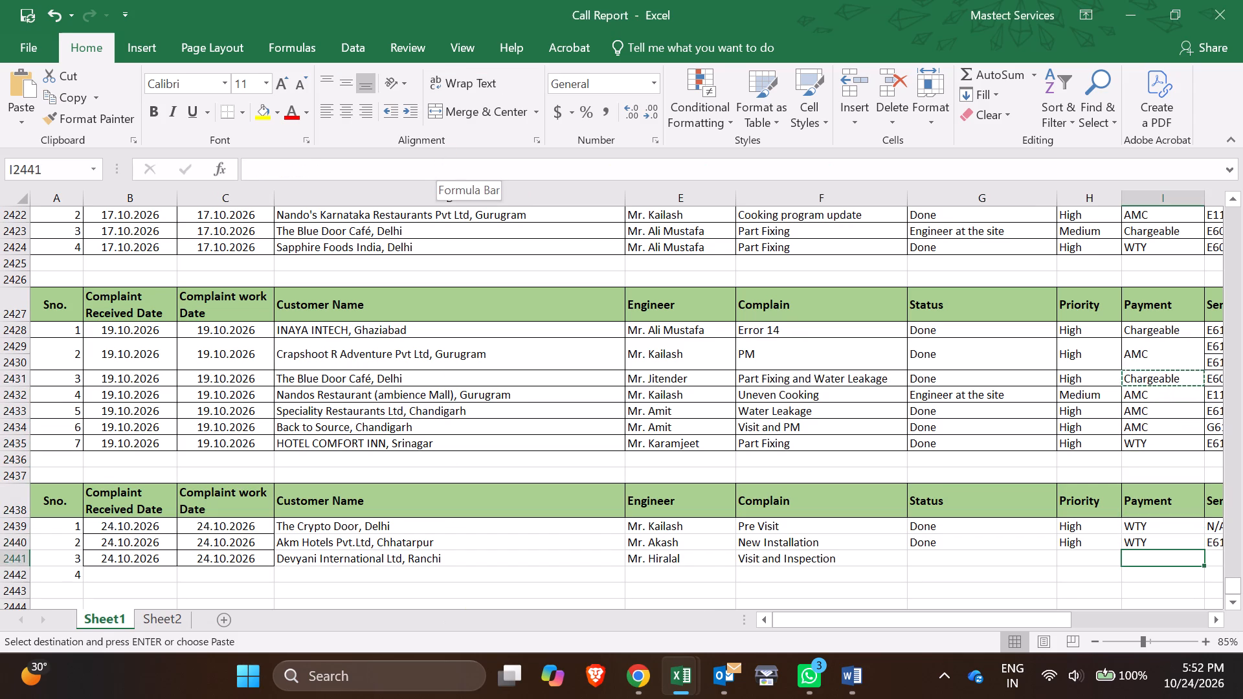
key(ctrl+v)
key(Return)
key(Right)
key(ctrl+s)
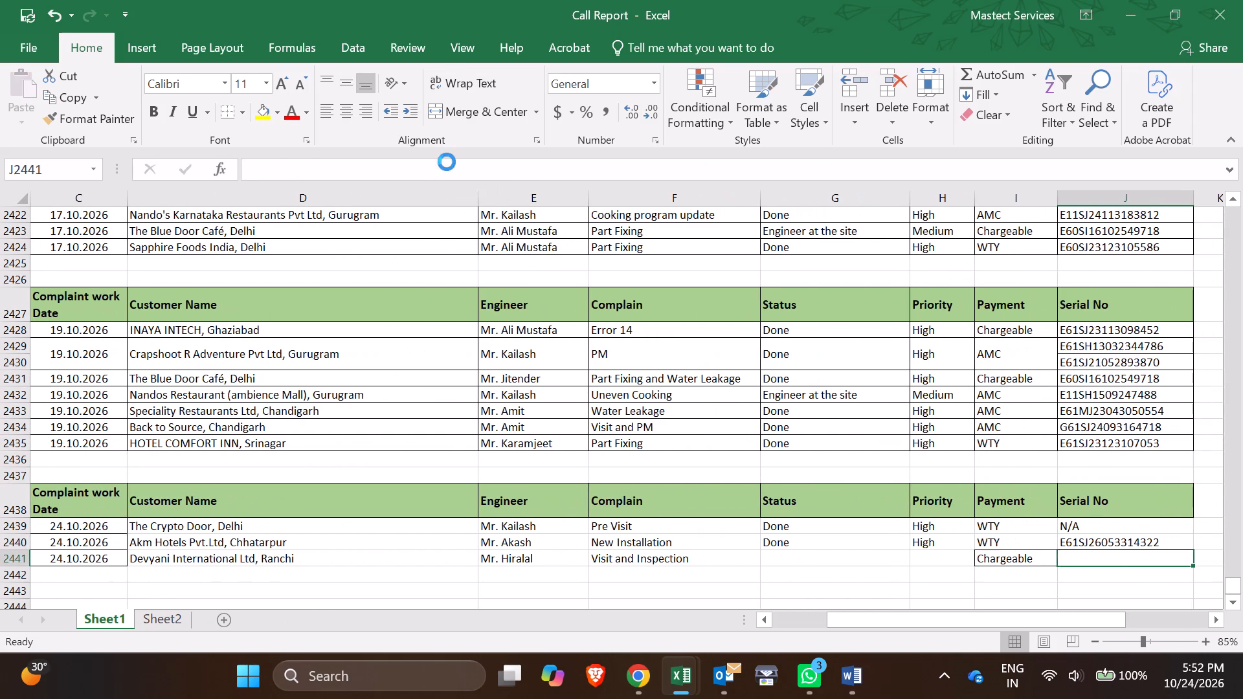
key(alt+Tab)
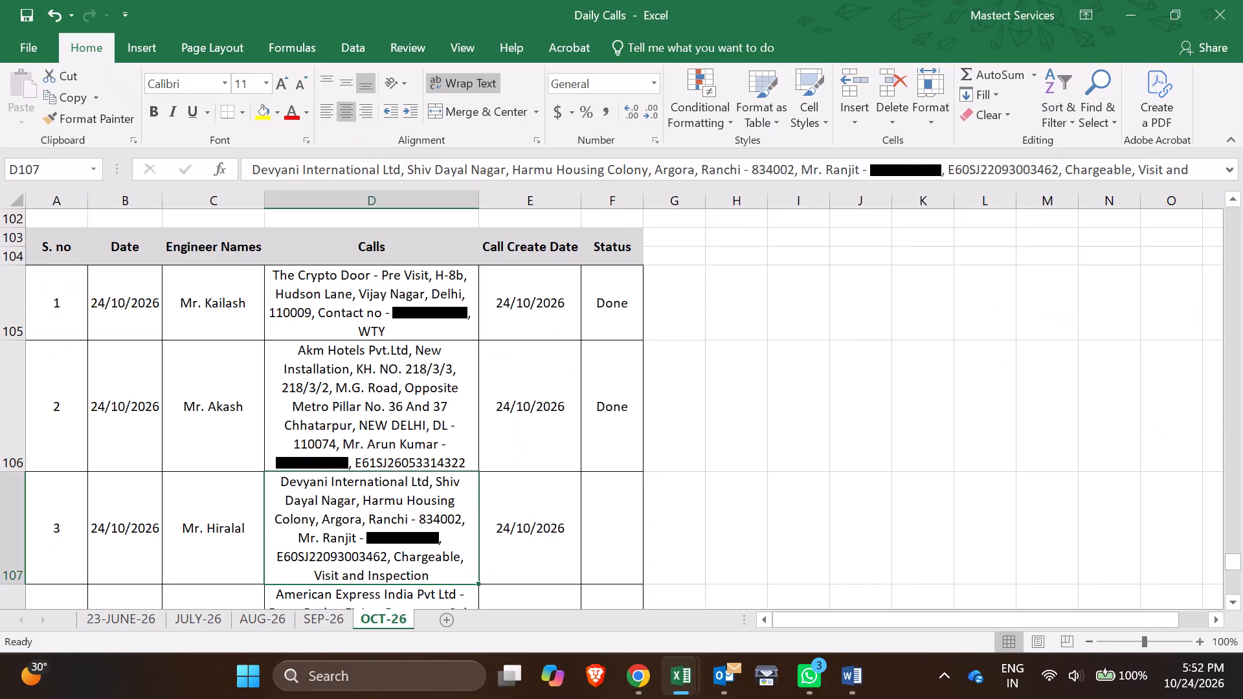
double_click(313, 558)
double_click(313, 558)
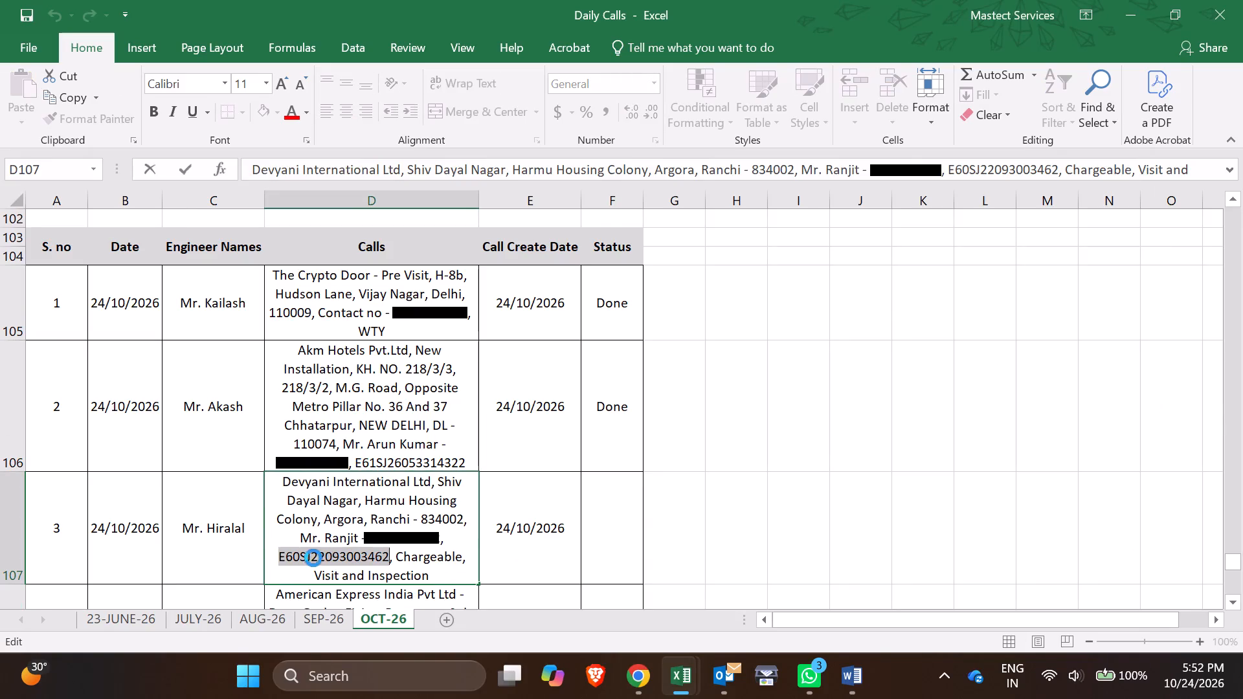
key(ctrl+c)
key(alt+Tab)
key(ctrl+v)
key(Return)
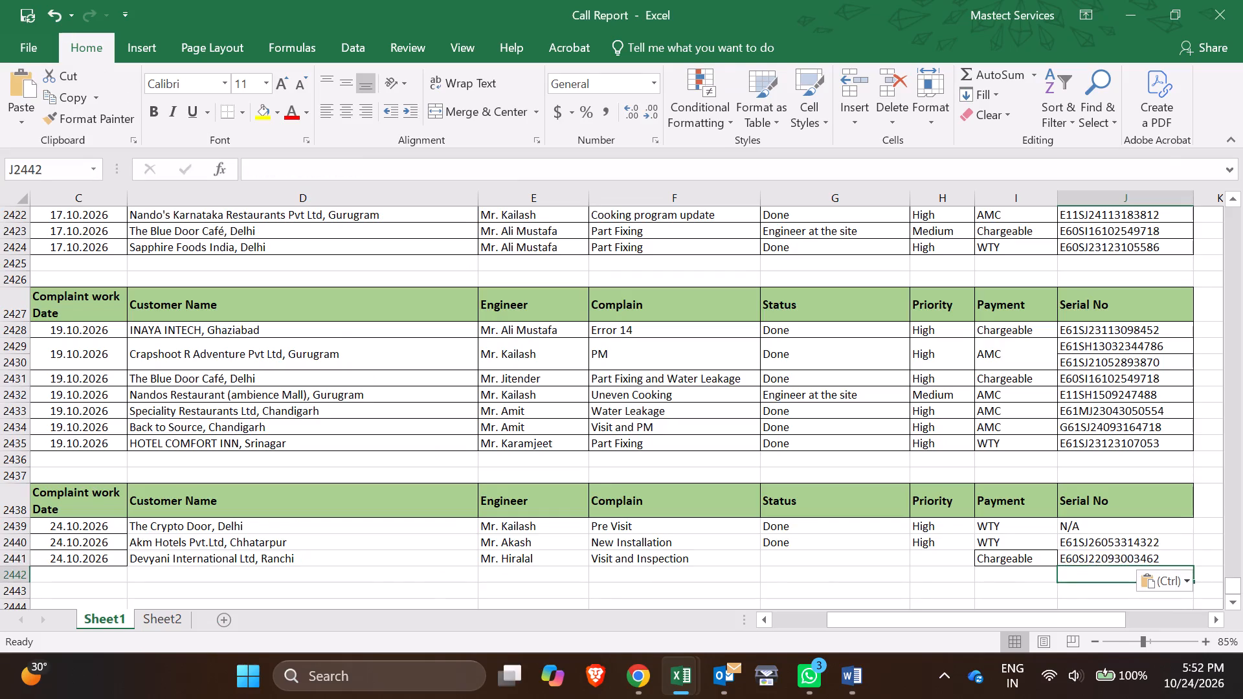
Fill the received and work dates 24.10.2026 down into row 4 of the Call Report section and save.
key(Left)
key(Left)
key(Left)
key(Left)
key(Left)
key(Left)
key(Left)
key(Left)
key(Left)
key(Left)
key(Left)
key(Left)
key(Left)
key(Left)
key(Left)
key(Left)
key(Left)
key(Left)
key(Left)
key(Left)
key(Right)
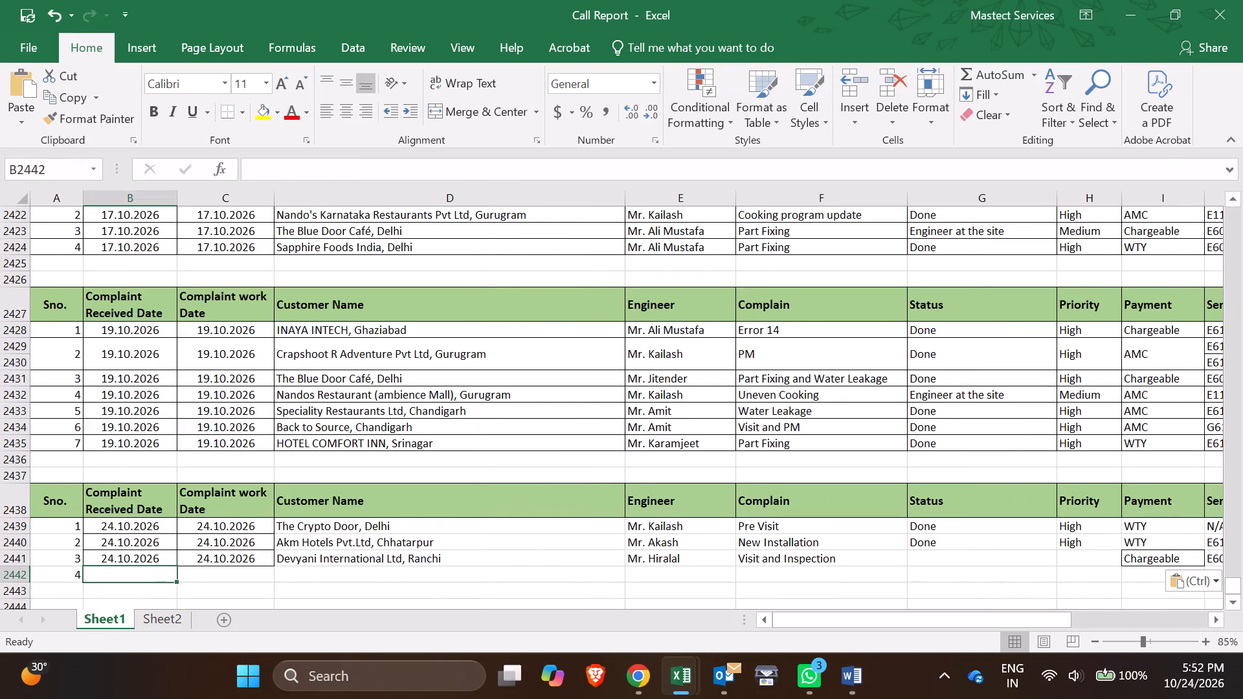
key(shift+Right)
key(ctrl+d)
key(Right)
key(Right)
key(ctrl+s)
Check the American Express entry in Daily Calls, set row 4's Complaint Received Date in the Call Report to 23.10.2026, and save.
key(alt+Tab)
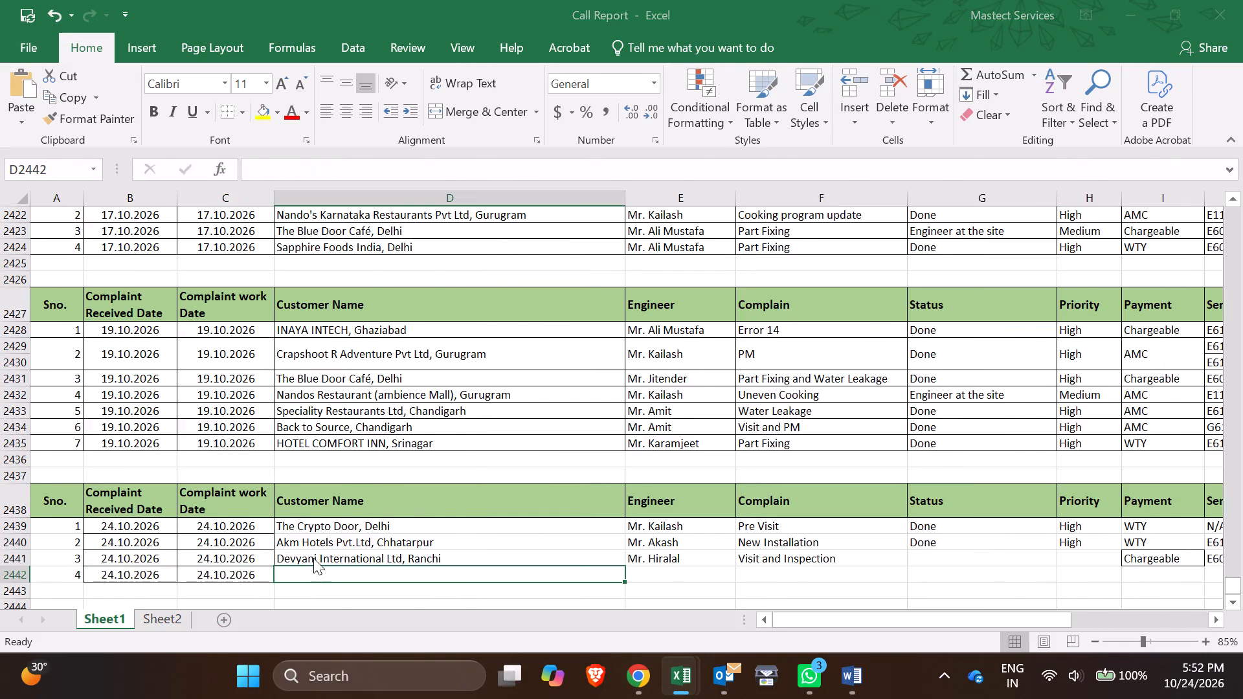
scroll(596, 478, down, 5)
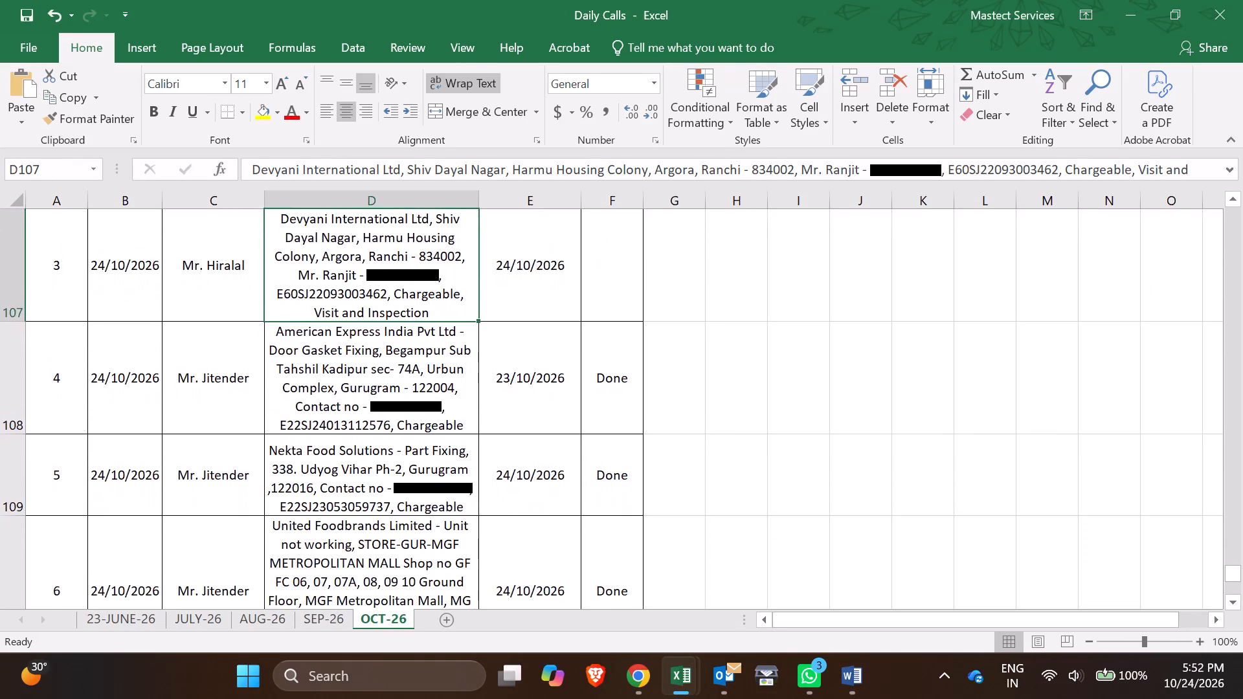
key(alt+Tab)
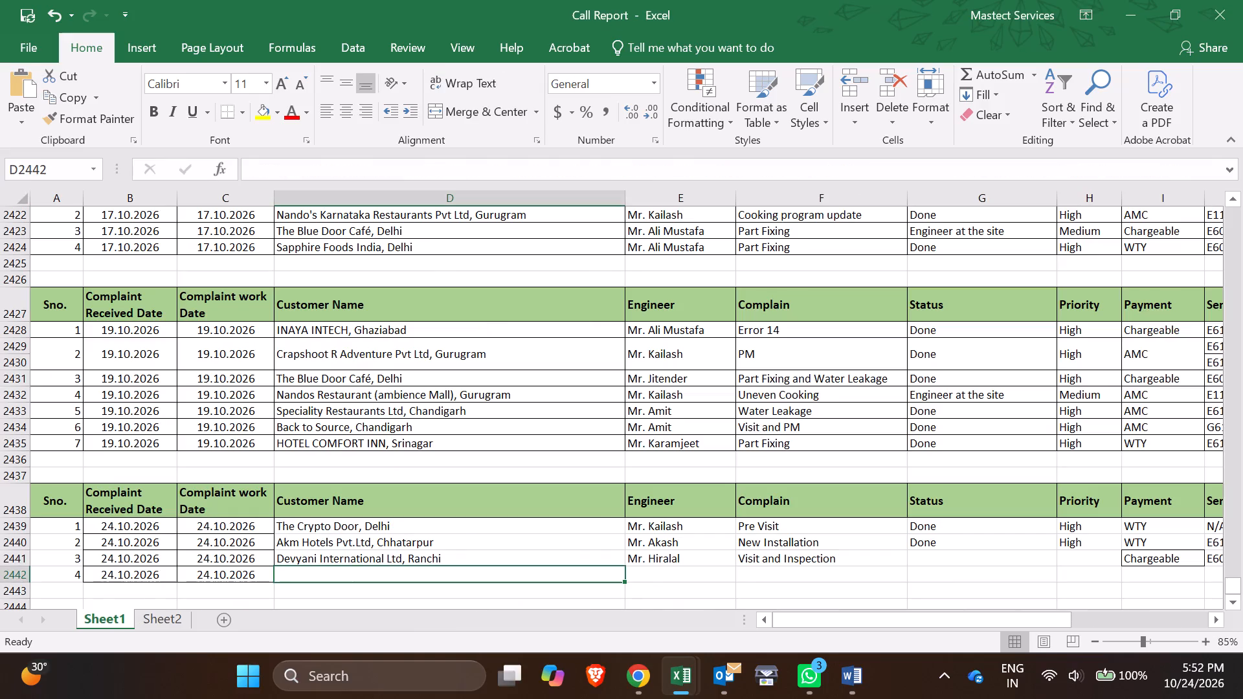
click(149, 577)
click(265, 176)
key(BackSpace)
key(3)
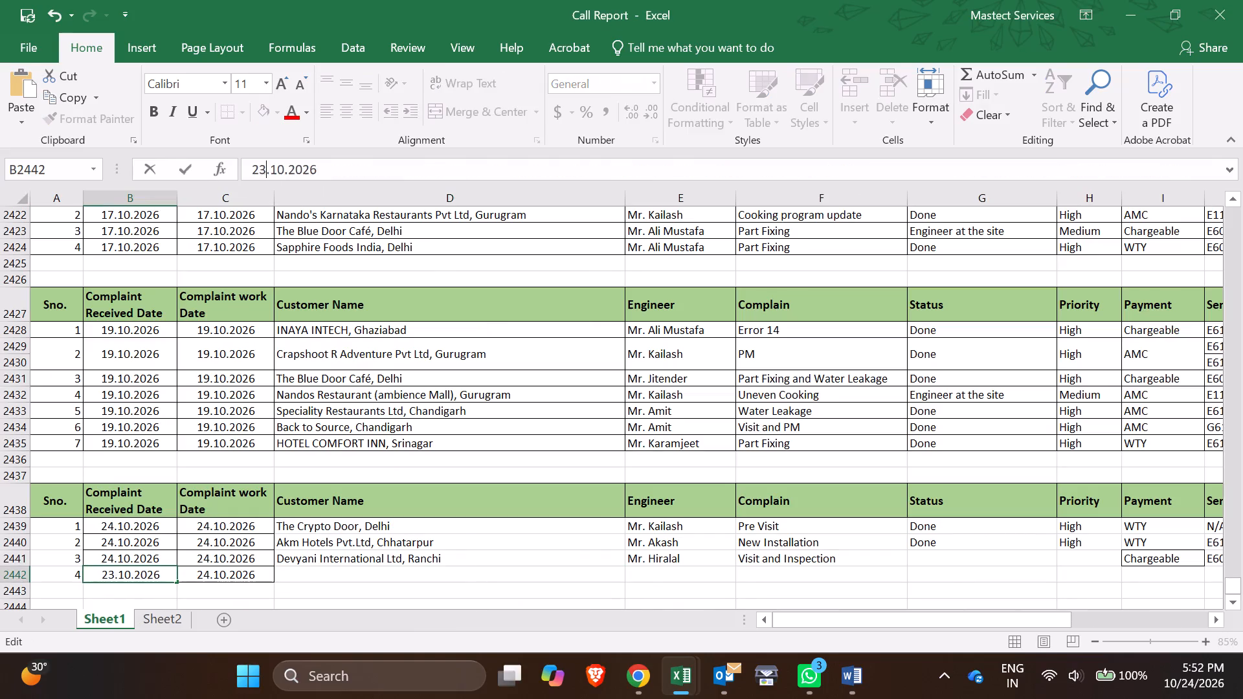
key(Return)
key(Up)
key(Right)
key(Right)
key(ctrl+s)
Copy the customer name American Express India Pvt Ltd from the Daily Calls entry into row 4's Customer Name in the Call Report.
key(alt+Tab)
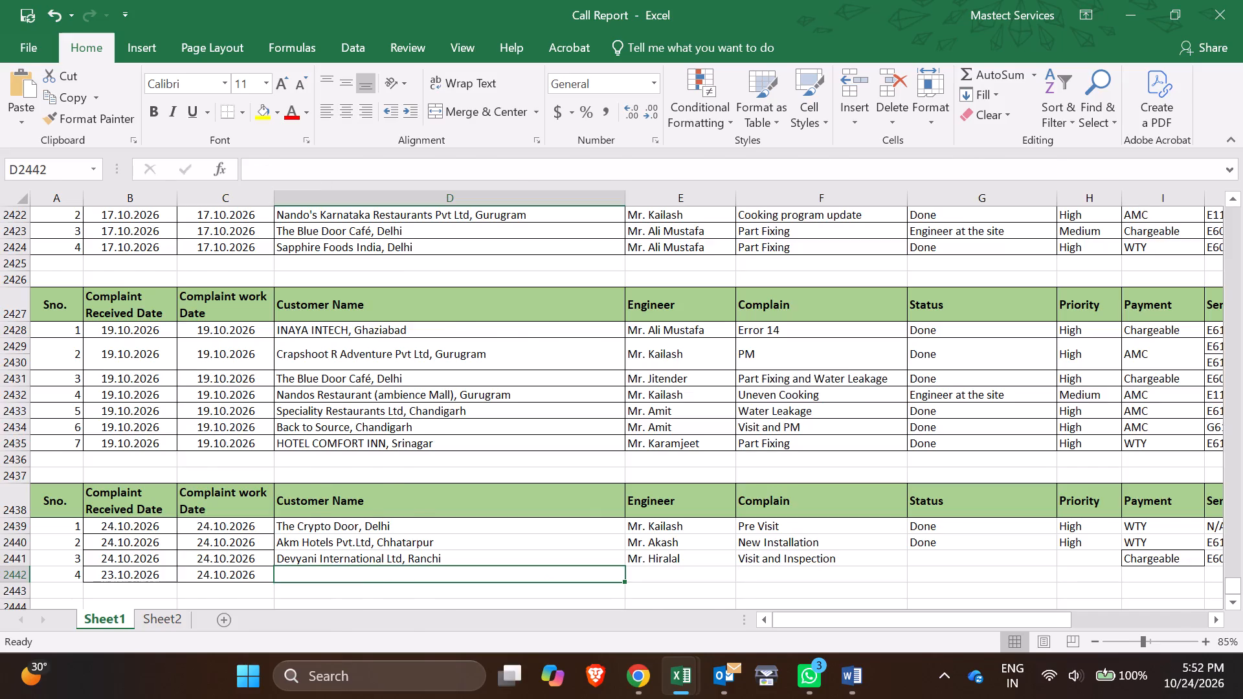
key(alt+Tab)
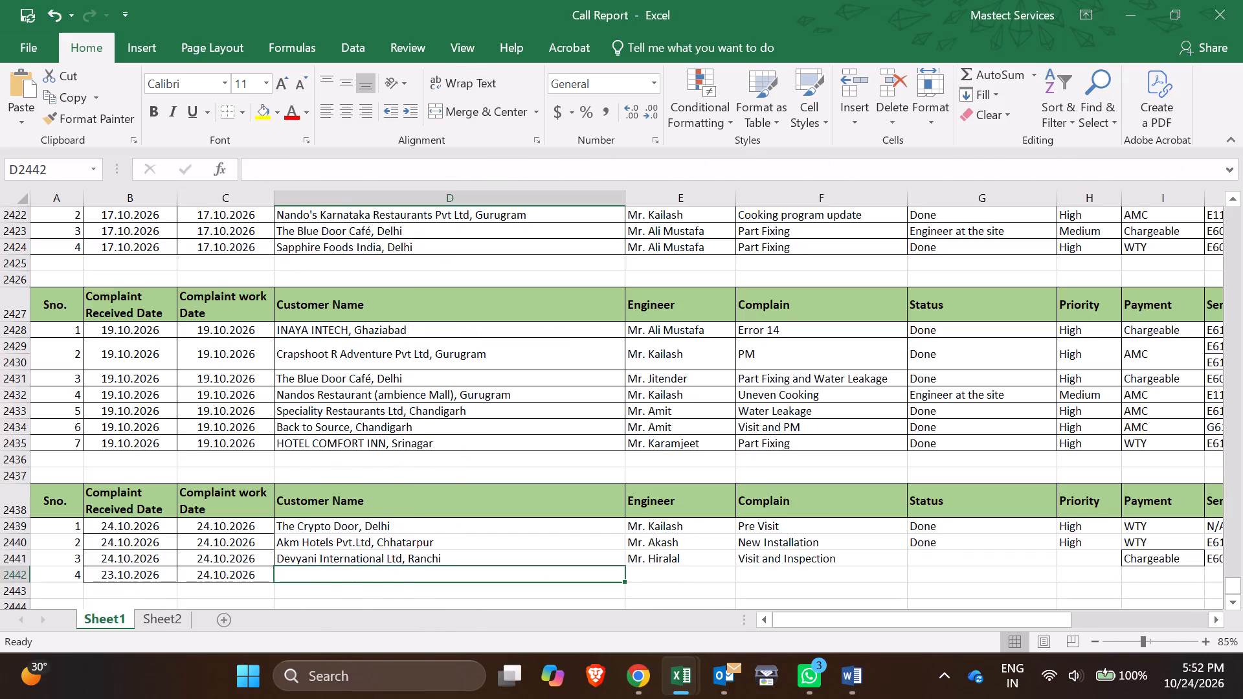
key(alt+Tab)
click(350, 333)
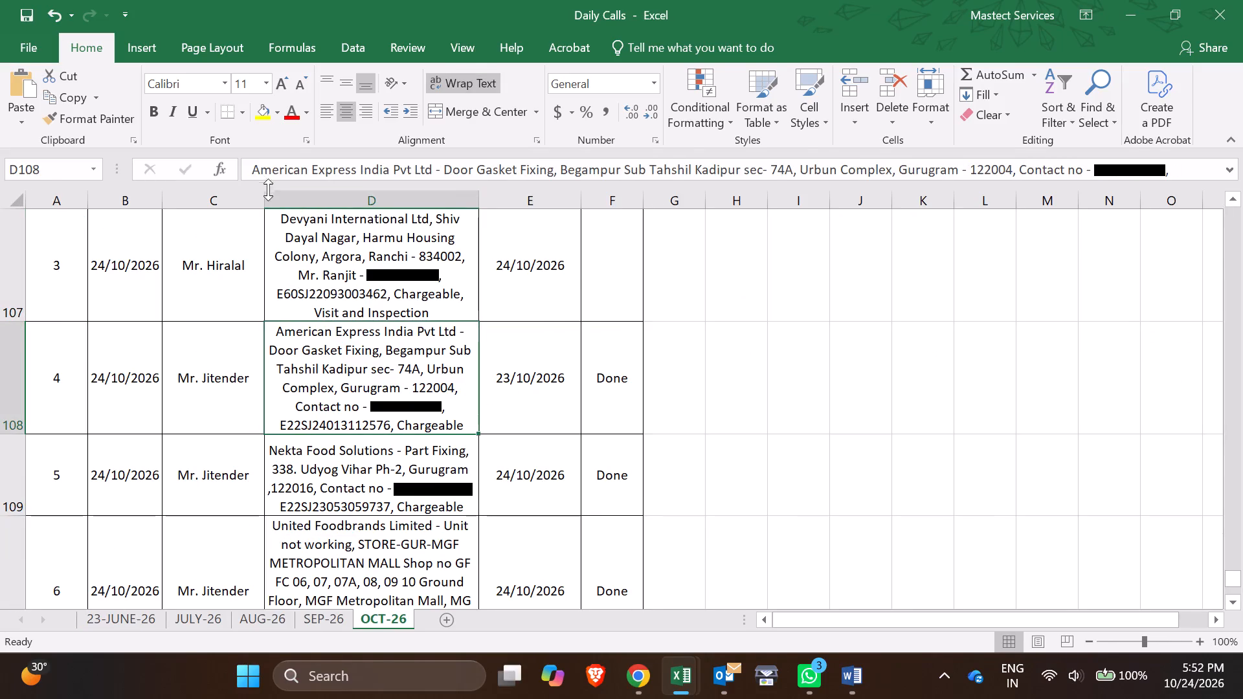
click(249, 177)
key(shift+Right)
key(shift+Right)
key(shift+Right)
key(shift+Right)
key(shift+Right)
key(shift+Right)
key(shift+Right)
key(shift+Right)
key(shift+Right)
key(shift+Right)
key(shift+Right)
key(shift+Right)
key(shift+Right)
key(shift+Right)
key(shift+Right)
key(shift+Right)
key(shift+Right)
key(shift+Right)
key(shift+Right)
key(shift+Right)
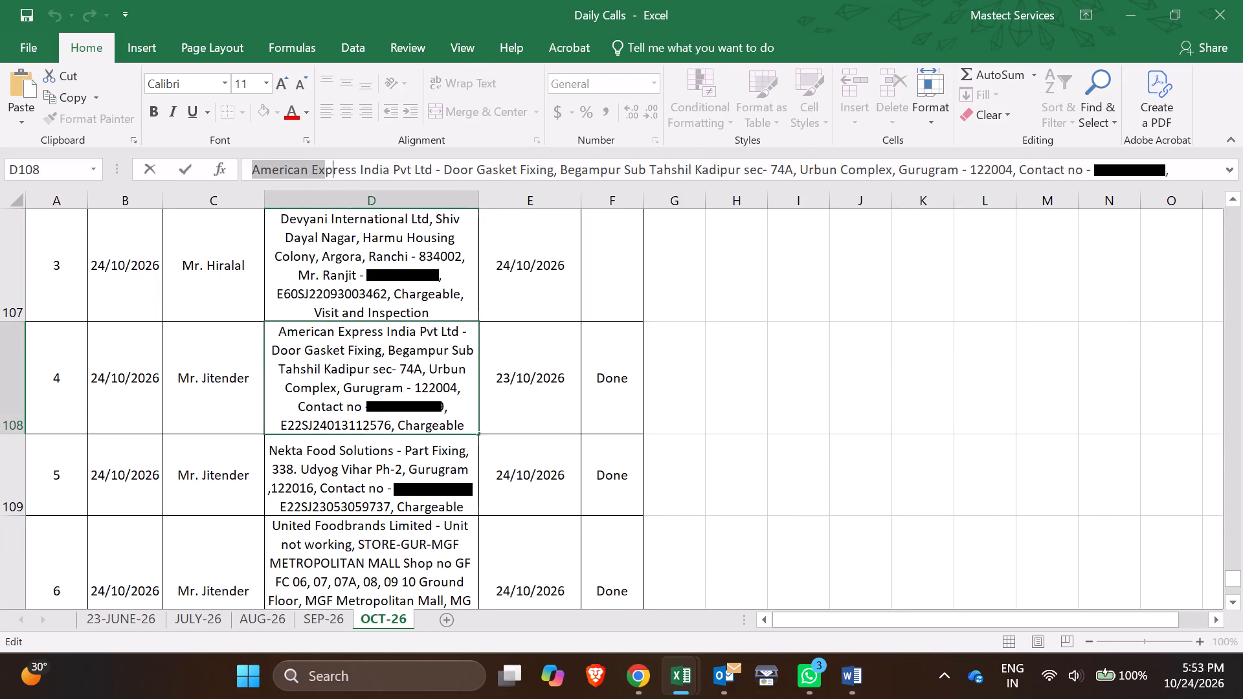
key(shift+Right)
key(shift+Right)
key(shift+Right)
key(ctrl+c)
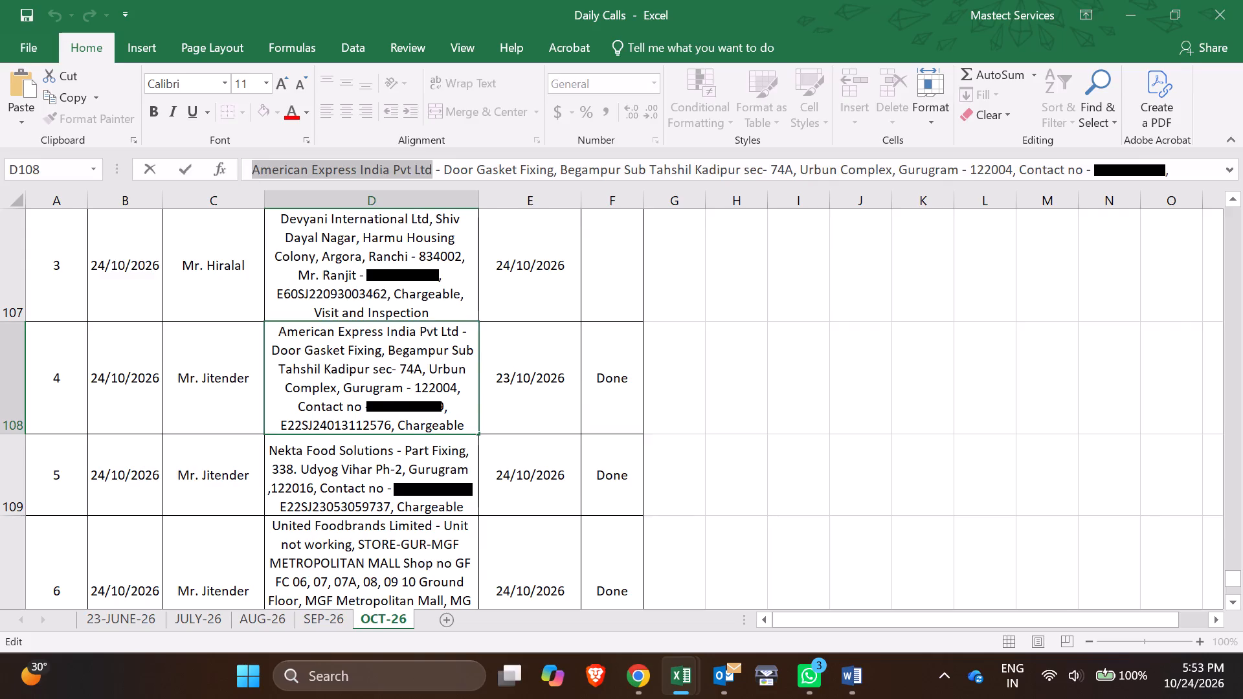
key(alt+Tab)
key(ctrl+v)
key(alt+Tab)
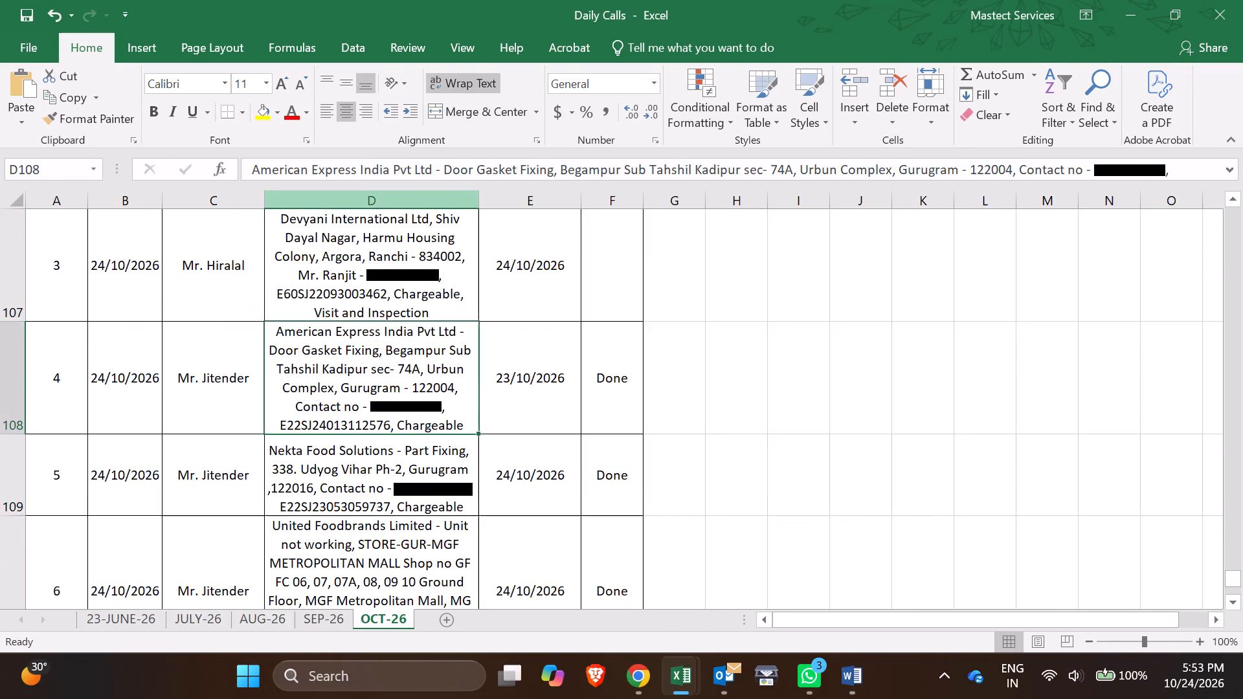
key(alt+Tab)
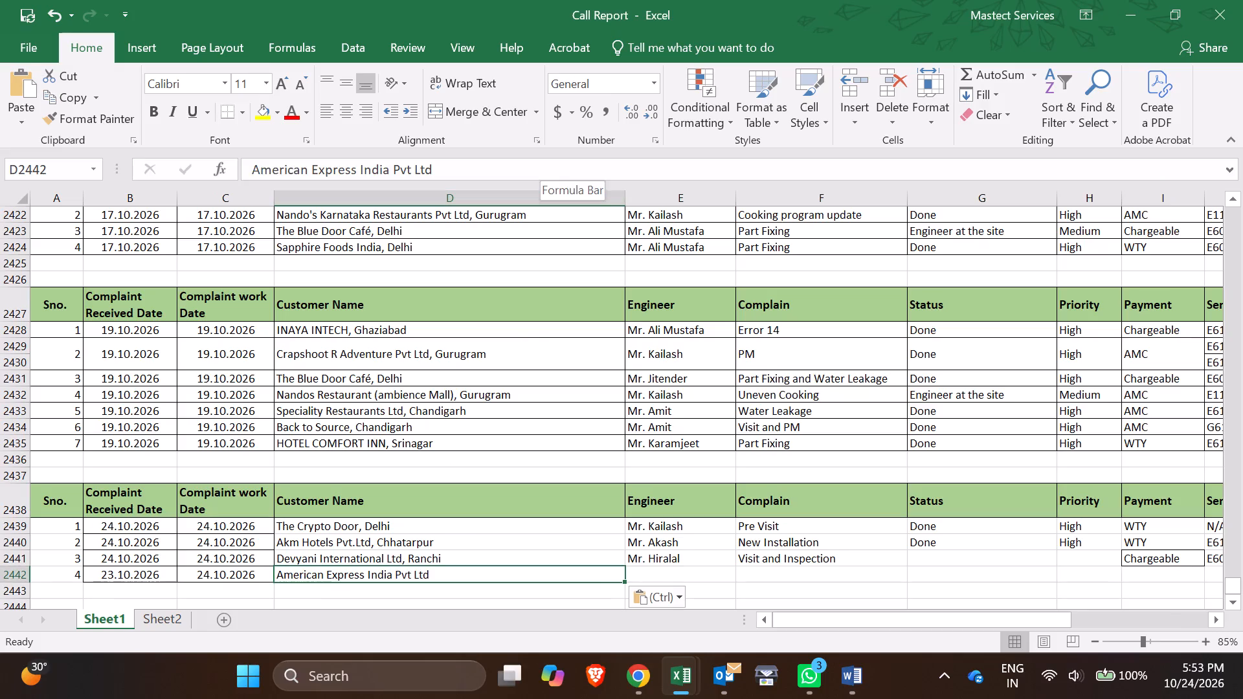
Append ", Gurugram" to the American Express India Pvt Ltd customer name in row 4 of the 24.10.2026 section.
click(550, 167)
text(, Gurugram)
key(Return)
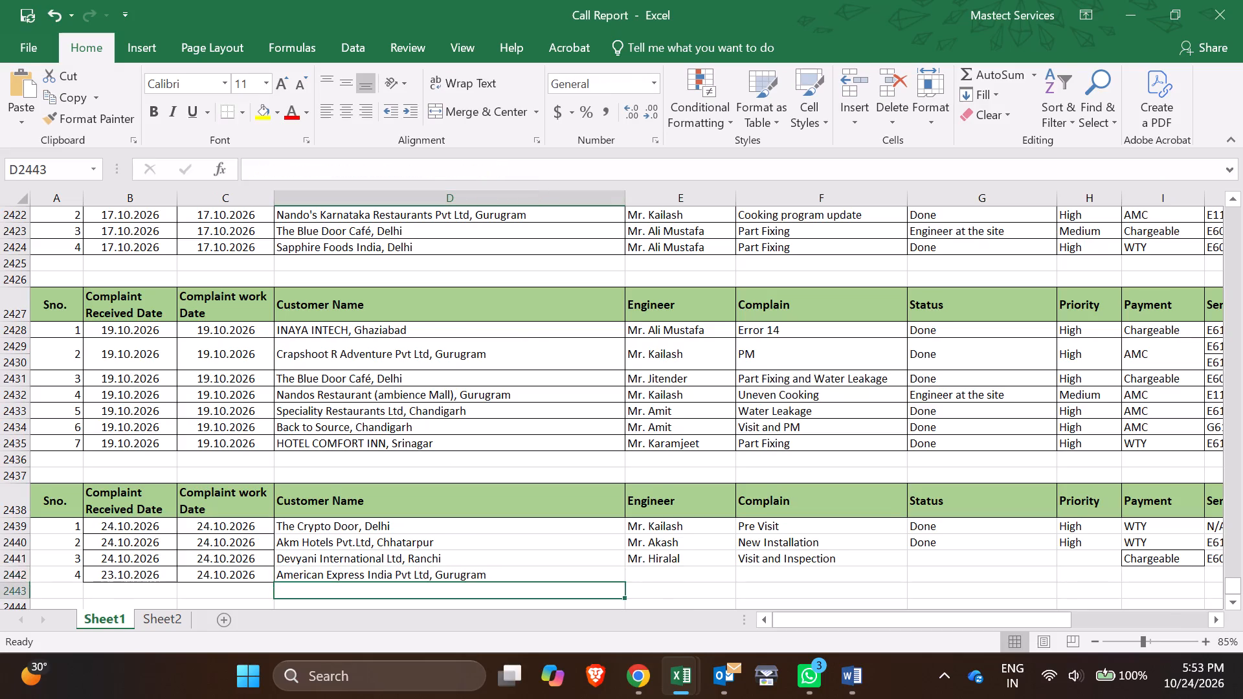
Check the American Express entry in Daily Calls and enter Mr. Jitender as row 4's Engineer in the Call Report.
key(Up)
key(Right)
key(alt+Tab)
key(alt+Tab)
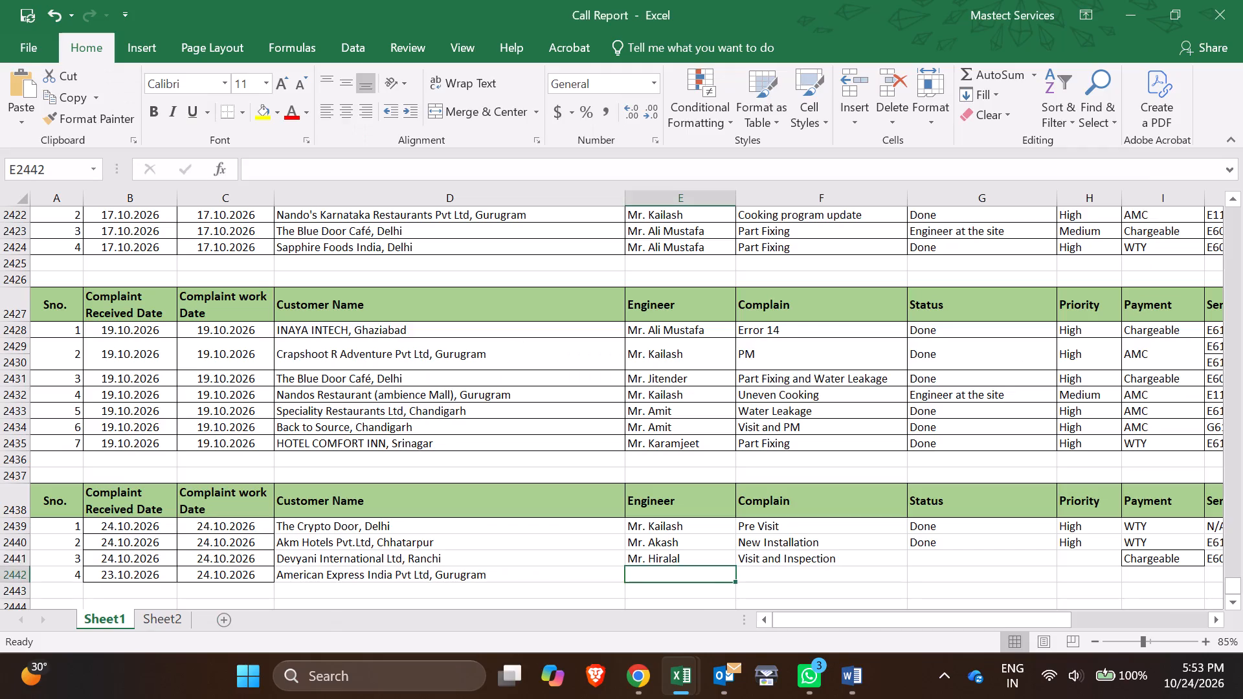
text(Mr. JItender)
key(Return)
Check the American Express entry in Daily Calls and enter "Door gasket fixing" as row 4's Complain text in the Call Report.
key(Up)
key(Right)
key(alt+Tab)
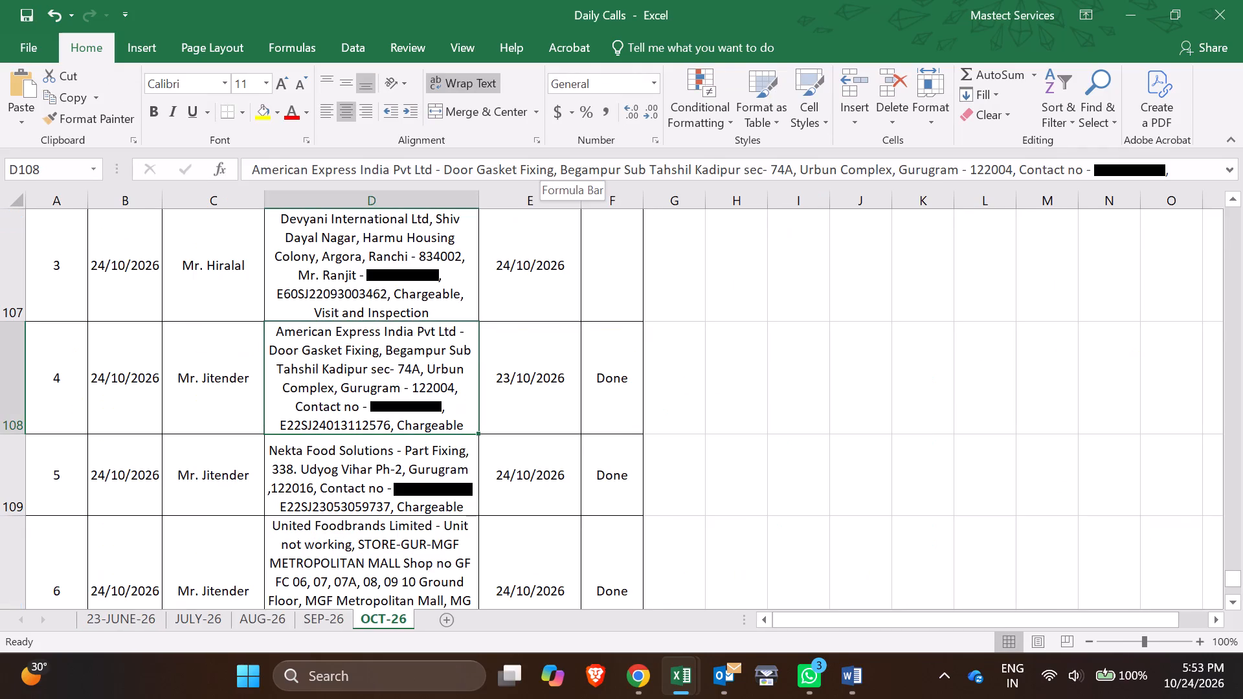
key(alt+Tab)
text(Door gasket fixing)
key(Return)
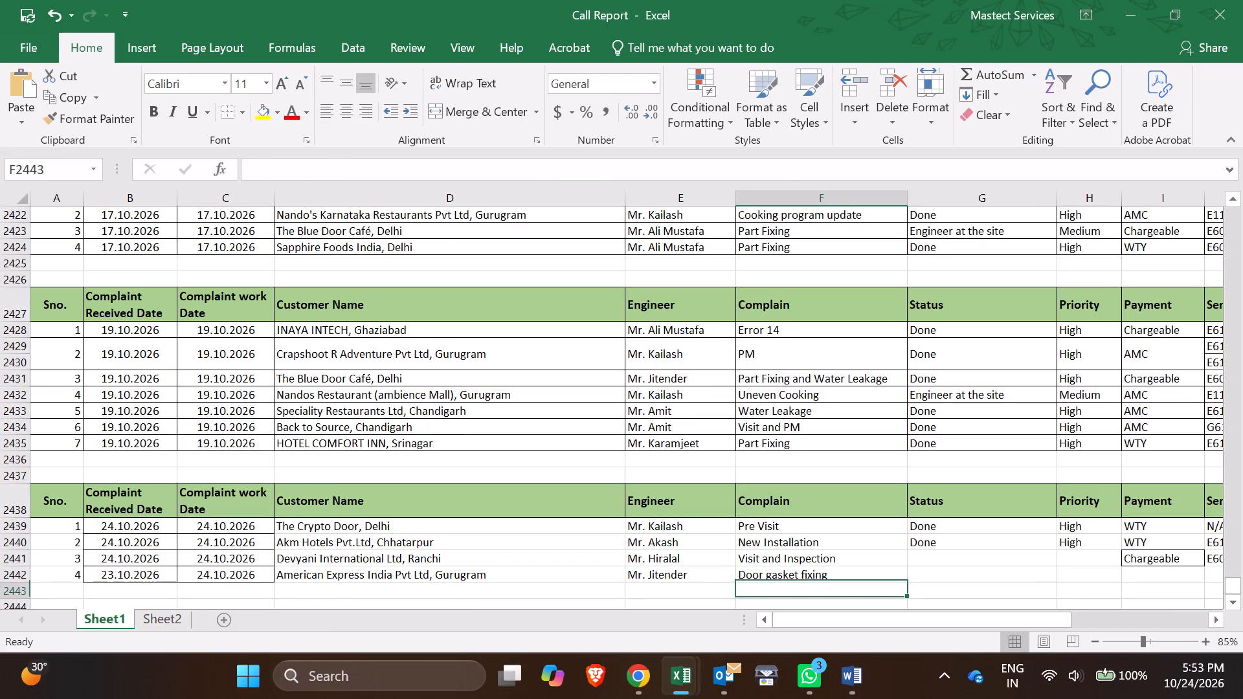
Check the American Express entry in Daily Calls for row 4's Status in the Call Report.
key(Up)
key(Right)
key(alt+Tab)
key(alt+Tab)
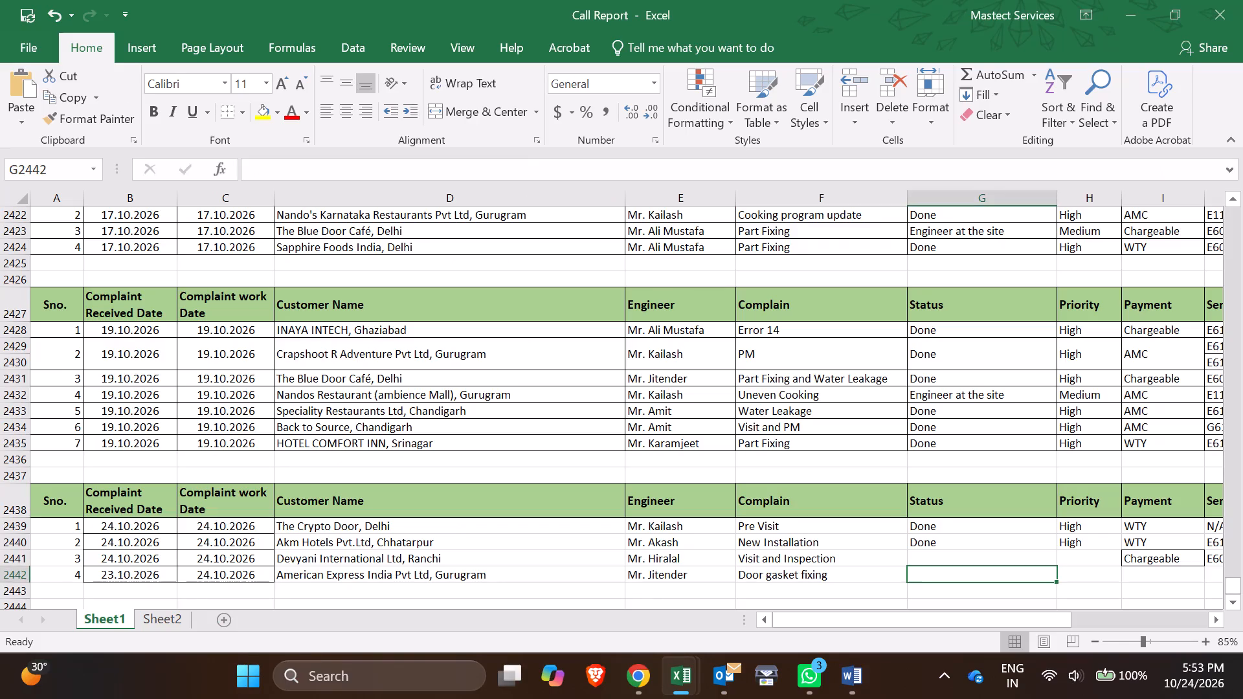
Set the American Express row's Status to Done and its Priority to High.
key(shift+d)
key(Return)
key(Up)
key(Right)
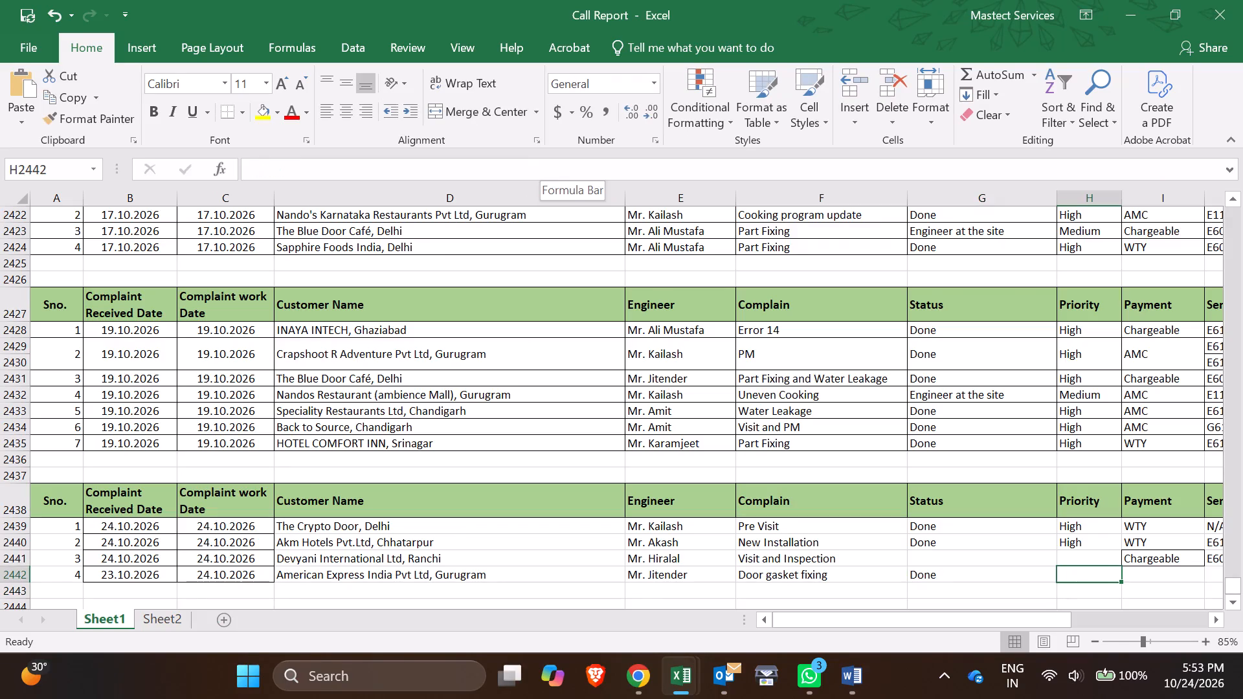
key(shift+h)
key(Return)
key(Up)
Check the American Express entry in Daily Calls and fill Chargeable down into the row's Payment cell.
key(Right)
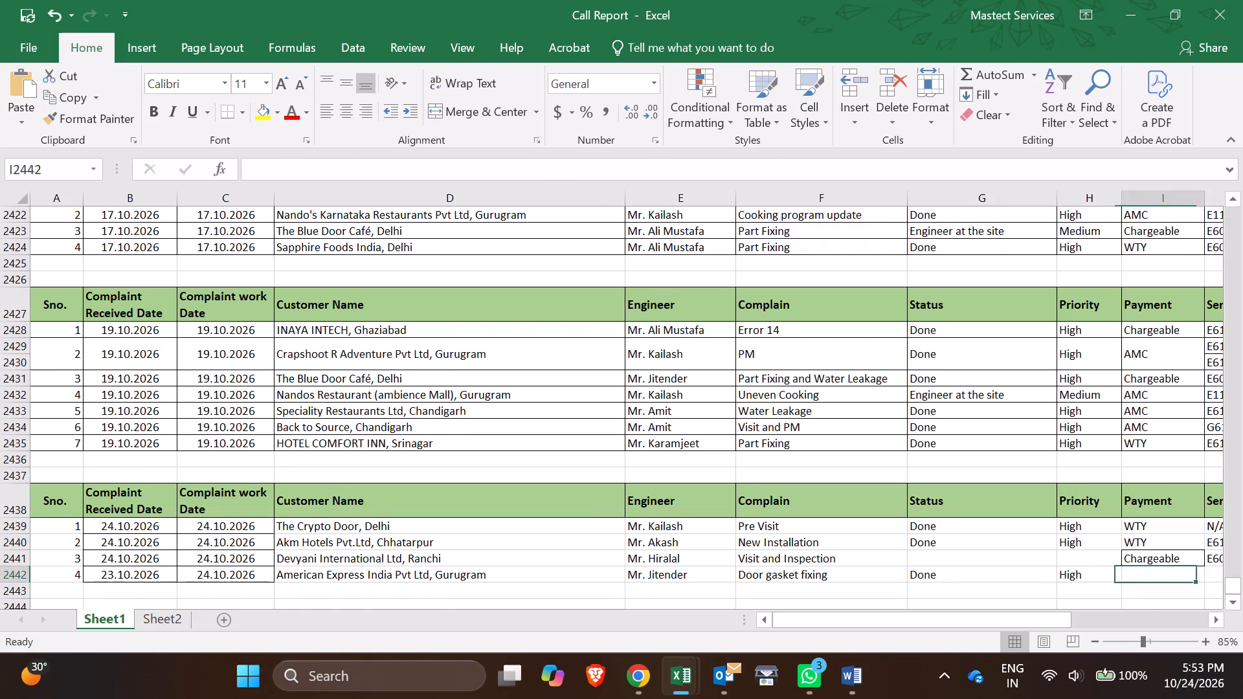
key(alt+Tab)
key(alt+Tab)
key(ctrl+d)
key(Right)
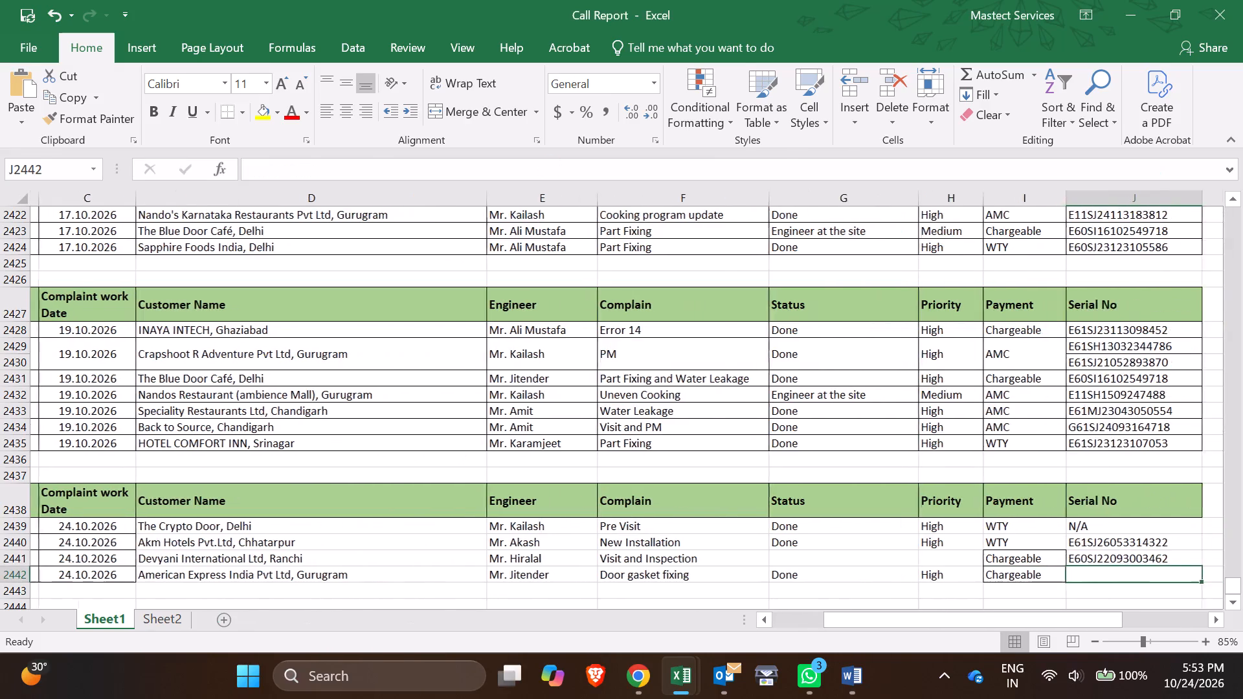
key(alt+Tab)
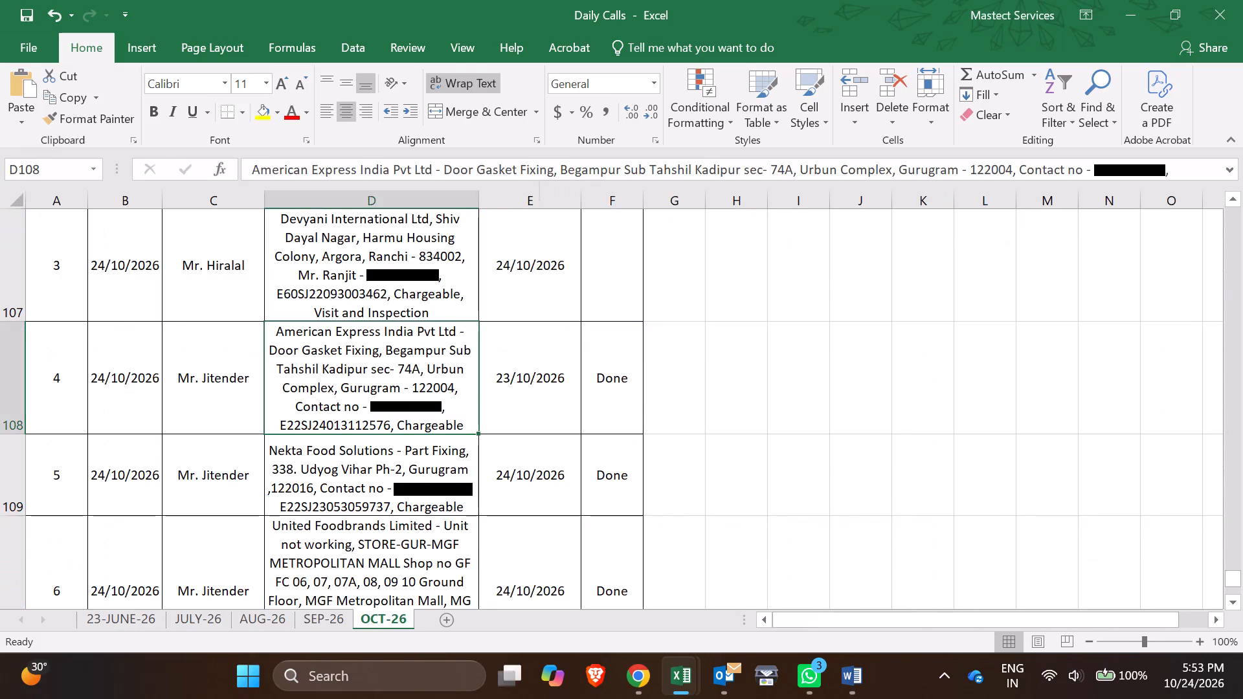
drag(312, 432, 312, 425)
double_click(312, 425)
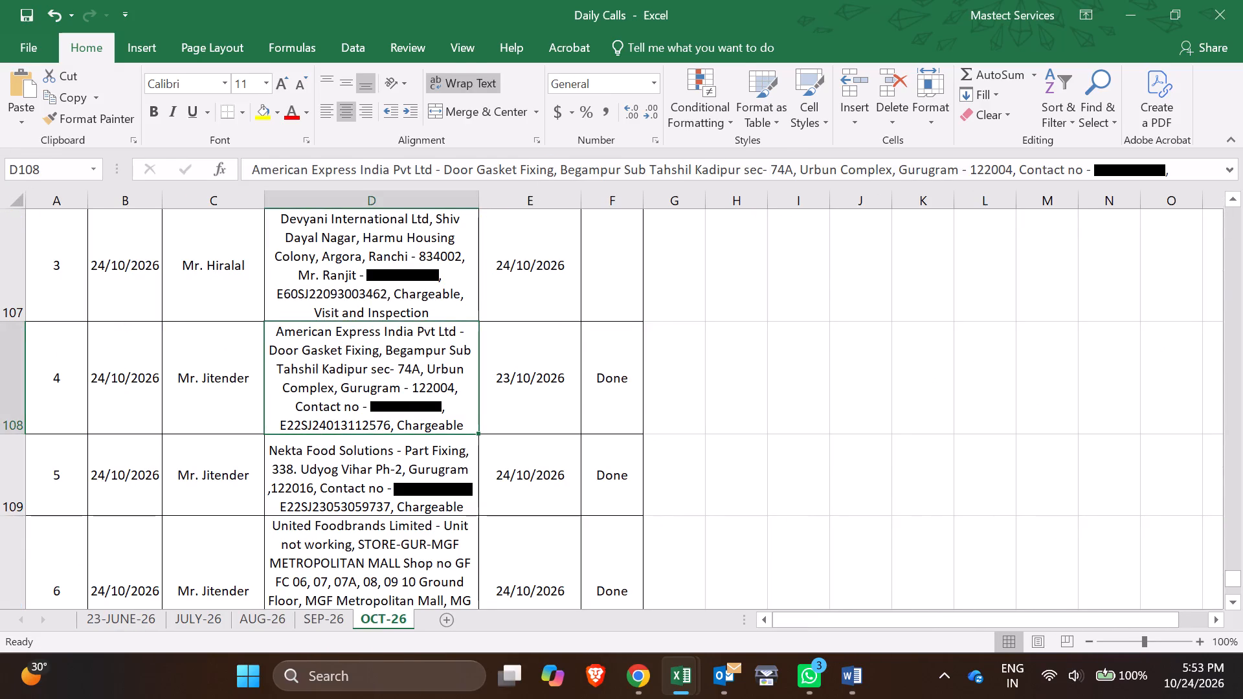
double_click(312, 425)
key(ctrl+c)
key(alt+Tab)
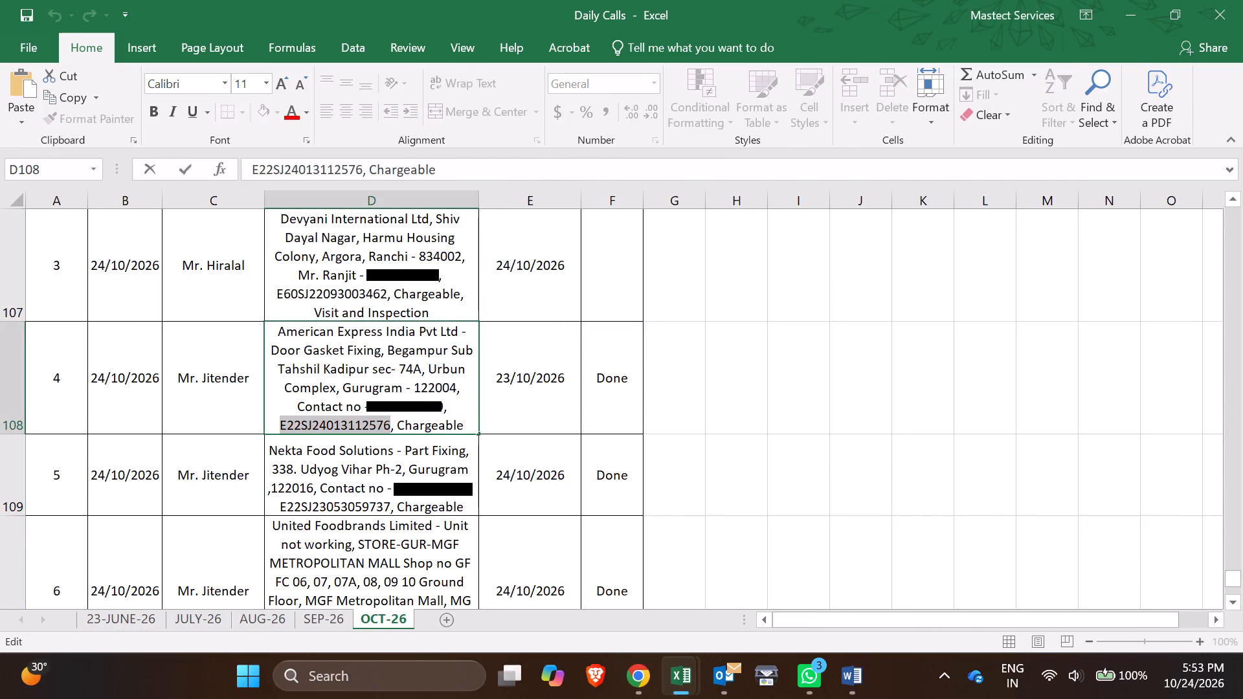
key(ctrl+v)
key(Return)
key(Left)
key(Left)
key(Left)
key(Left)
key(Left)
key(Left)
key(Left)
key(Left)
key(Left)
key(Left)
key(Left)
key(Left)
key(Left)
key(Left)
key(Left)
key(Left)
key(Left)
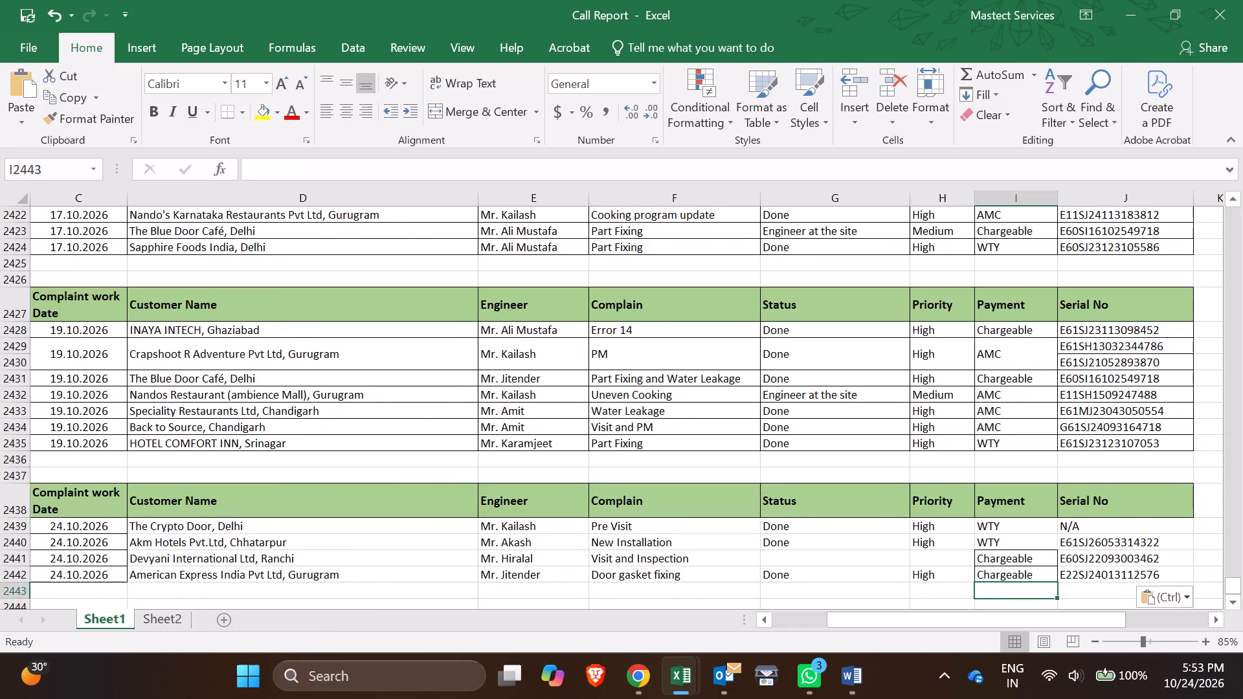
key(Right)
key(ctrl+s)
Enter Sno. 5 in the row below American Express in the Call Report.
key(Left)
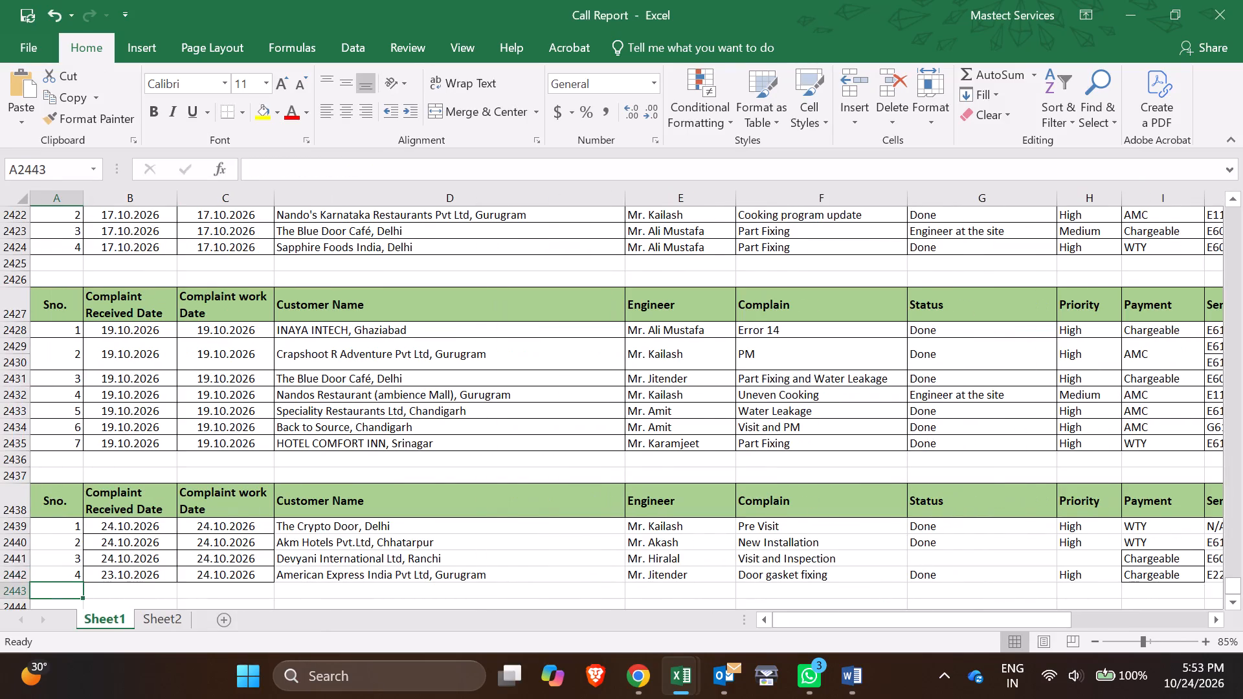
key(5)
key(Return)
key(Up)
Copy the received and work dates 24.10.2026 from the Devyani International row into row 5 and save.
key(Right)
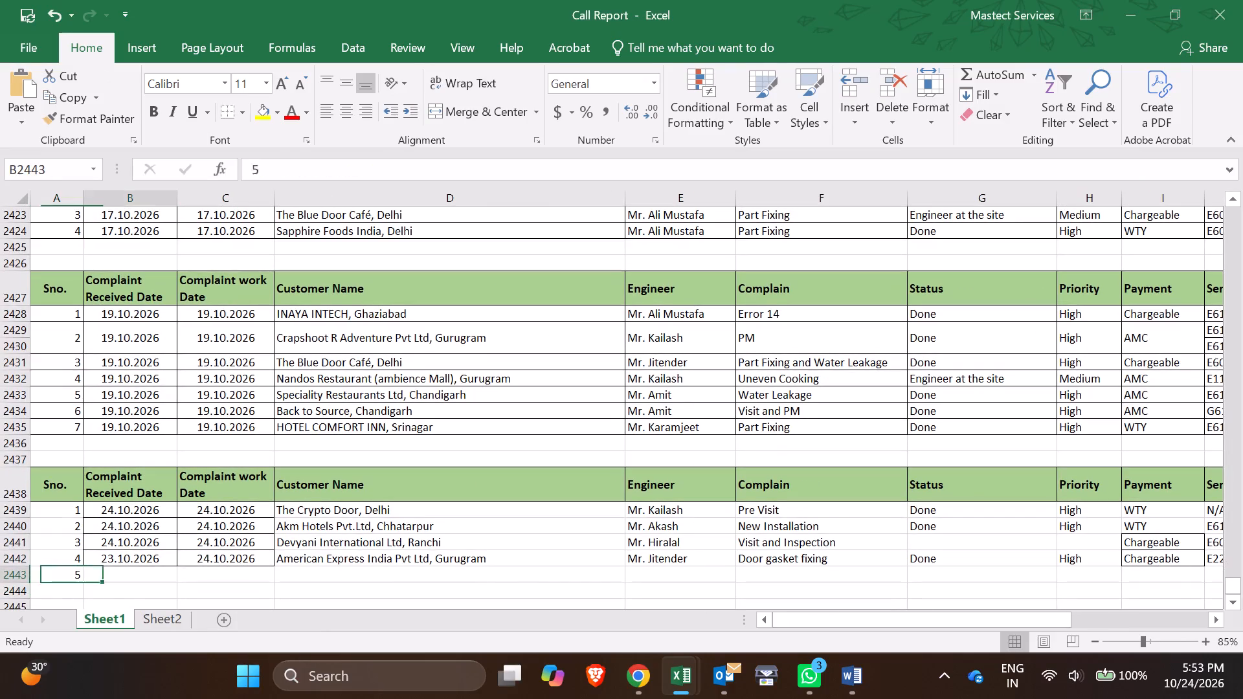
key(shift+Right)
key(Up)
key(Up)
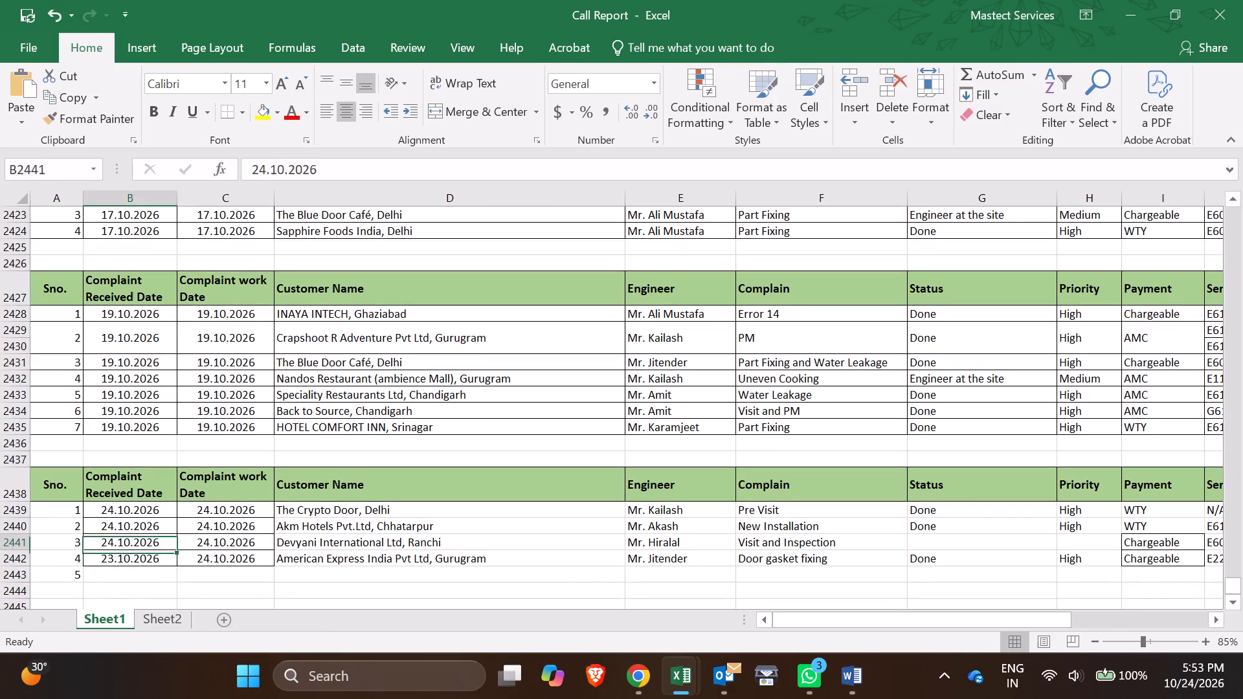
key(shift+Right)
key(ctrl+c)
key(Down)
key(Down)
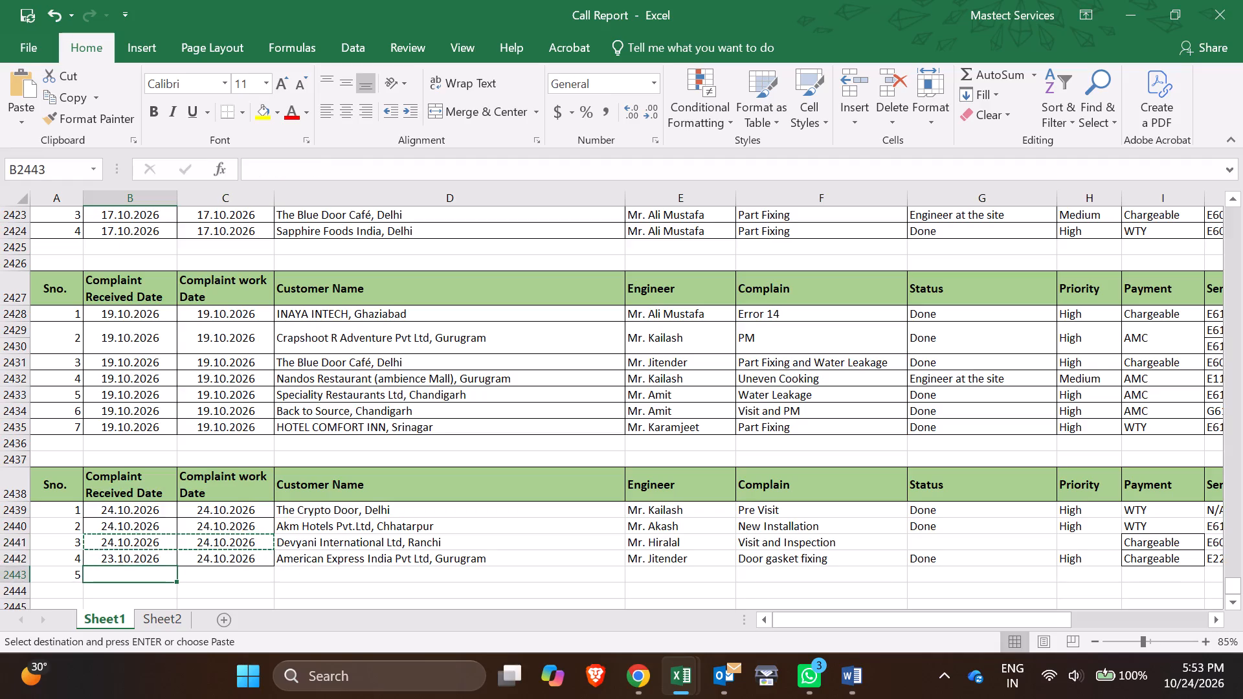
key(ctrl+v)
key(ctrl+s)
Copy the customer name Nekta Food Solutions from Daily Calls into row 5's Customer Name in the Call Report.
key(Right)
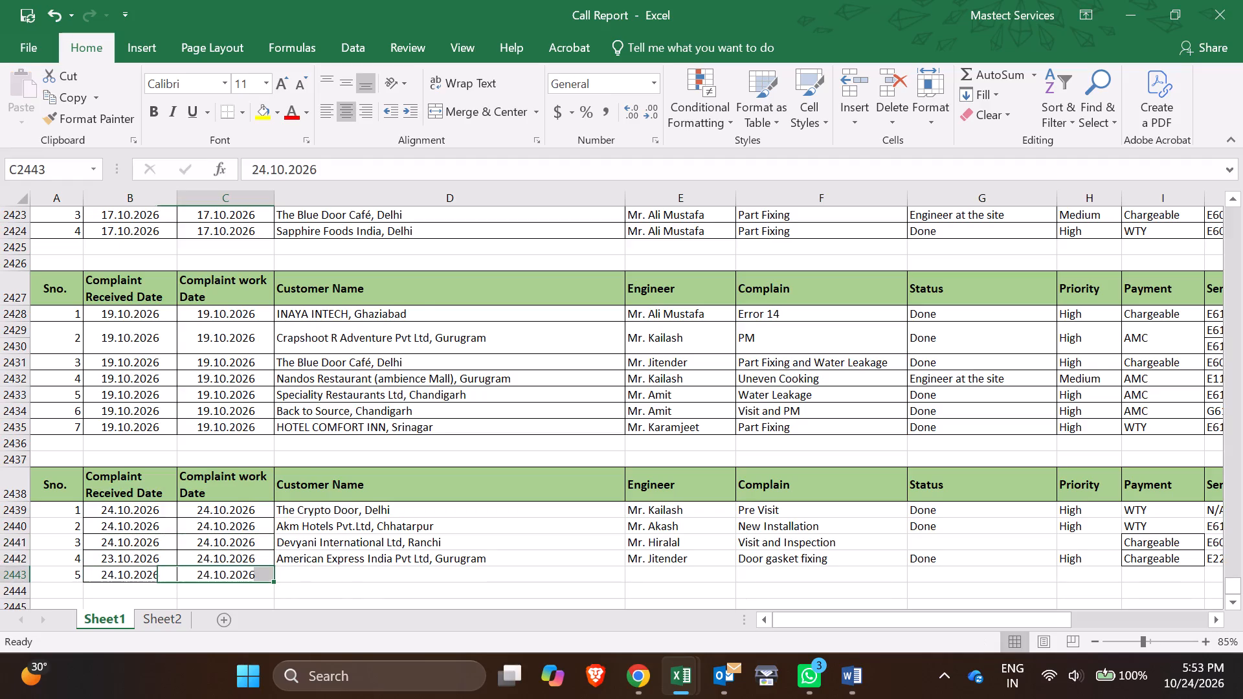
key(alt+Right)
key(alt+Tab)
key(alt+Tab)
key(Right)
key(alt+Tab)
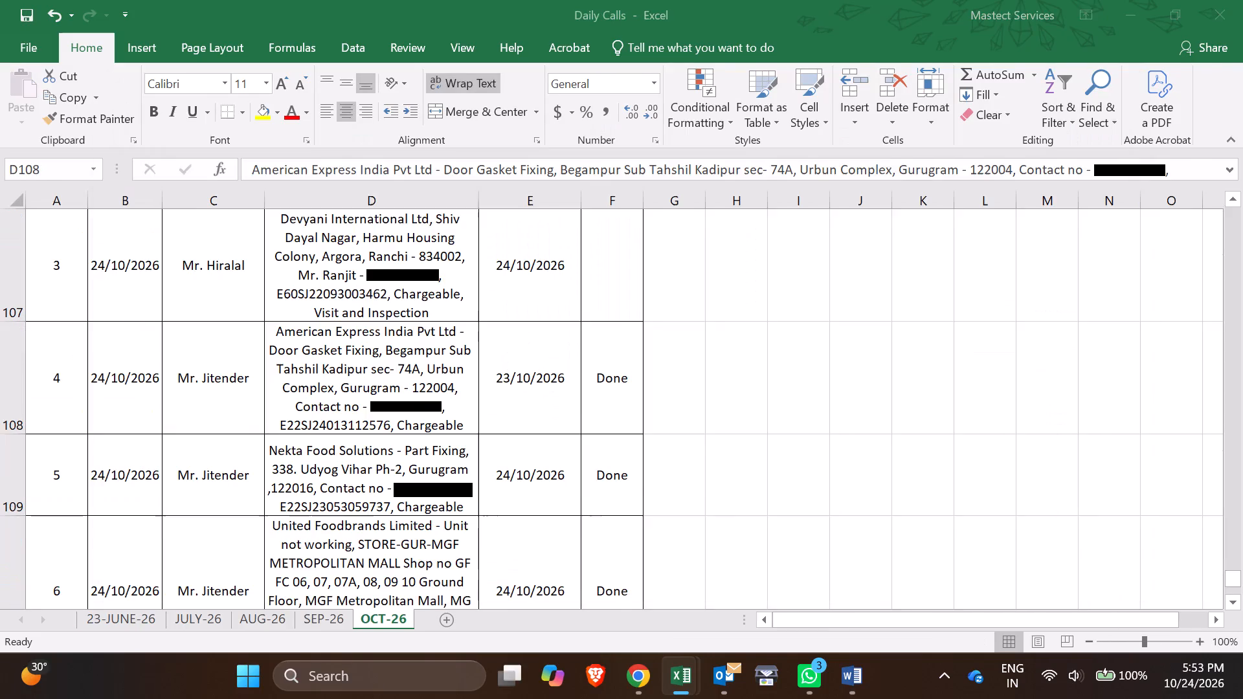
click(319, 465)
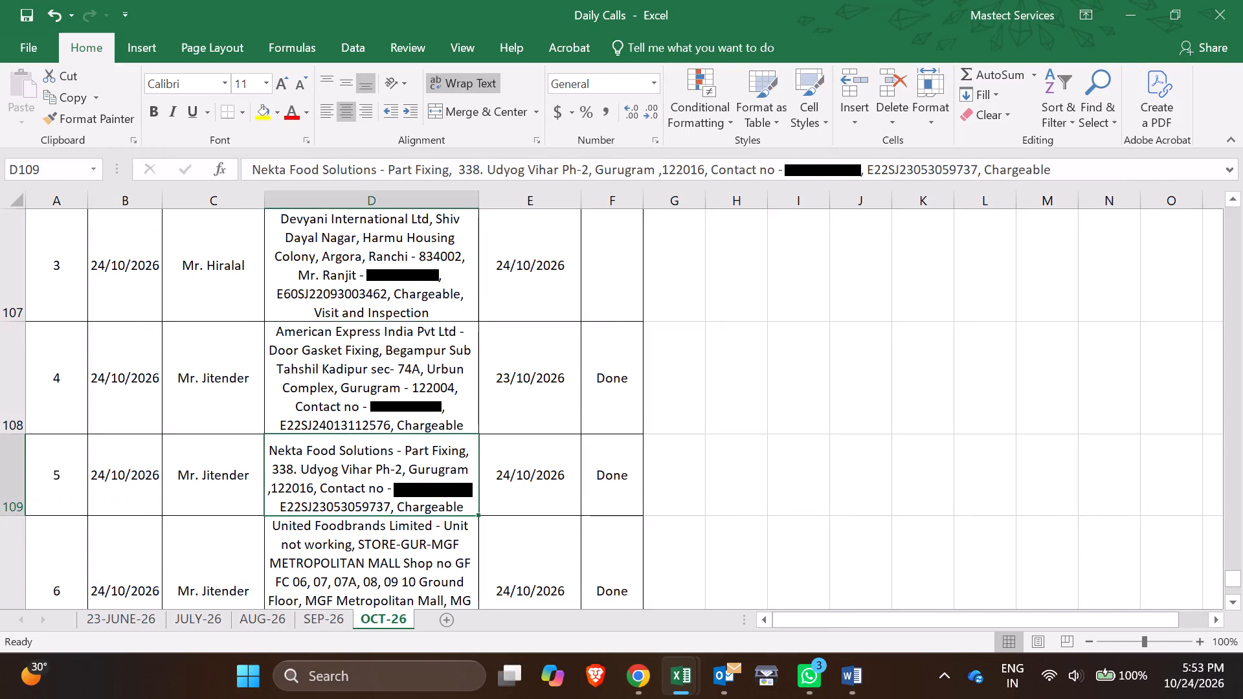
click(248, 172)
key(shift+Right)
key(shift+Right)
key(shift+Right)
key(shift+Right)
key(shift+Right)
key(shift+Right)
key(shift+Right)
key(shift+Right)
key(shift+Right)
key(shift+Right)
key(shift+Right)
key(shift+Right)
key(shift+Right)
key(shift+Right)
key(shift+Right)
key(shift+Right)
key(shift+Right)
key(shift+Right)
key(shift+Right)
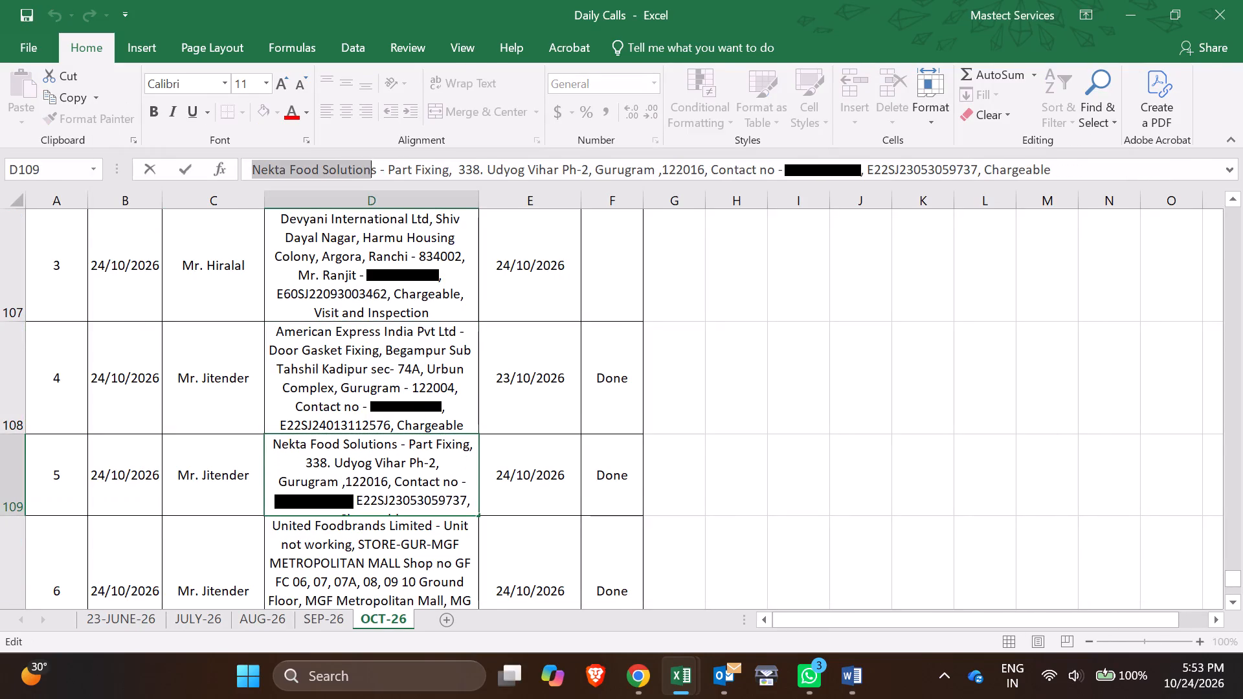
key(shift+Right)
key(ctrl+c)
key(alt+Tab)
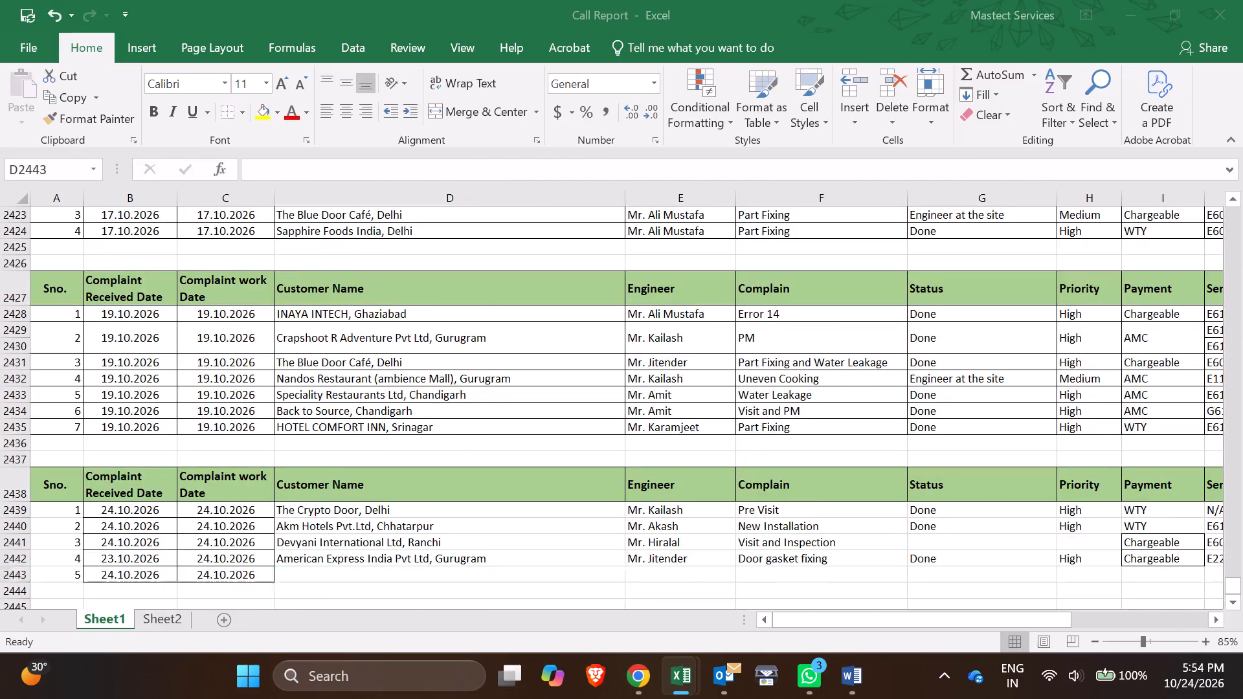
key(ctrl+v)
Check the location in the Daily Calls entry and append ", Gurugram" to the Nekta Food Solutions customer name.
key(alt+Tab)
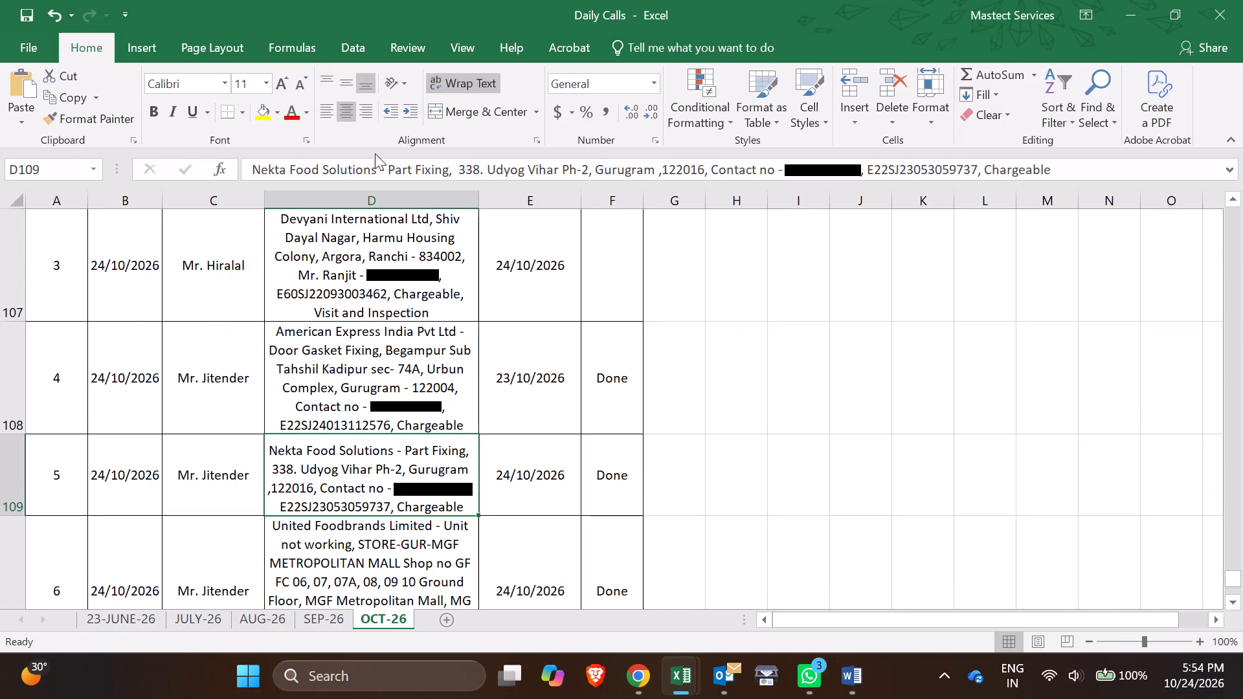
key(alt+Tab)
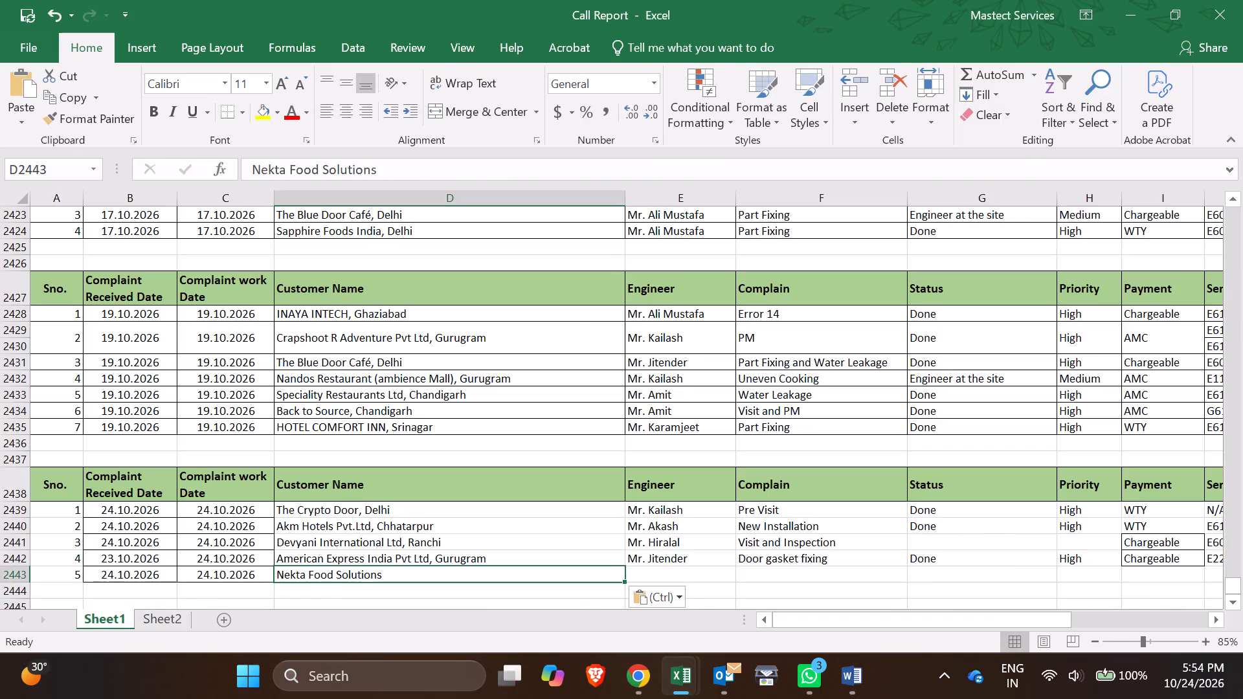
click(471, 168)
text(, Gurugram)
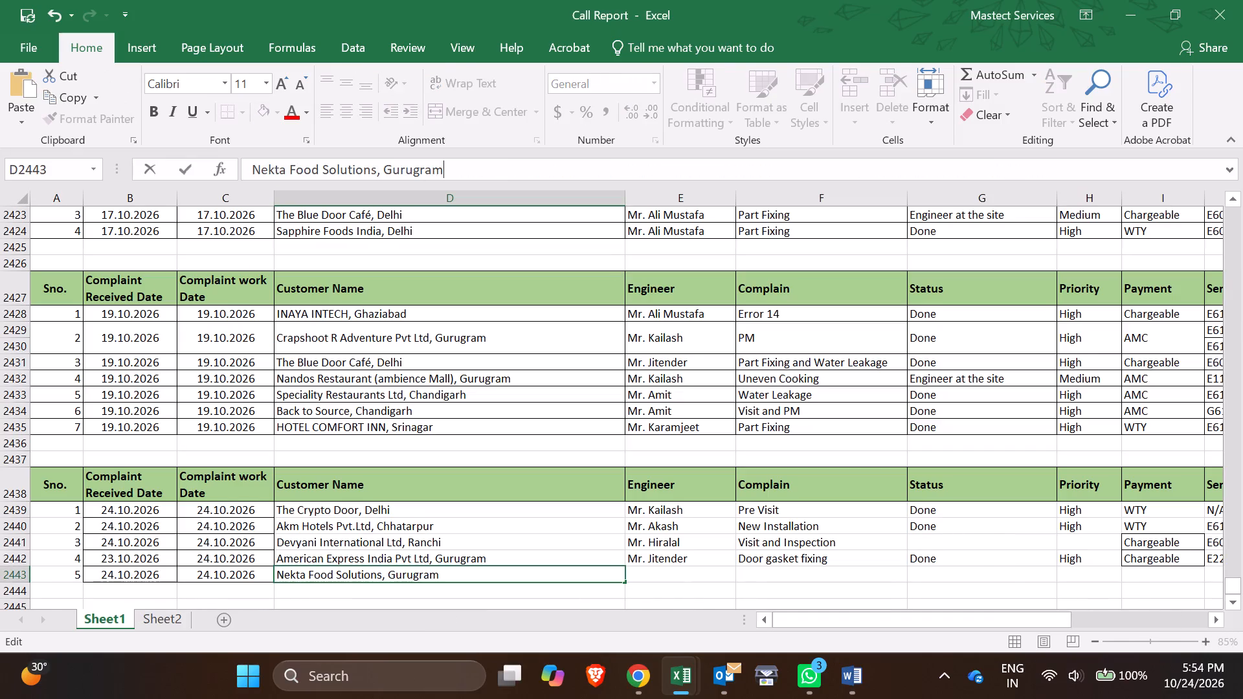
key(Return)
Check the engineer in the Nekta Food Solutions entry of Daily Calls and fill row 5's Engineer with Mr. Jitender from the row above.
key(Up)
key(Right)
key(alt+Tab)
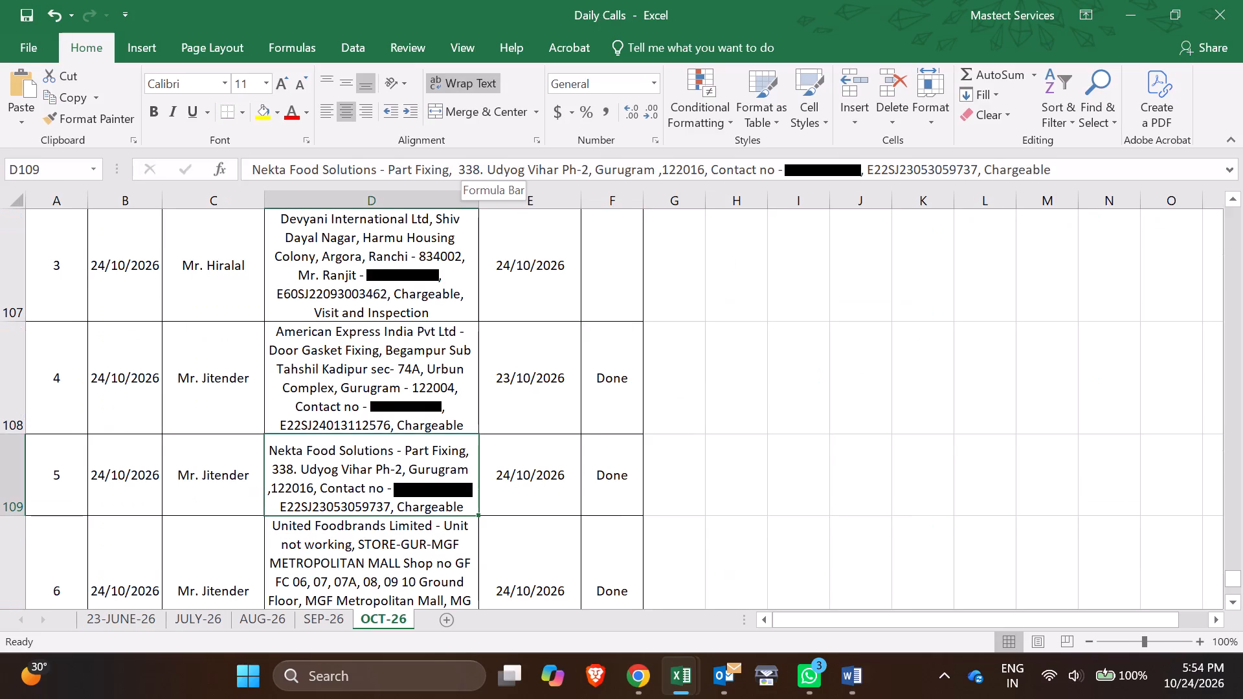
key(alt+Tab)
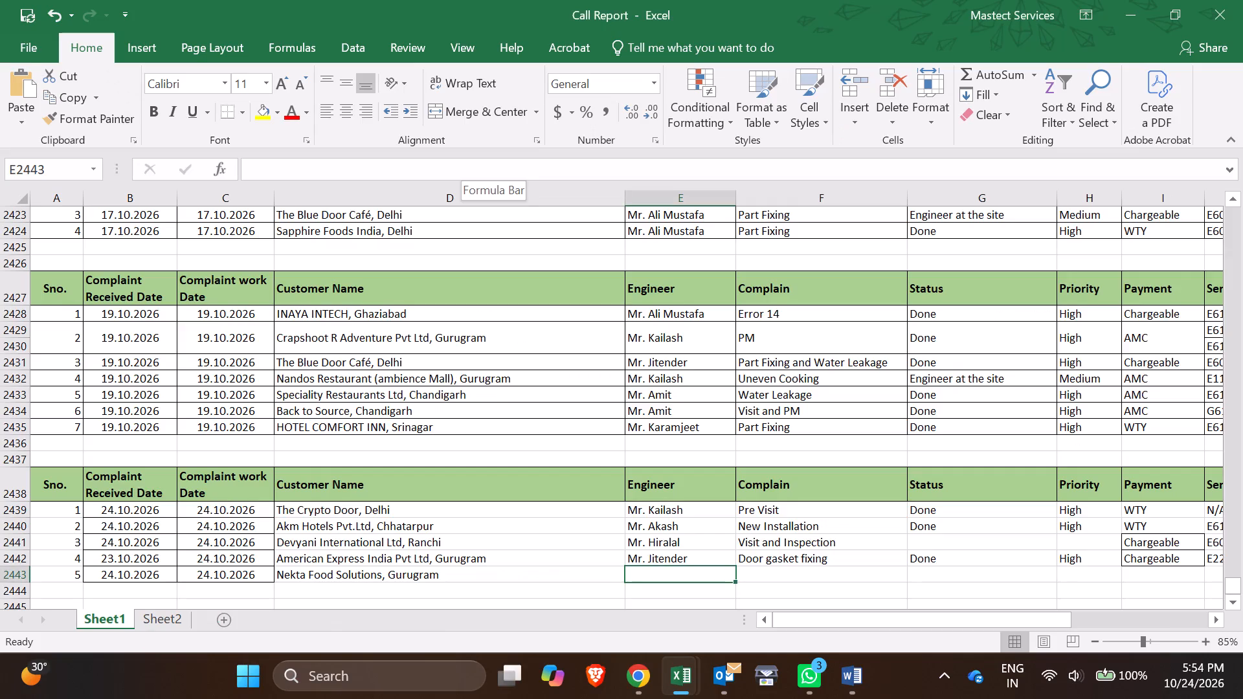
key(alt+Tab)
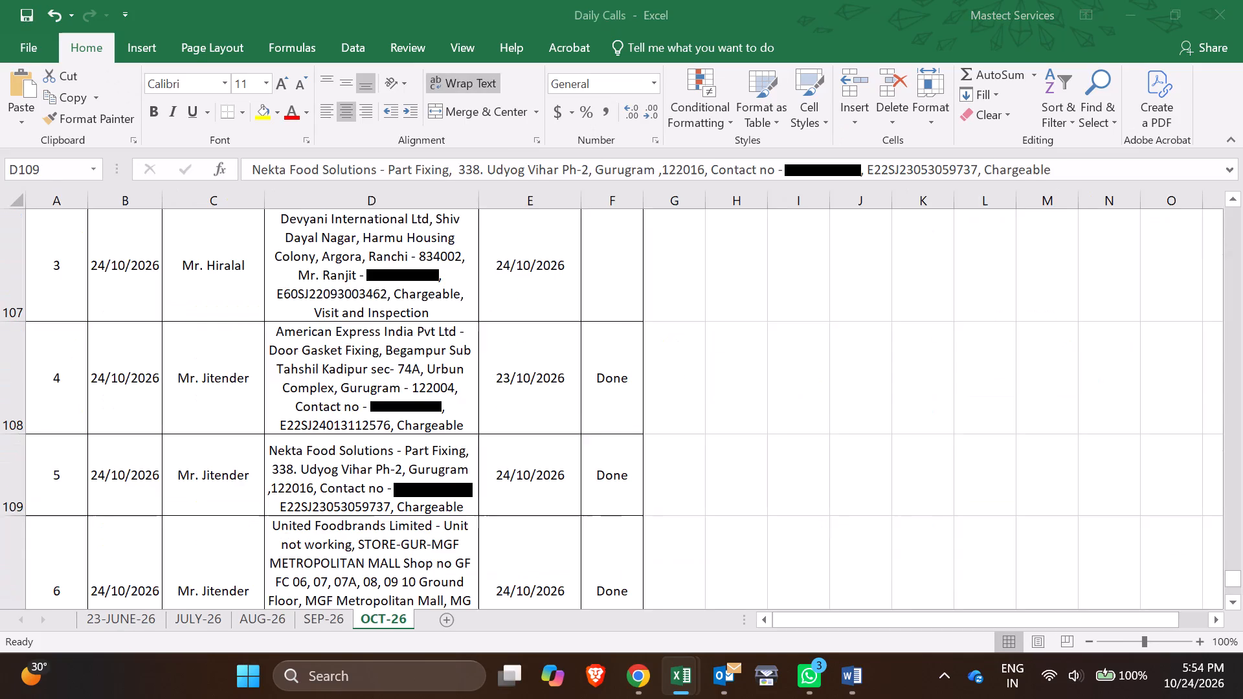
key(alt+Tab)
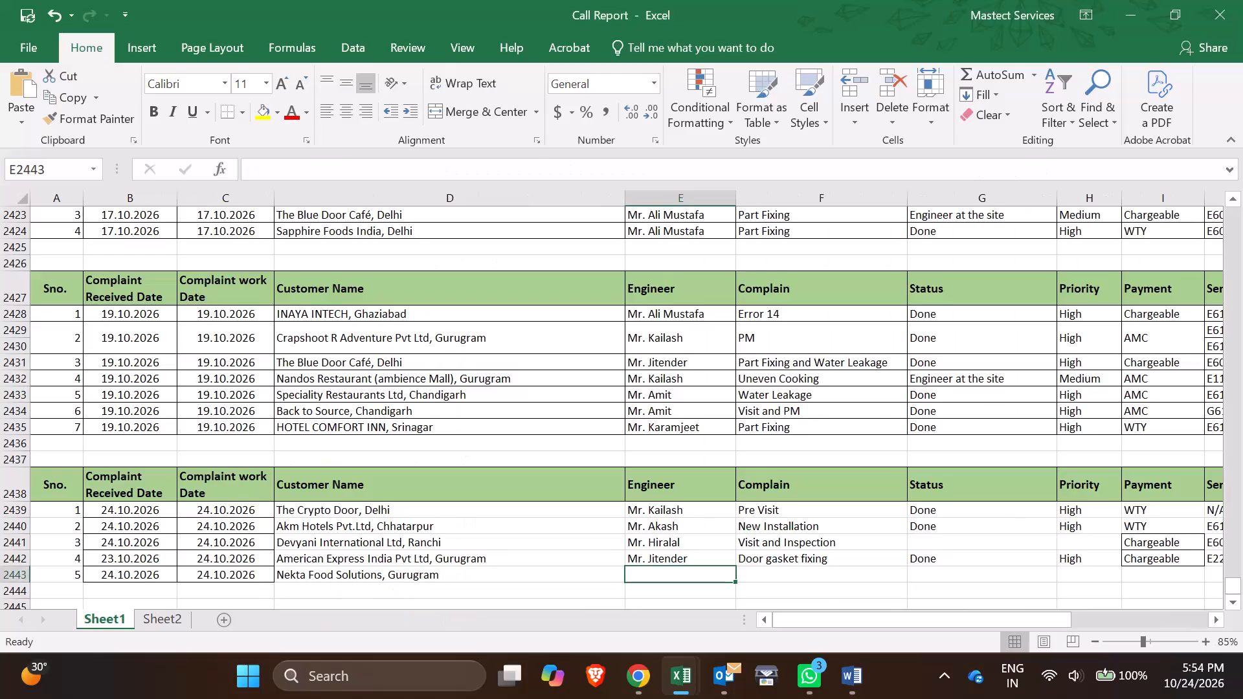
key(ctrl+d)
Check the Nekta Food Solutions complaint in Daily Calls and enter Part Fixing as row 5's Complain in the Call Report.
key(Right)
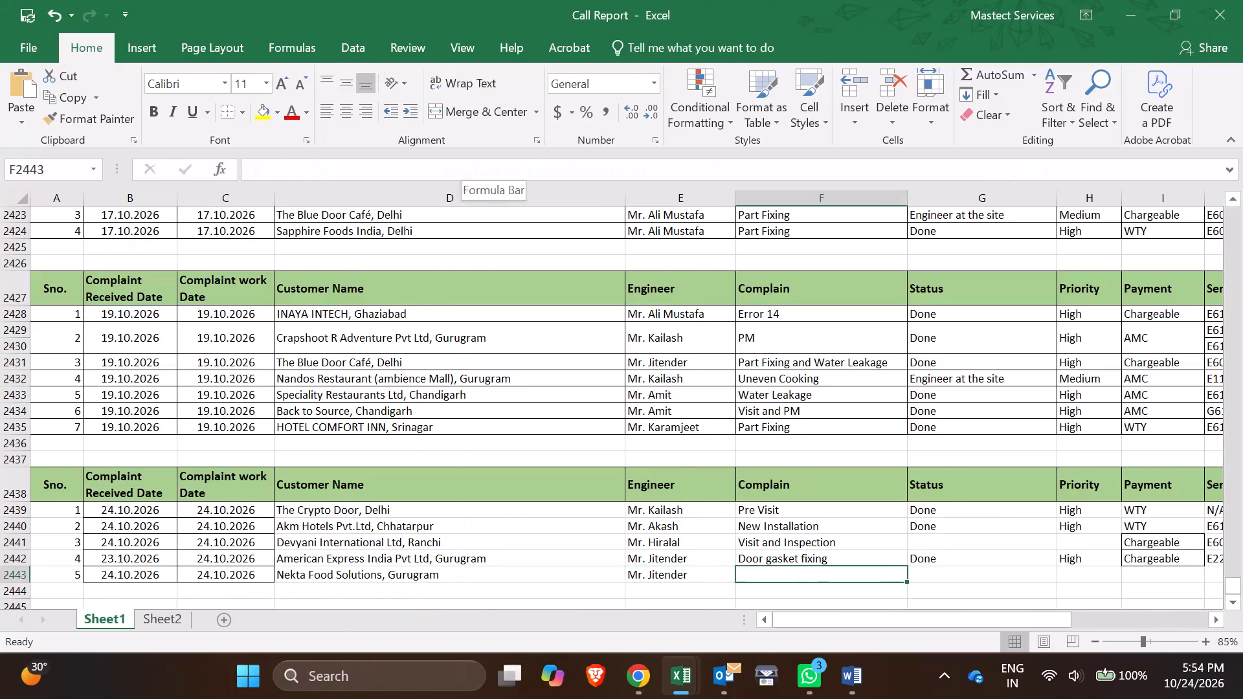
key(alt+Tab)
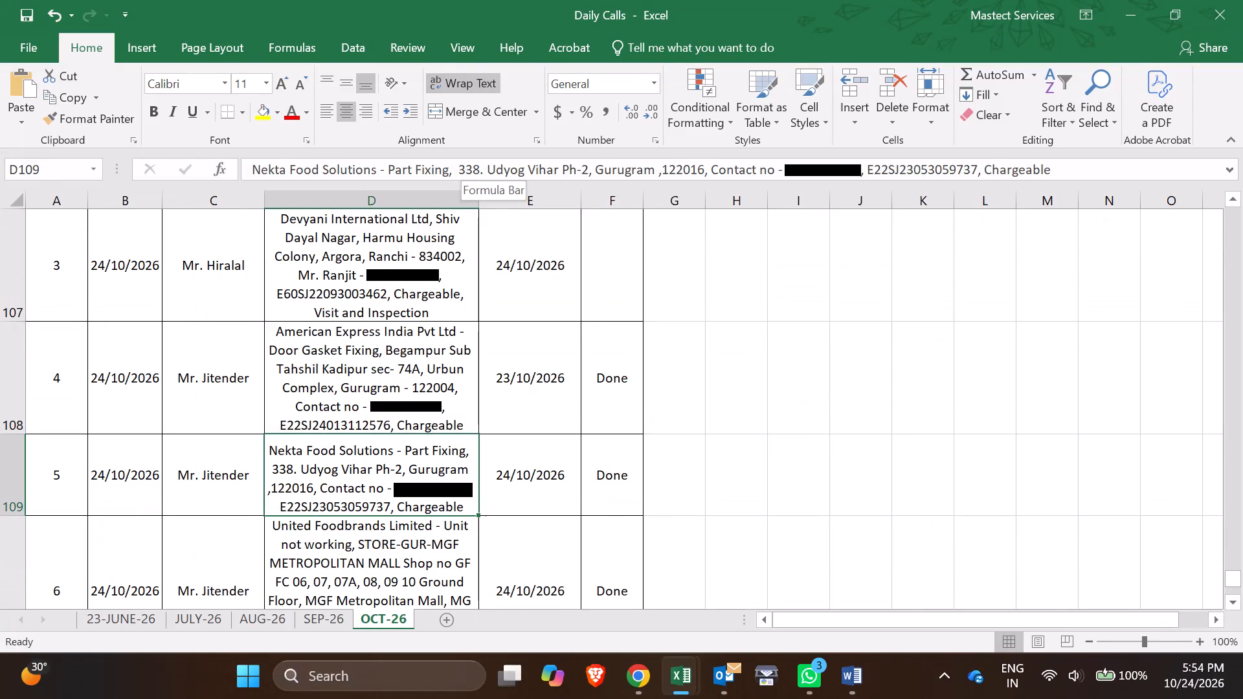
key(alt+Tab)
key(shift+p)
text(art fix)
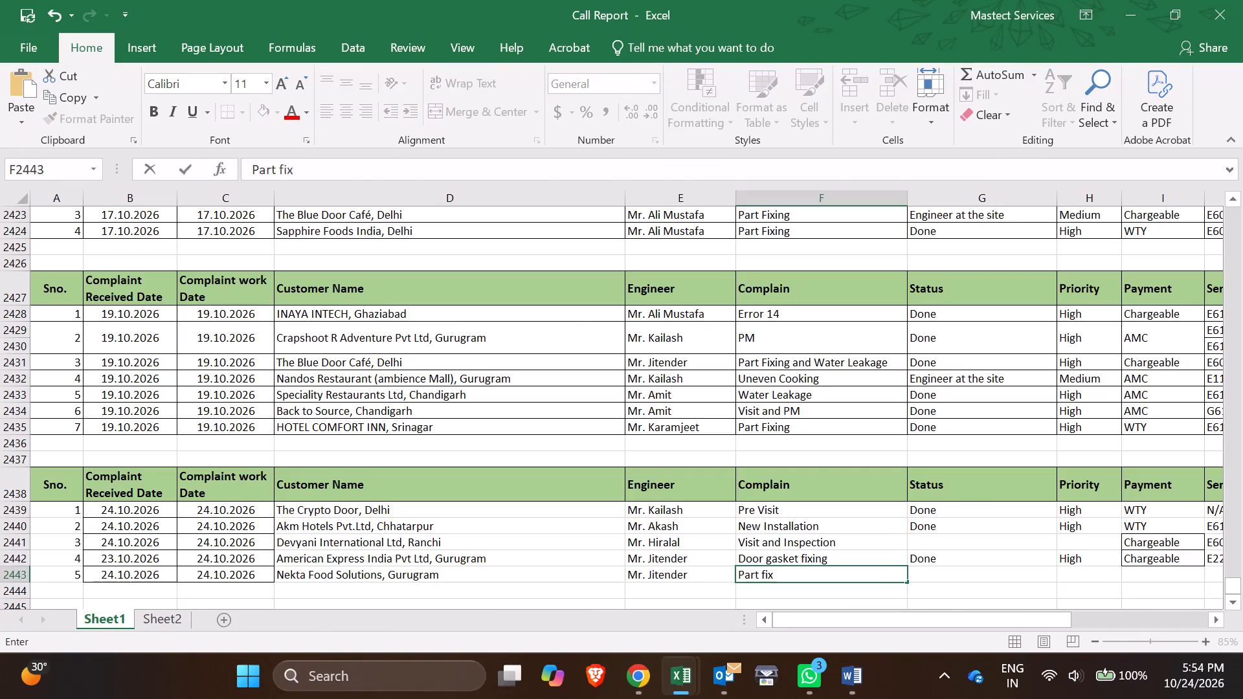
key(BackSpace)
key(BackSpace)
key(BackSpace)
text(Fixing)
key(Return)
key(Up)
Check the call status in Daily Calls, fill row 5 with Status Done and Priority High from the row above, and save.
key(Right)
key(alt+Tab)
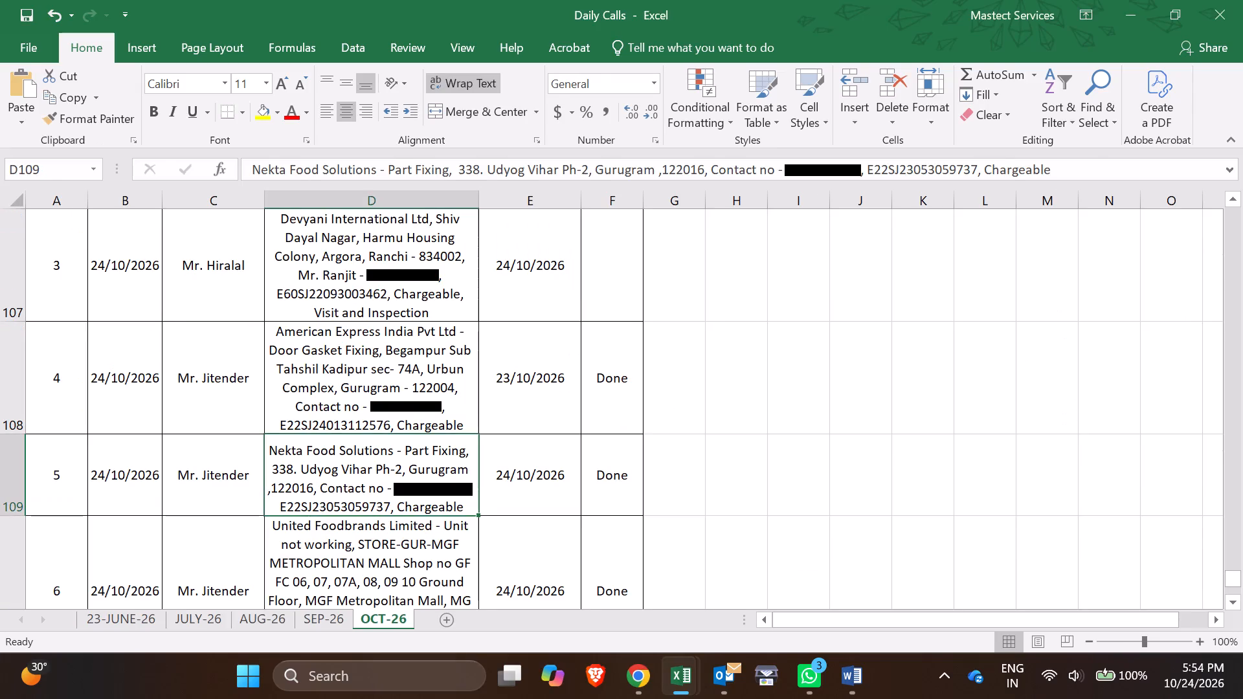
key(alt+Tab)
key(ctrl+d)
key(Right)
key(ctrl+d)
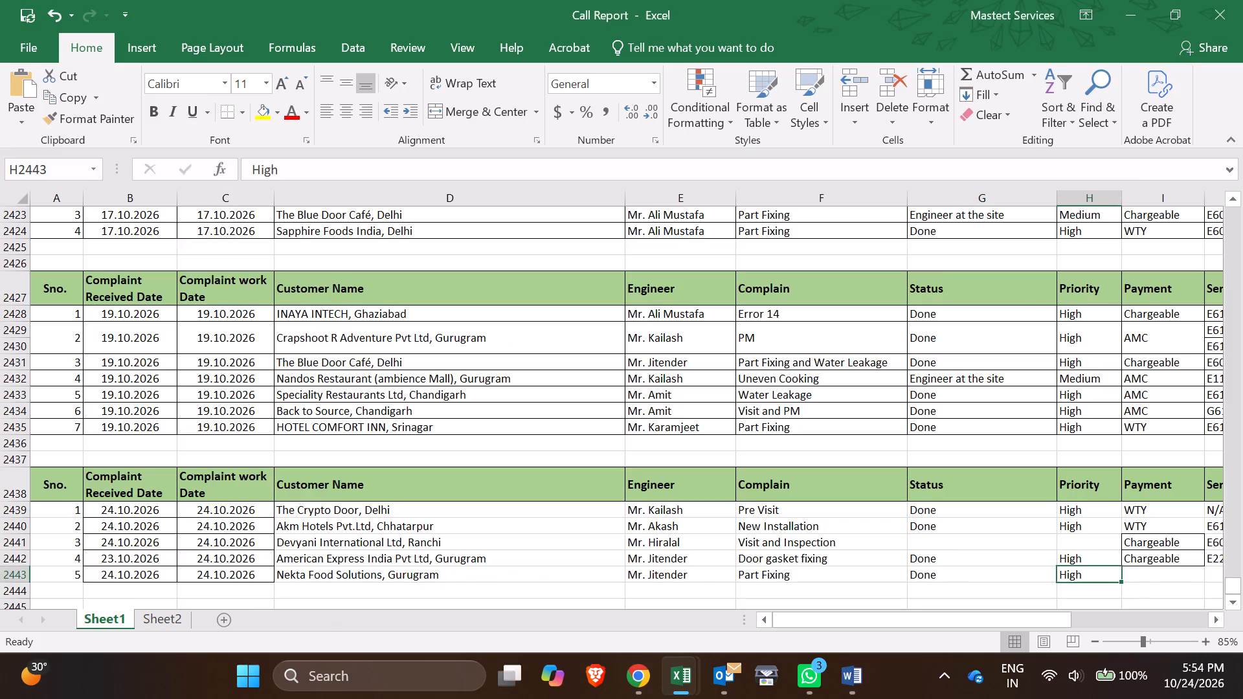
key(Right)
key(ctrl+s)
Check the payment type in Daily Calls and fill row 5's Payment with Chargeable from the American Express row.
key(alt+Tab)
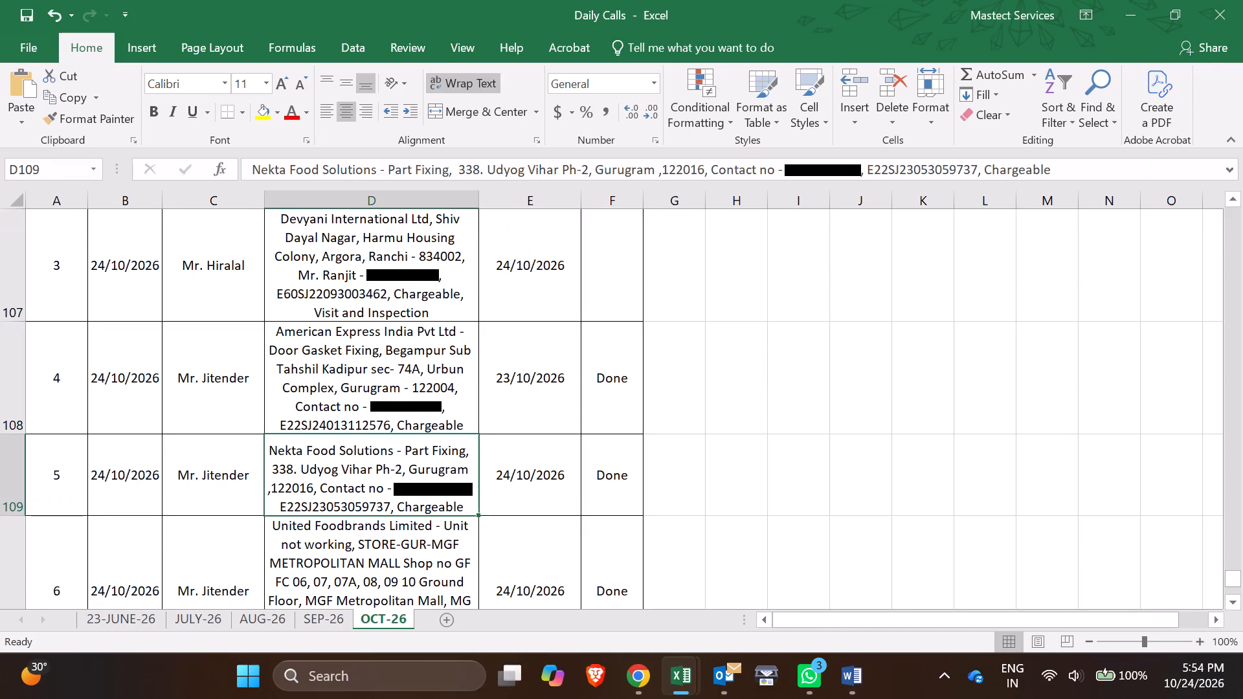
key(alt+Tab)
key(ctrl+d)
key(Right)
key(alt+Tab)
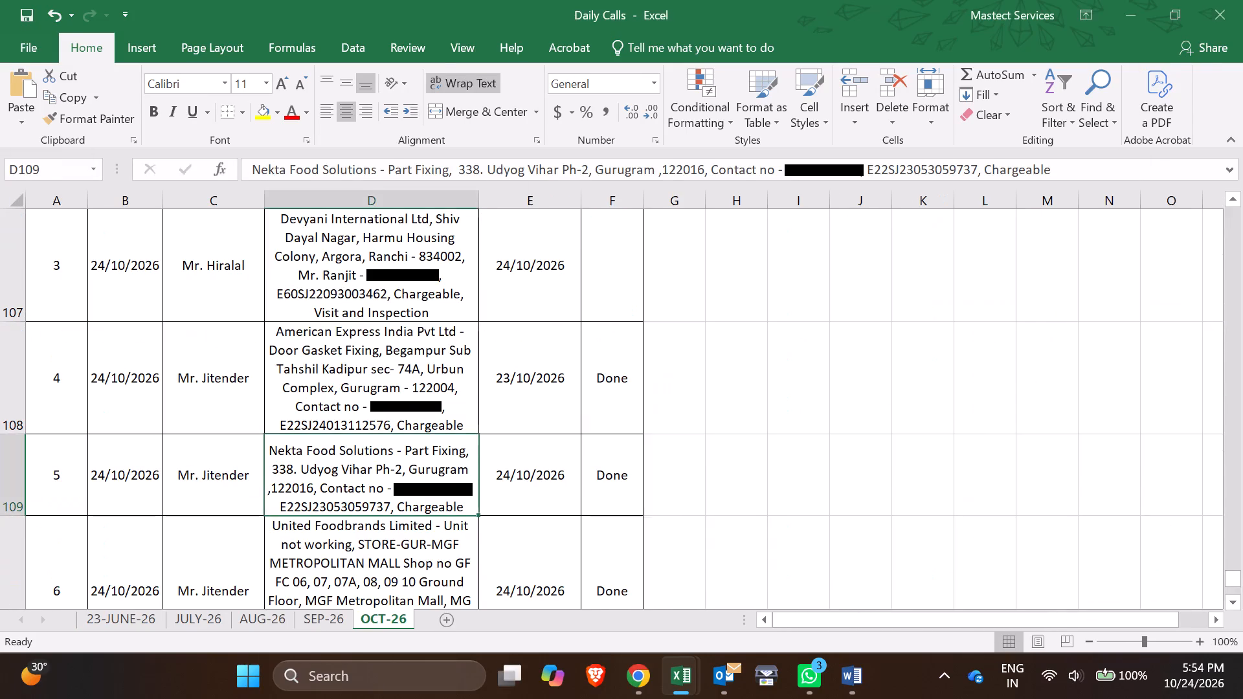
double_click(320, 505)
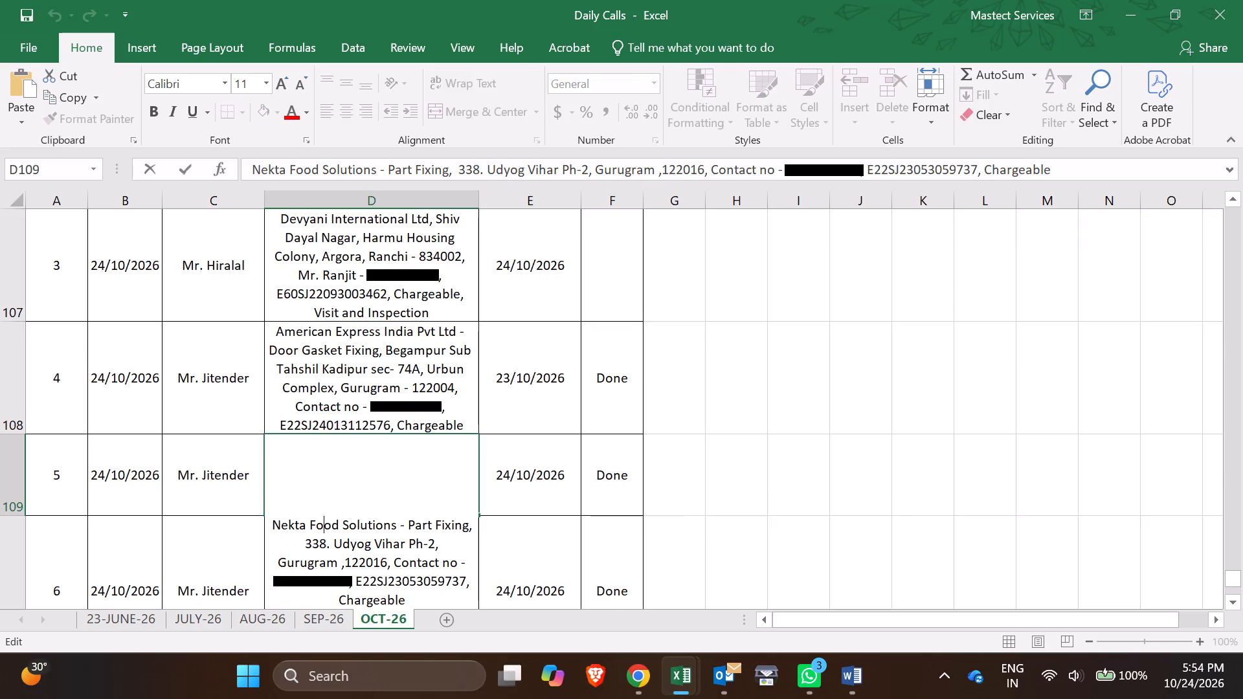
click(512, 467)
scroll(512, 467, down, 1)
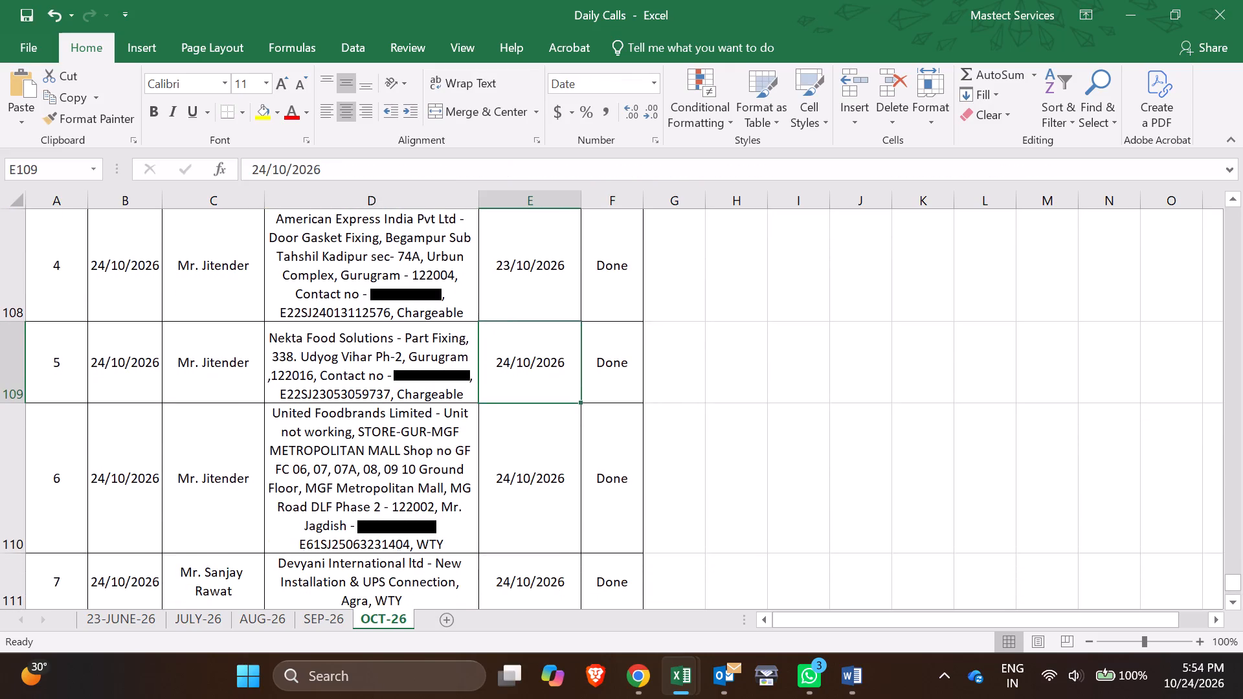
click(375, 378)
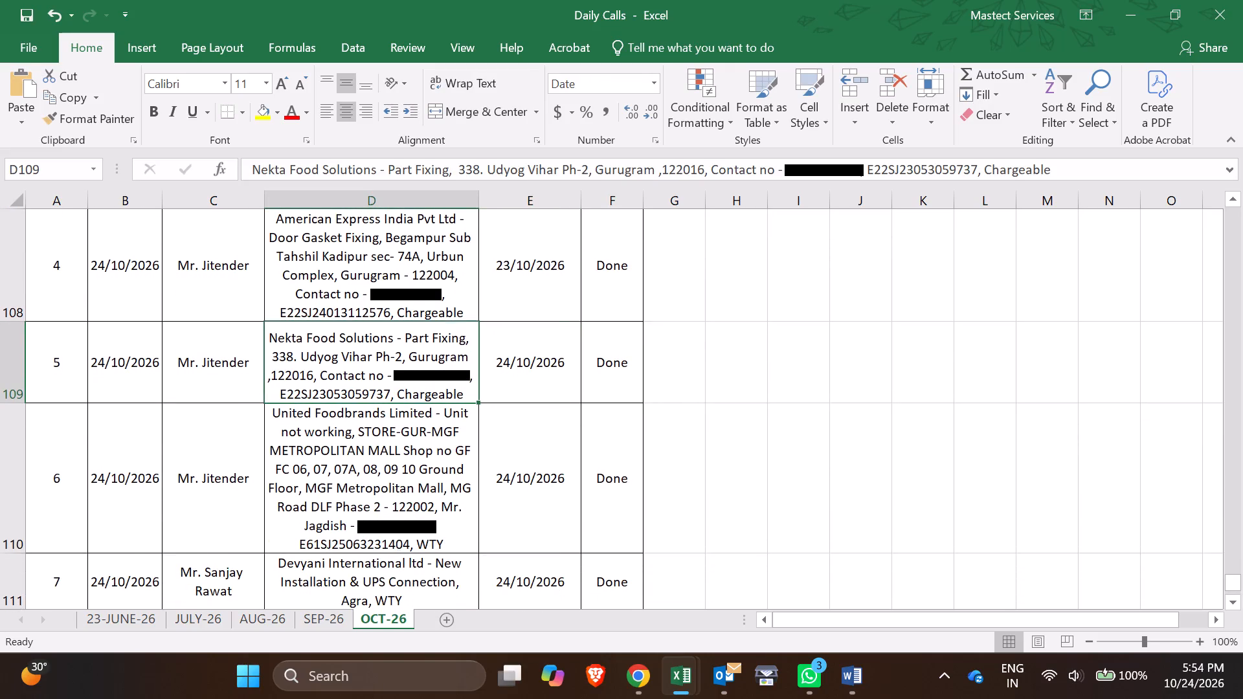
double_click(364, 392)
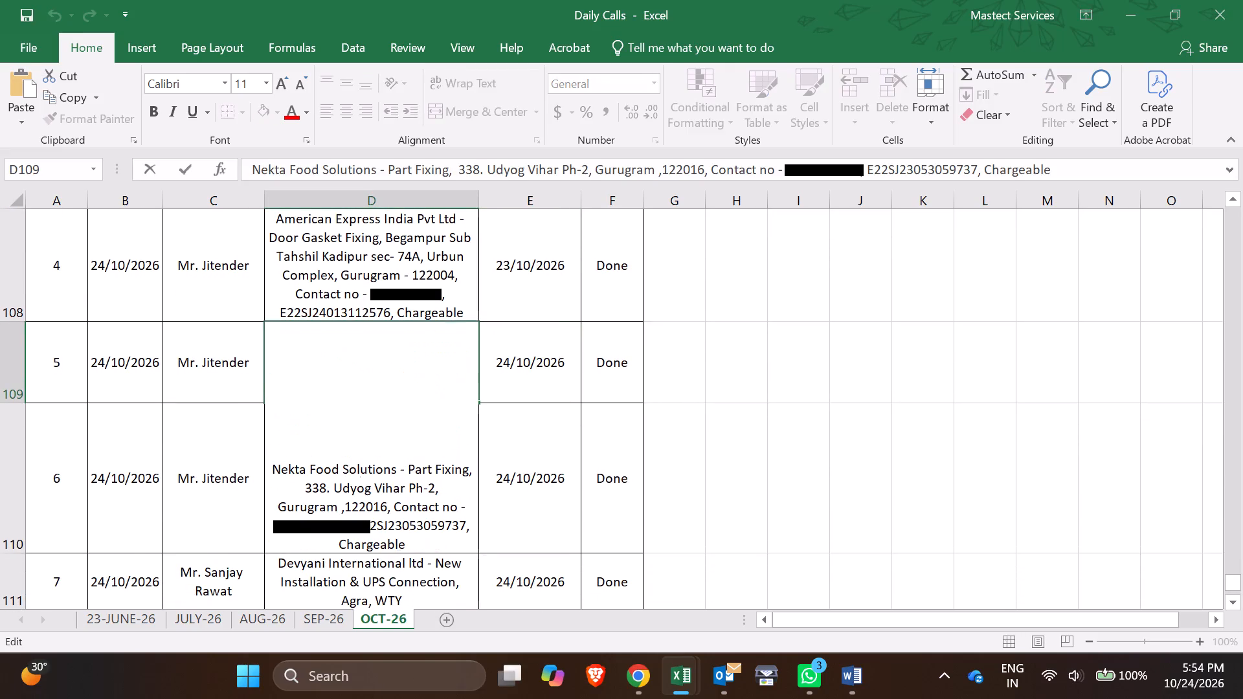
double_click(410, 532)
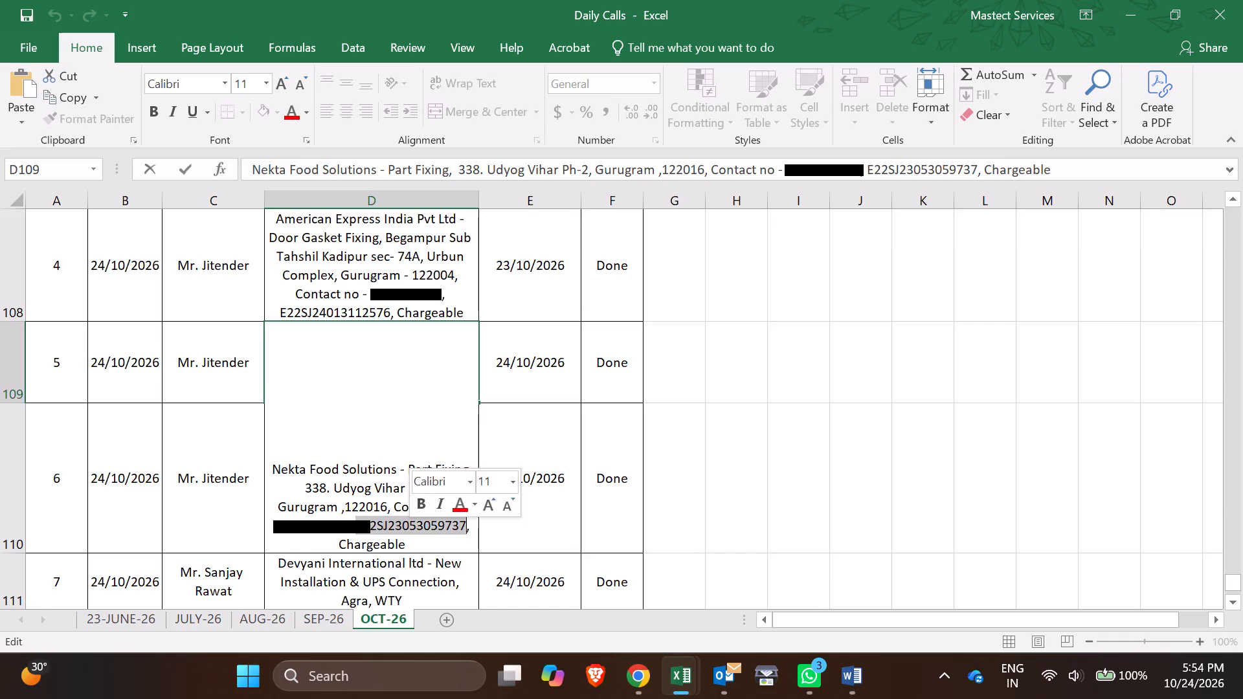
key(ctrl+c)
key(alt+Tab)
key(ctrl+v)
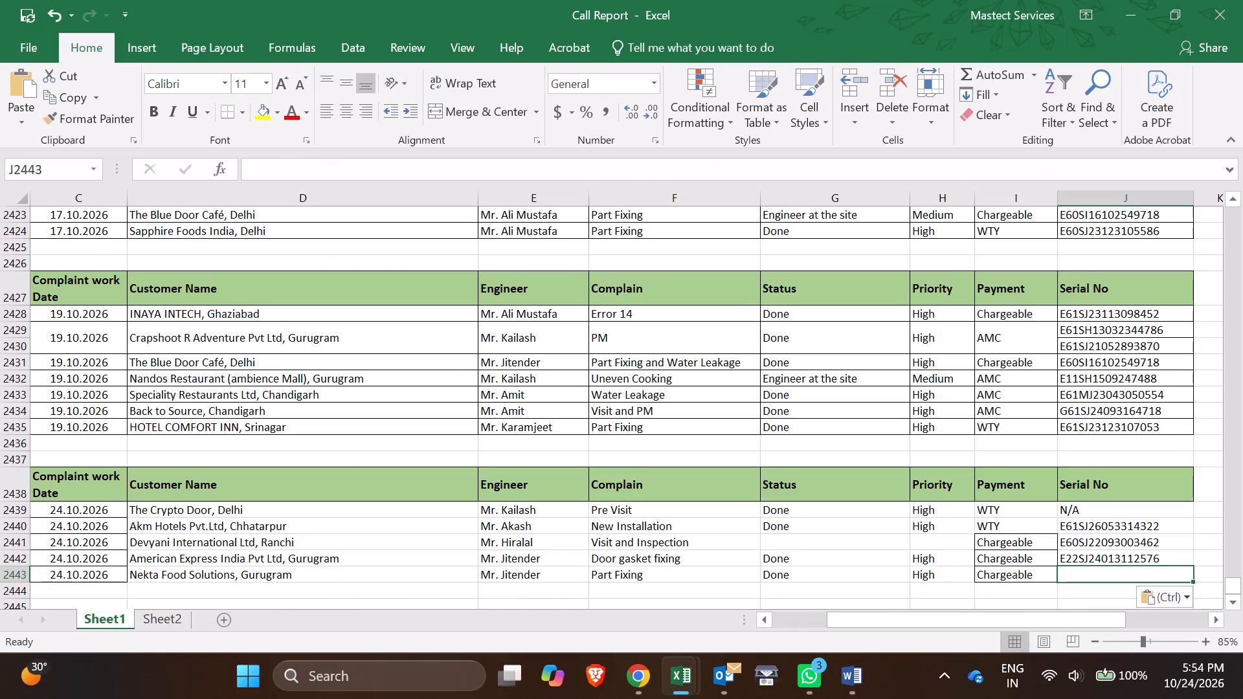
key(Return)
Enter Sno. 6 in the row below Nekta Food Solutions in the Call Report and save.
key(Left)
key(Left)
key(Left)
key(Left)
key(Left)
key(Left)
key(Left)
key(Left)
key(Left)
key(Left)
key(Left)
key(Left)
key(Left)
key(Left)
key(Left)
key(Left)
key(Left)
key(Left)
key(Left)
key(Left)
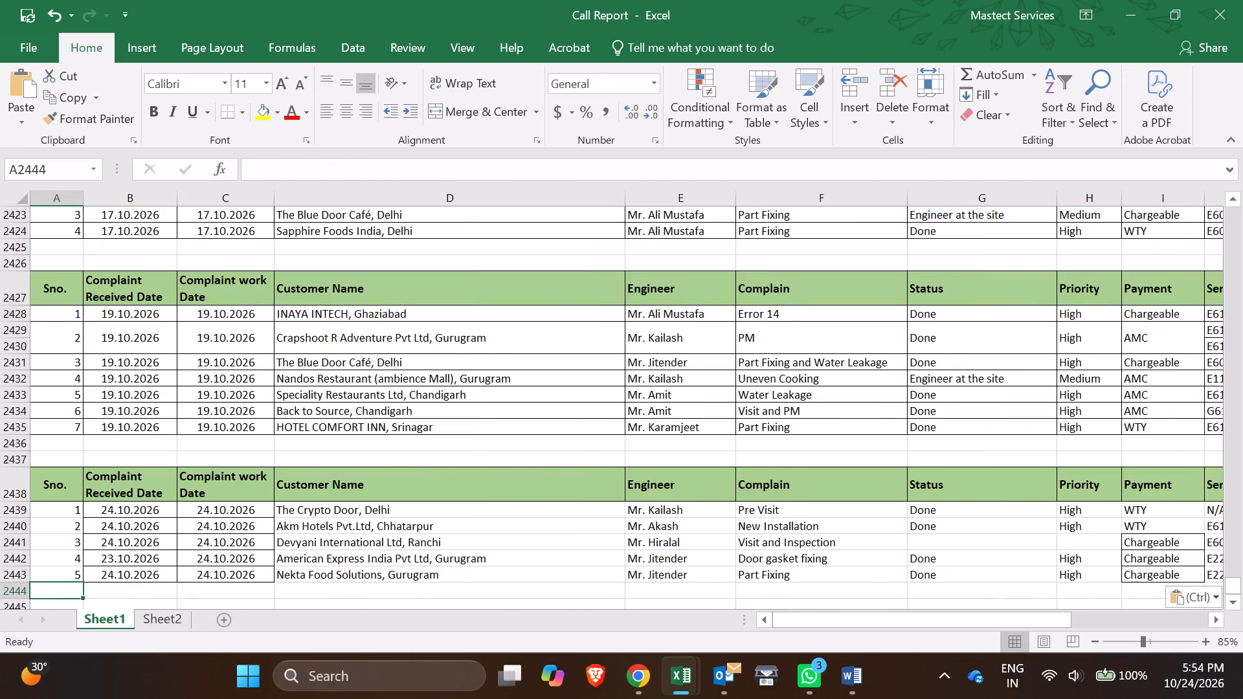
key(6)
key(Return)
key(Up)
key(Right)
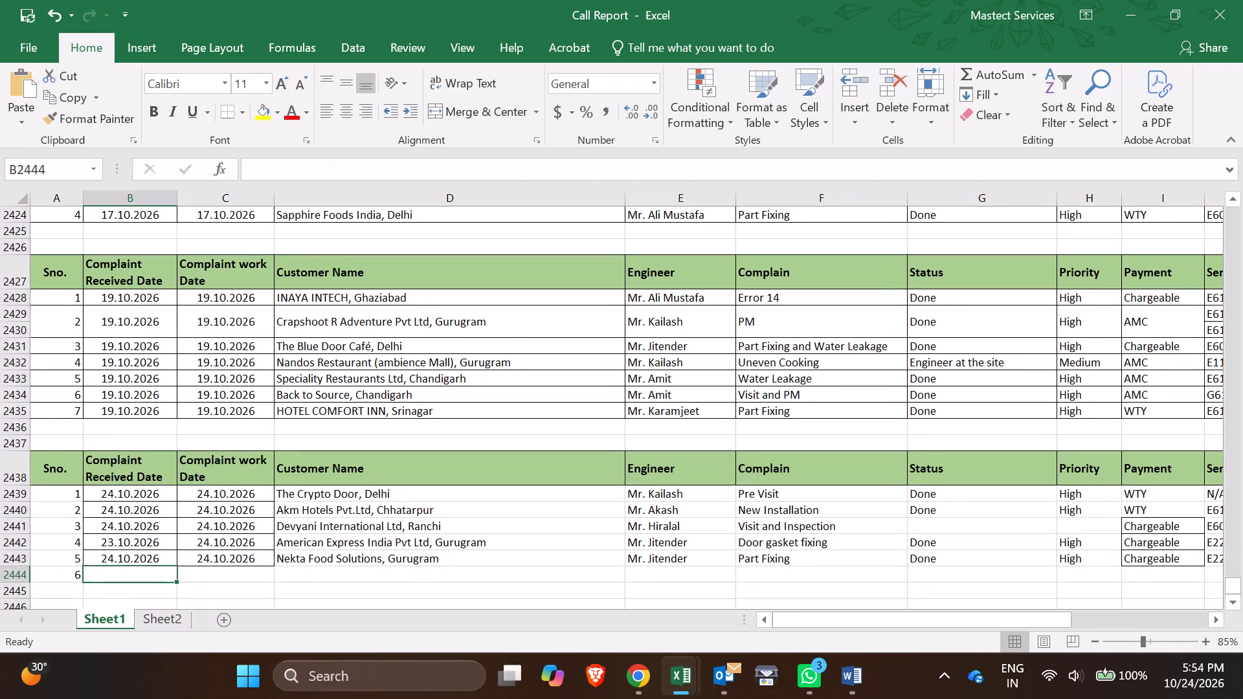
key(ctrl+s)
Select the United Foodbrands entry in Daily Calls, fill row 6's received and work dates with 24.10.2026 from row 5, and save the Call Report.
key(alt+Tab)
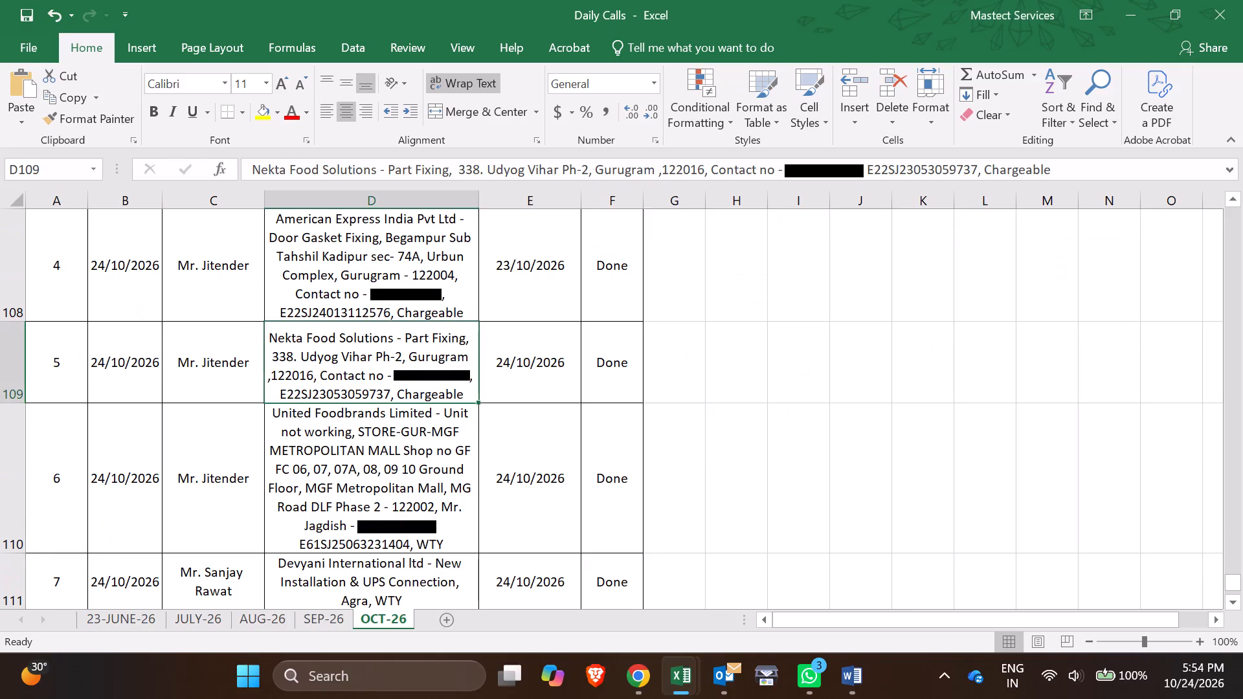
key(Down)
key(alt+Tab)
key(shift+Right)
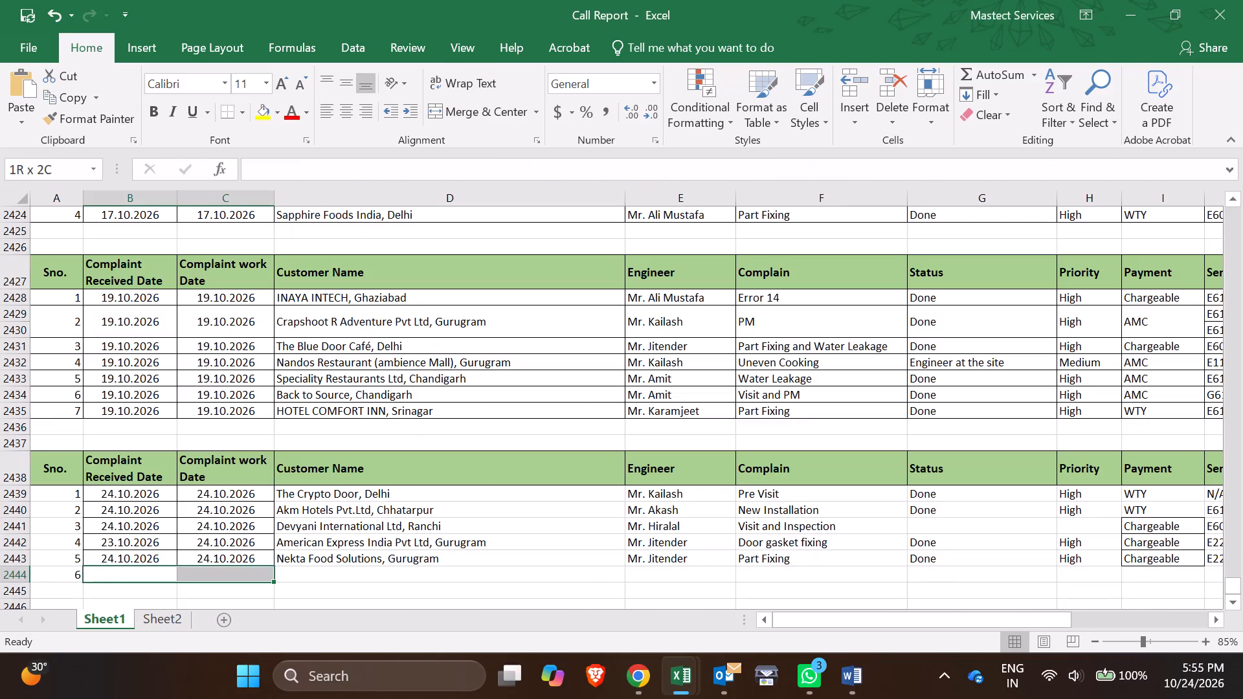
key(ctrl+d)
key(Right)
key(Right)
key(ctrl+s)
Set the American Express India row's Priority to Low in the Call Report and save.
key(alt+Tab)
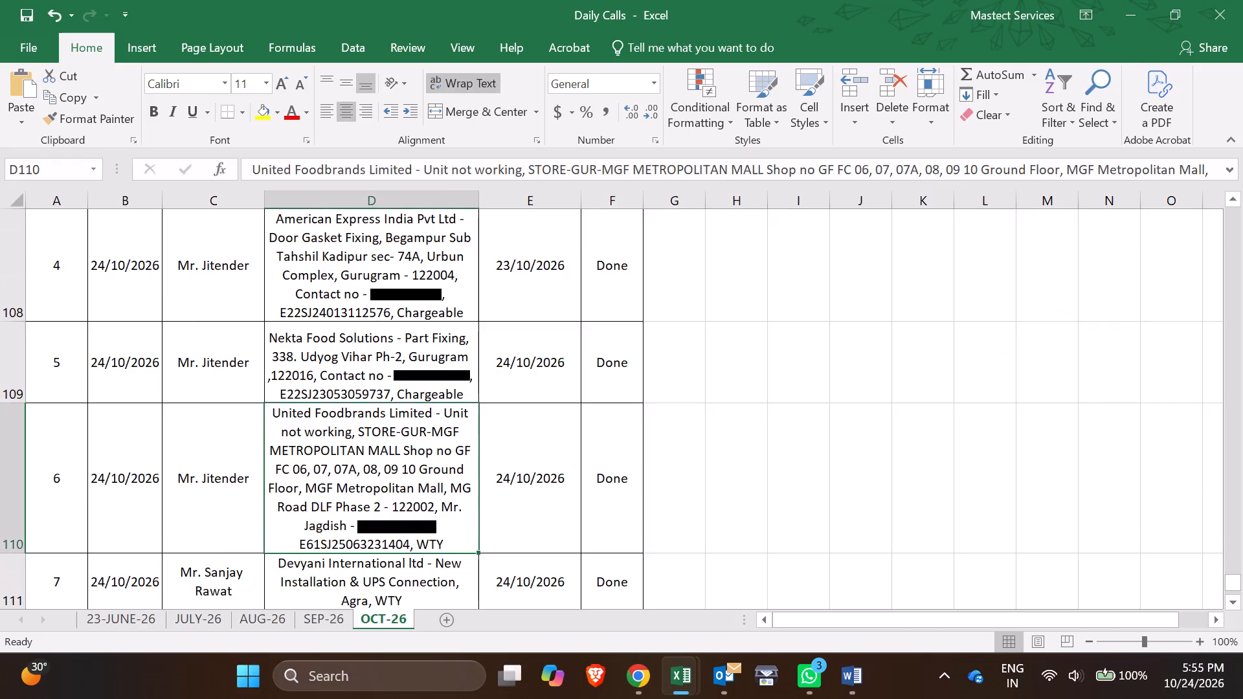
key(alt+Tab)
key(Up)
key(Up)
key(Left)
key(Right)
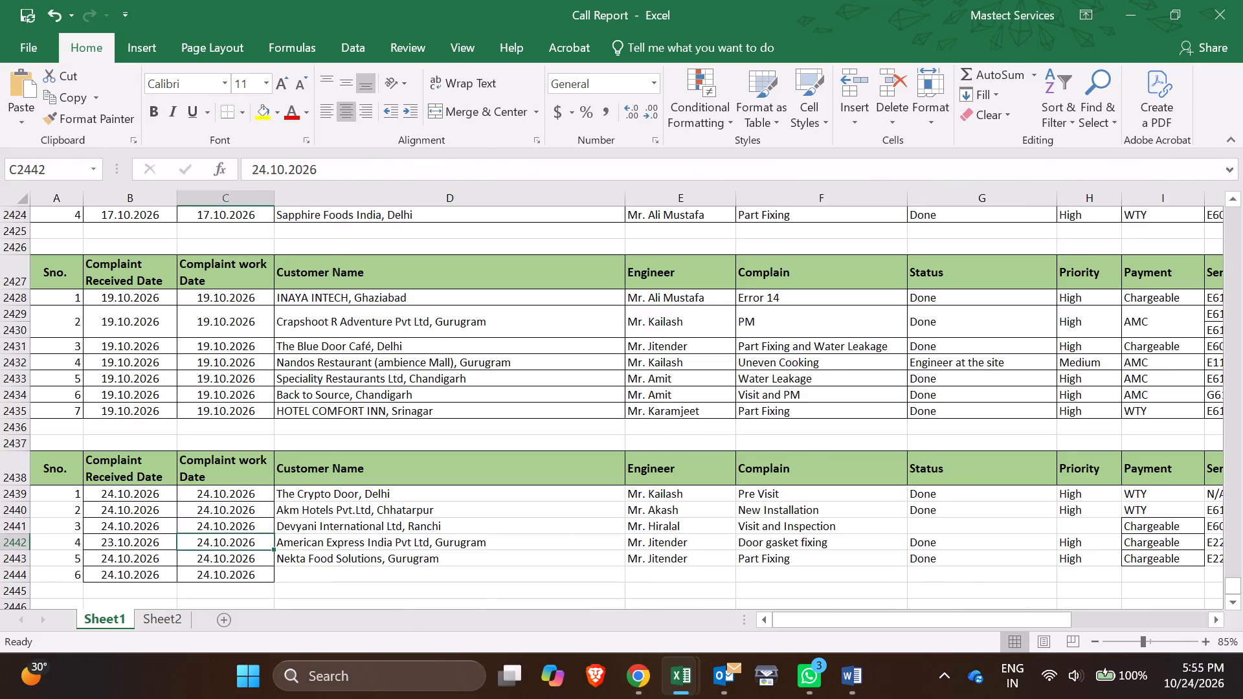
key(Right)
key(Right)
key(Right)
key(Right)
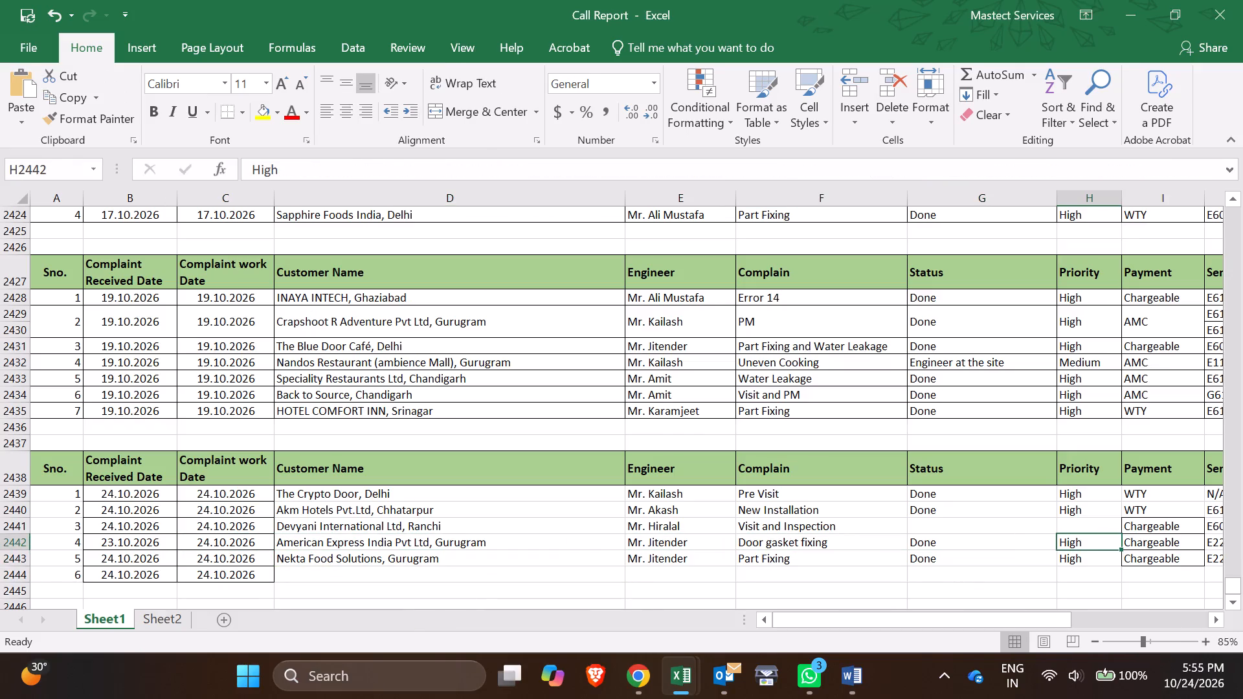
text(Low)
key(Return)
key(Down)
key(Left)
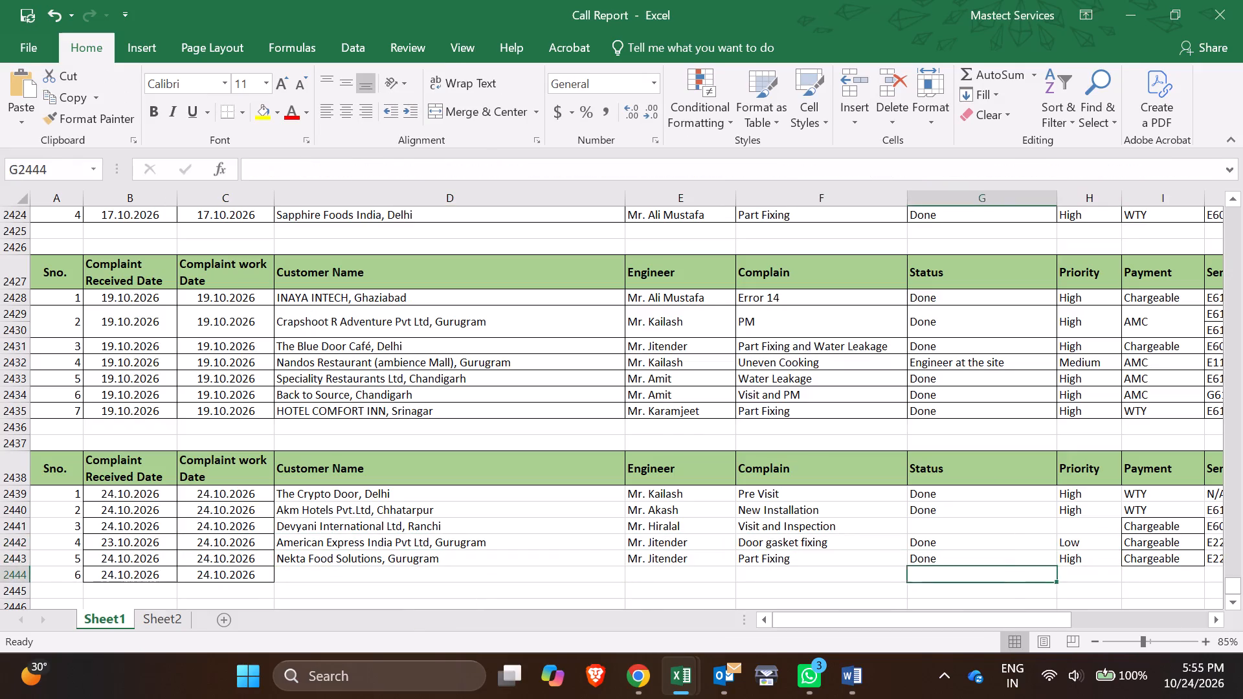
key(Left)
key(Left)
key(Left)
key(Left)
key(Left)
key(Right)
key(ctrl+s)
Copy the customer name United Foodbrands Limited from Daily Calls into row 6's Customer Name in the Call Report.
key(Right)
key(alt+Tab)
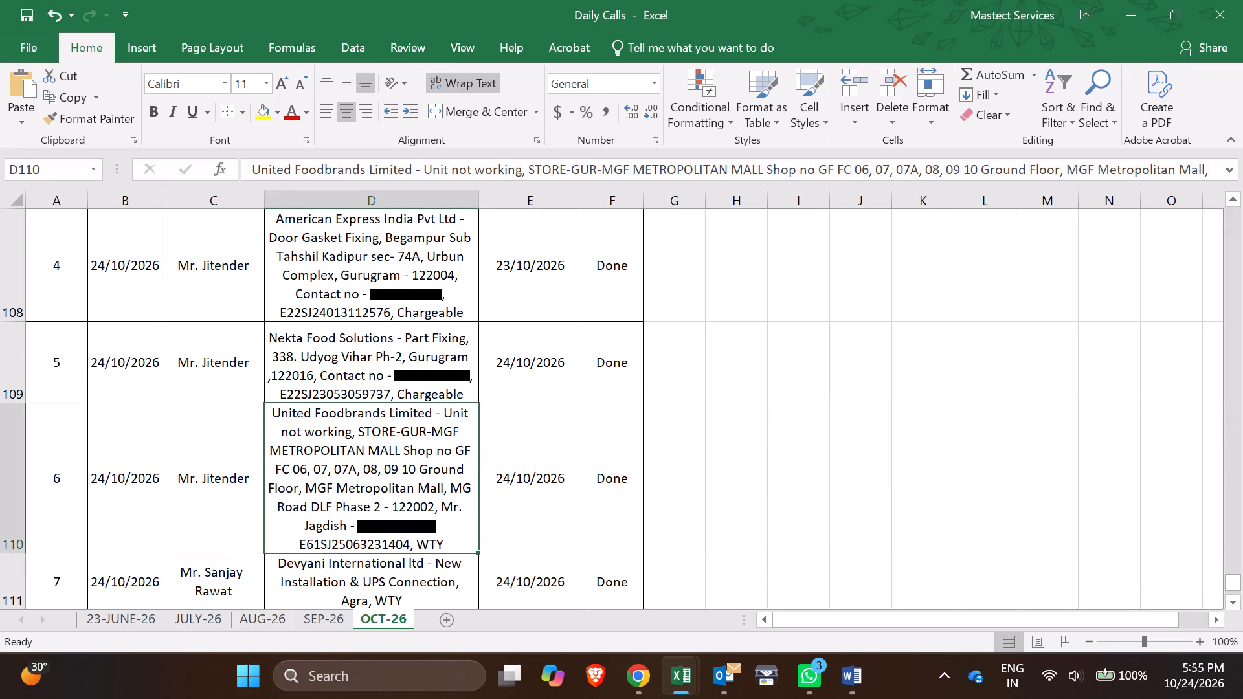
click(241, 168)
key(shift+Right)
key(shift+Right)
key(shift+Right)
key(shift+Right)
key(shift+Right)
key(shift+Right)
key(shift+Right)
key(shift+Right)
key(shift+Right)
key(shift+Right)
key(shift+Right)
key(shift+Right)
key(shift+Right)
key(shift+Right)
key(shift+Right)
key(shift+Right)
key(shift+Right)
key(shift+Right)
key(shift+Right)
key(shift+Right)
key(shift+Right)
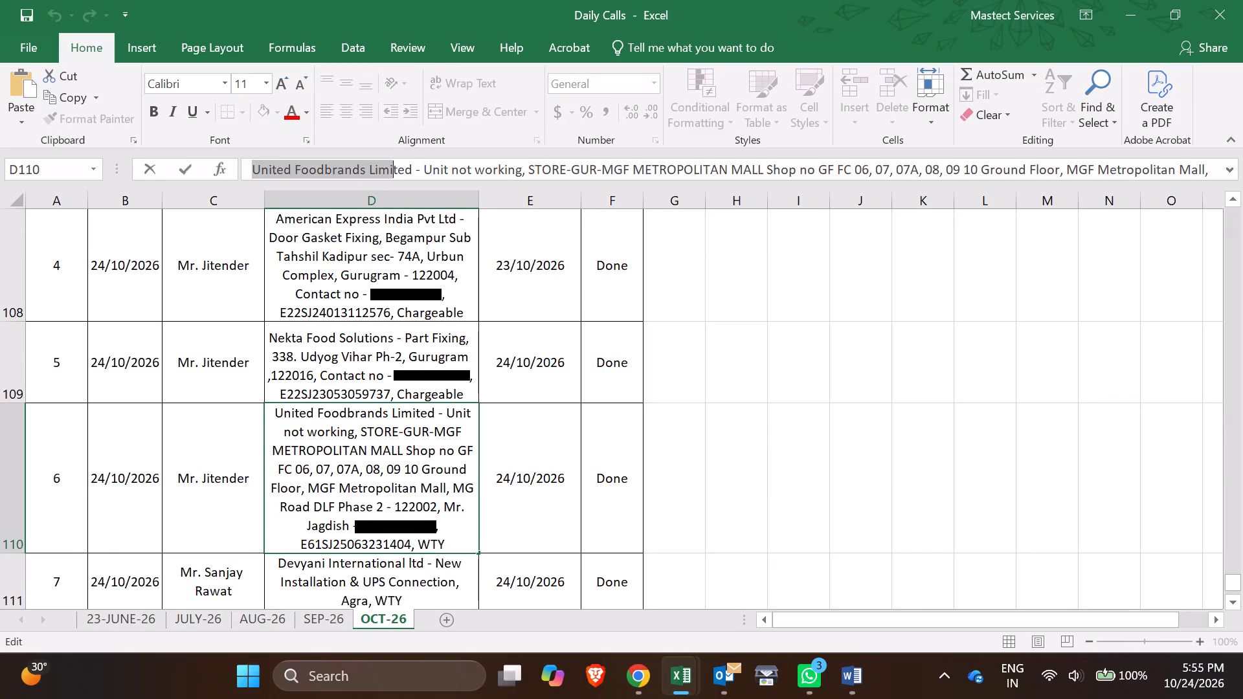
key(shift+Right)
key(shift+Right)
key(shift+Right)
key(ctrl+c)
key(alt+Tab)
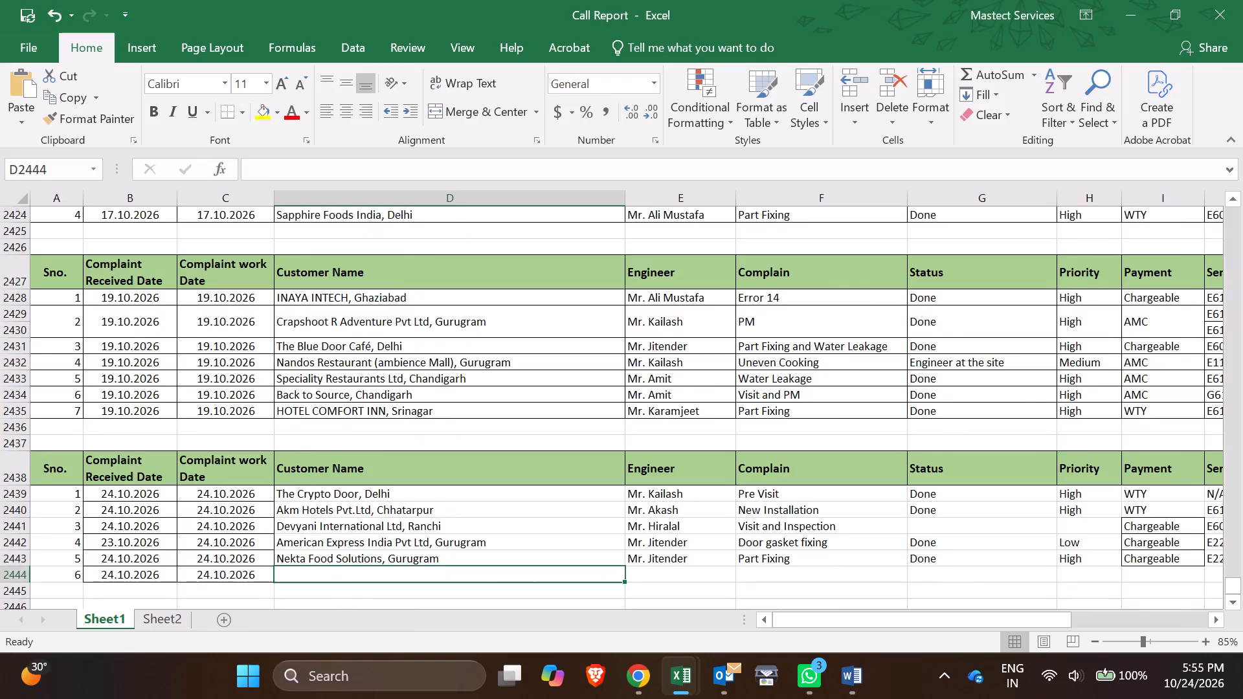
key(ctrl+v)
key(Return)
key(Up)
Check the location in the Daily Calls entry, append ", Gurugram" to the United Foodbrands Limited customer name, and save.
key(alt+Tab)
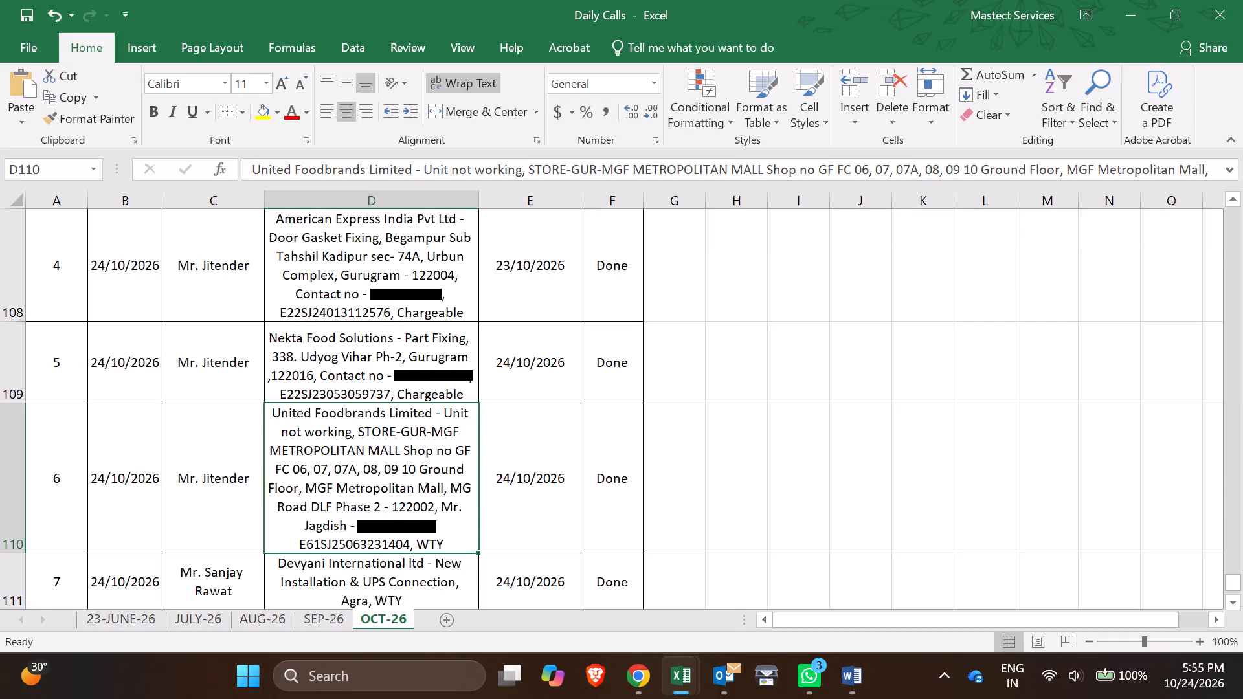
key(alt+Tab)
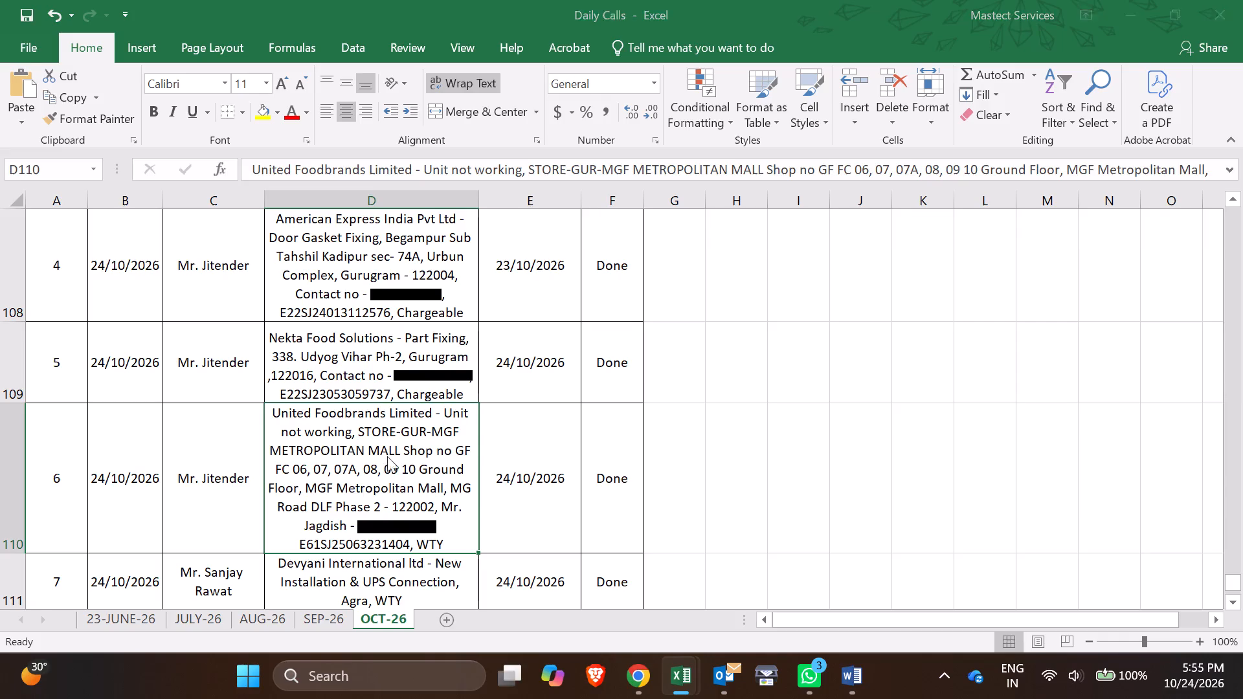
key(alt+Tab)
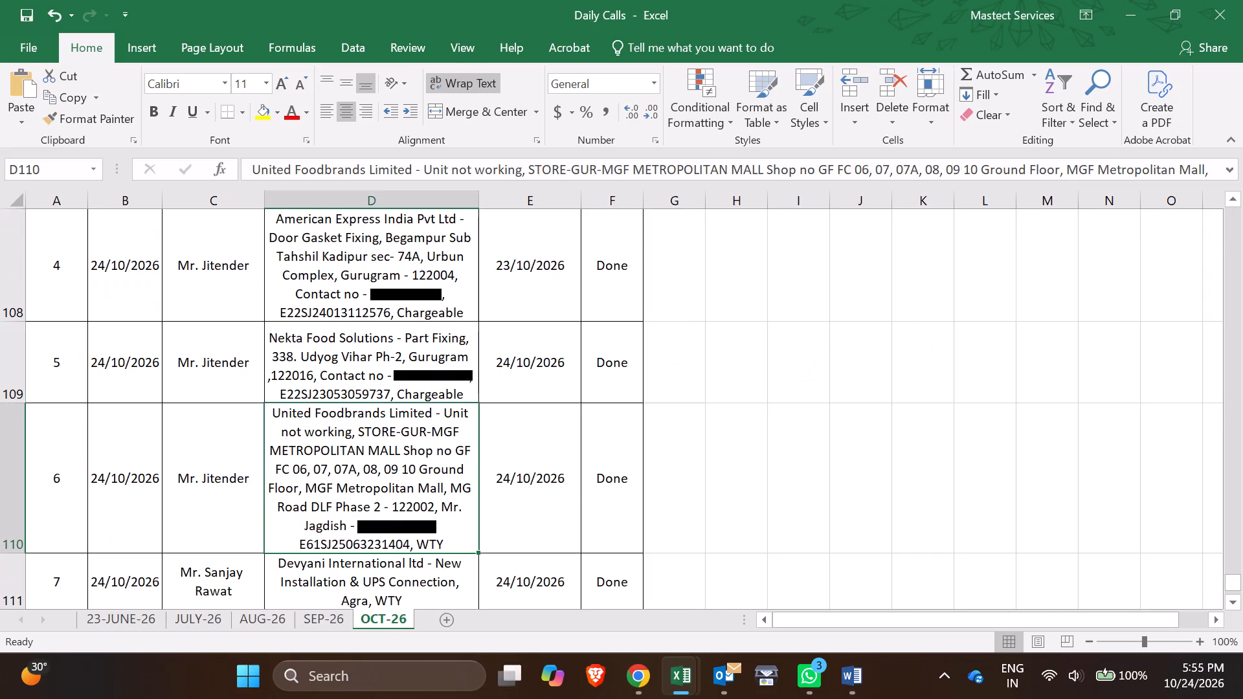
key(alt+Tab)
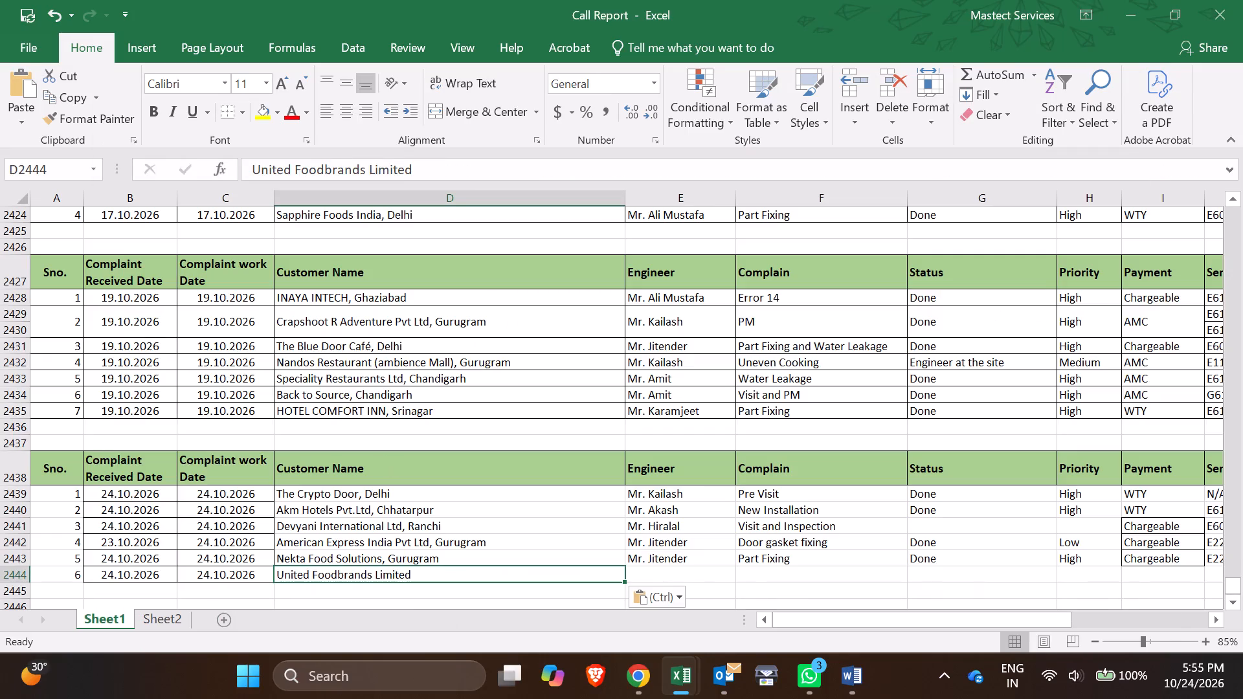
click(469, 167)
text(, Gurugram)
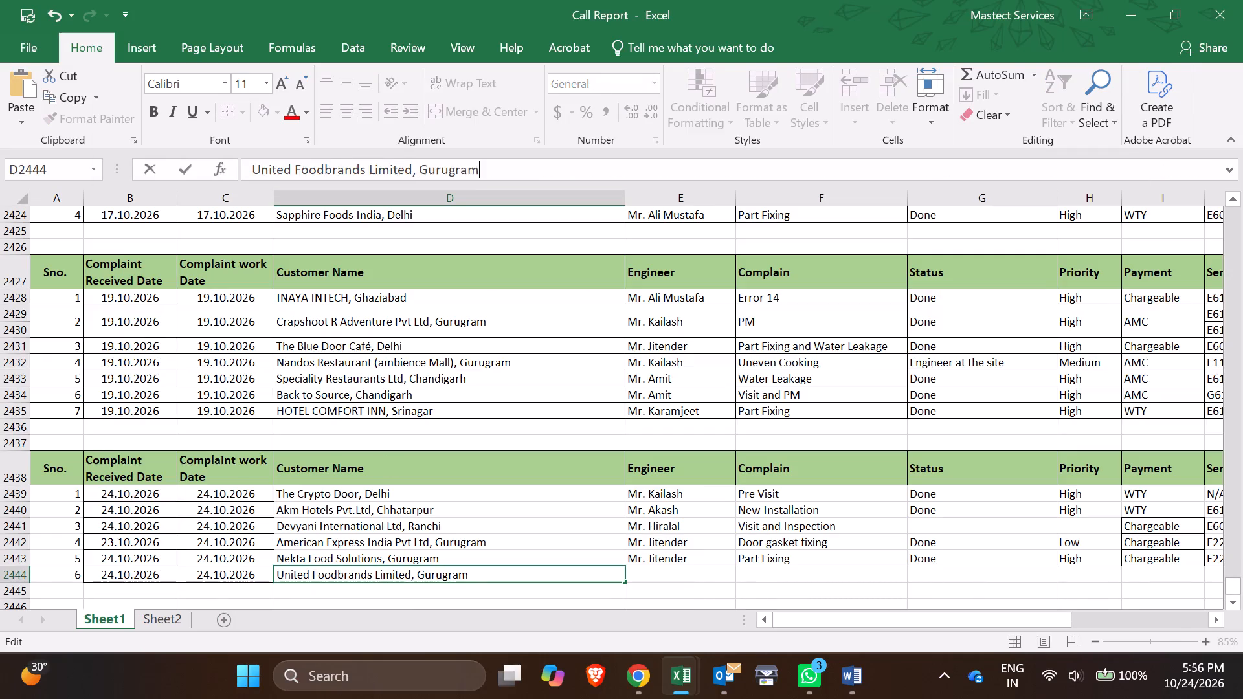
key(Return)
key(Up)
key(Right)
key(ctrl+s)
Check the engineer in the United Foodbrands entry of Daily Calls and fill row 6's Engineer with Mr. Jitender from the row above.
key(alt+Tab)
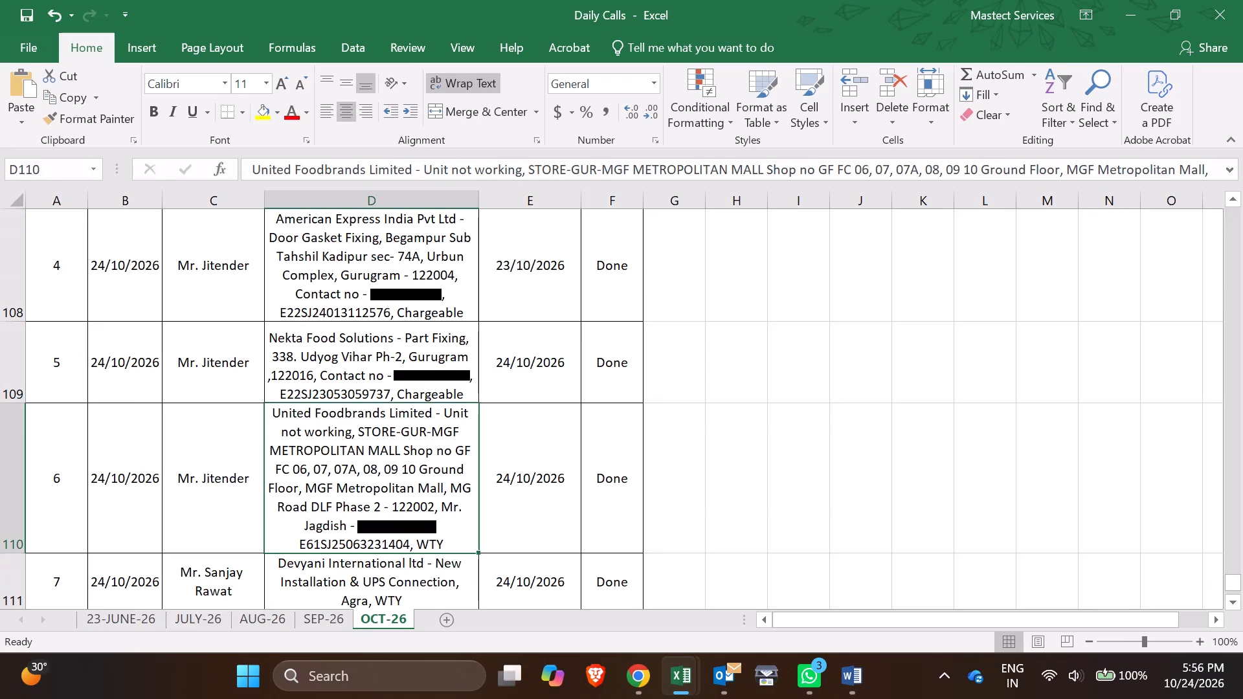
key(alt+Tab)
key(ctrl+d)
key(Right)
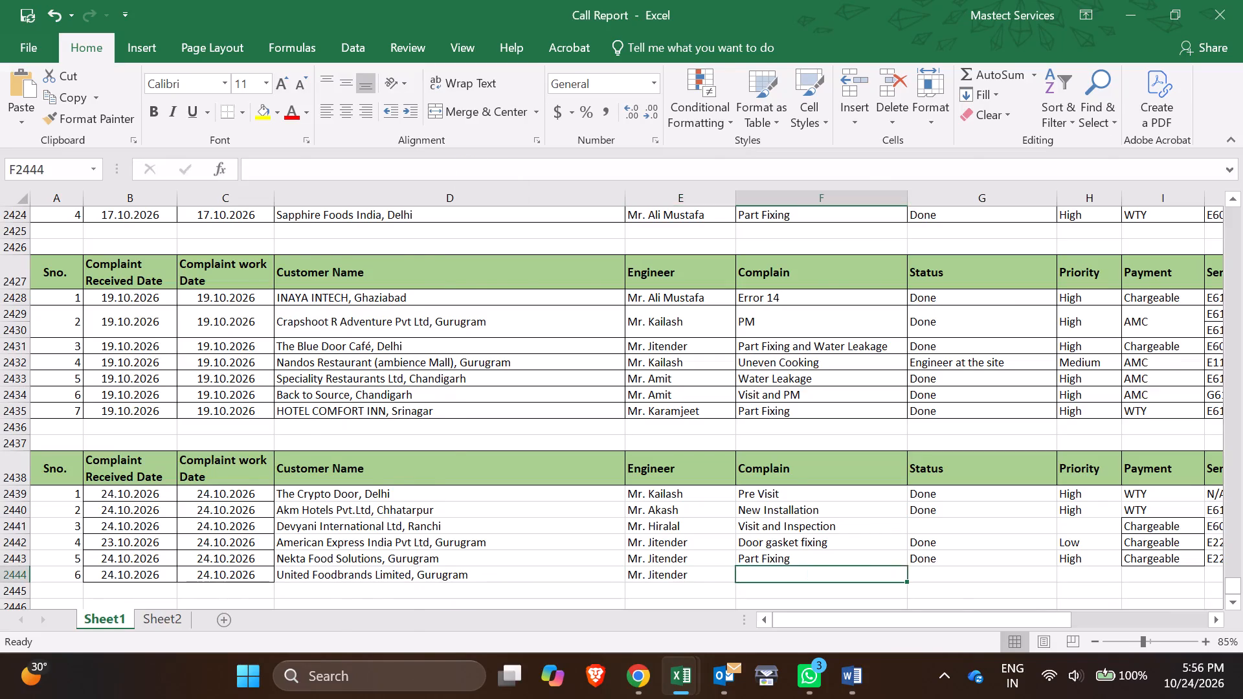
Check the complaint in the United Foodbrands entry of Daily Calls and enter "Unit not working" as row 6's Complain in the Call Report.
key(alt+Tab)
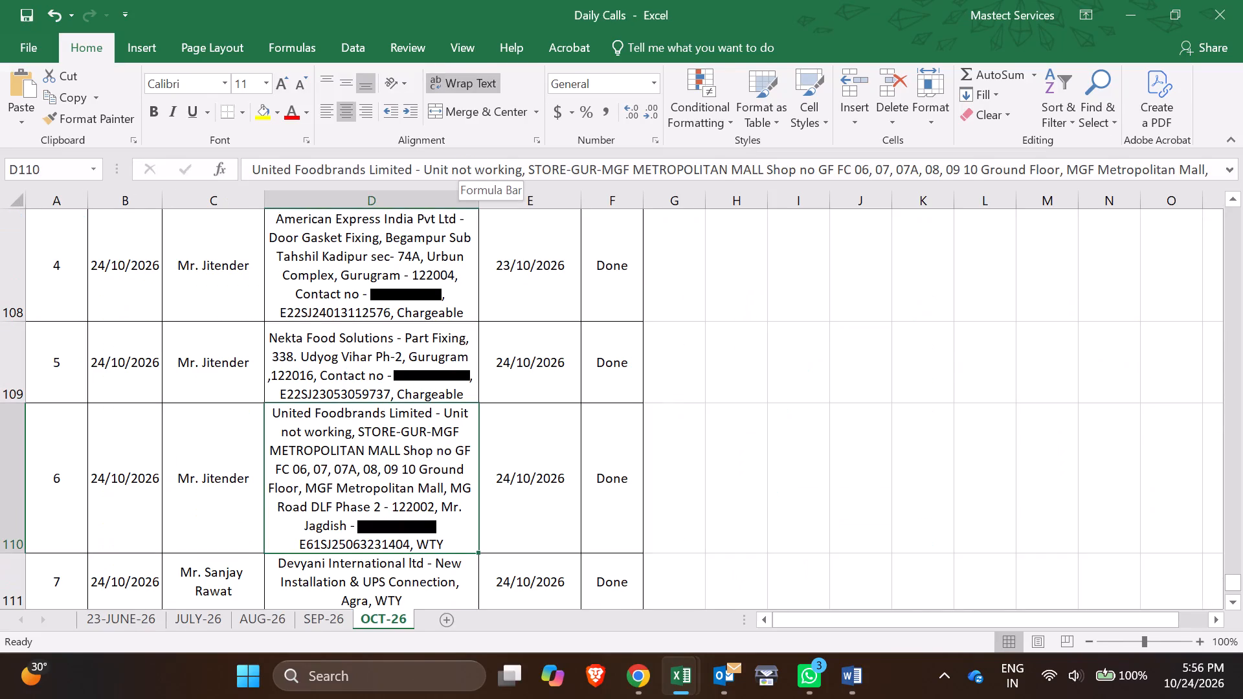
key(alt+Tab)
text(Unit not working)
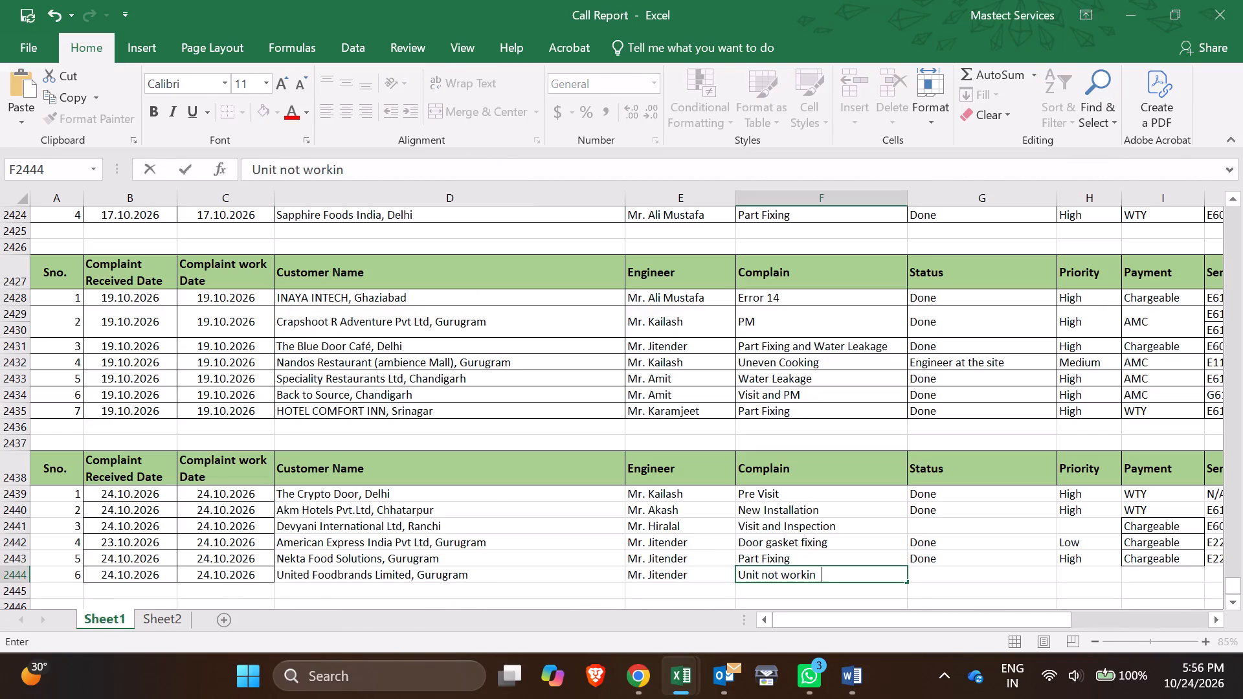
key(Return)
Check the United Foodbrands entry in Daily Calls, fill row 6's Status with Done from the row above, and save.
key(Up)
key(Right)
key(alt+Tab)
key(alt+Tab)
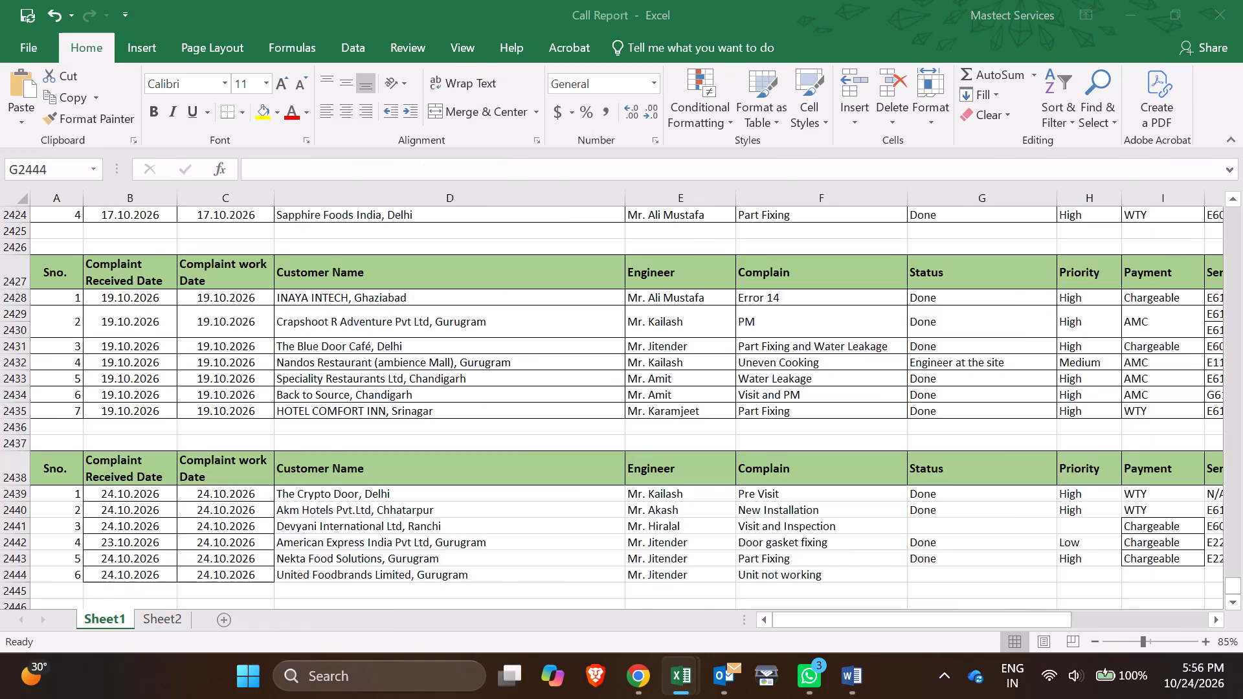
key(ctrl+d)
key(ctrl+Right)
key(alt+Tab)
key(alt+Tab)
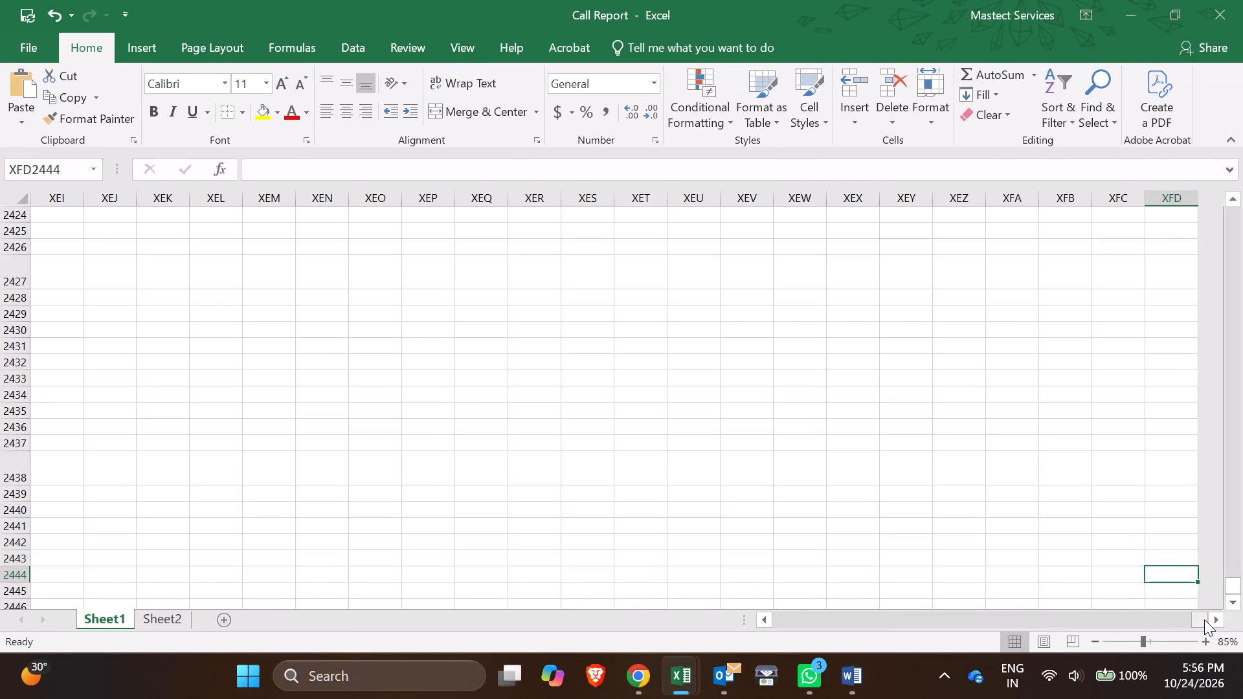
drag(1204, 619, 766, 621)
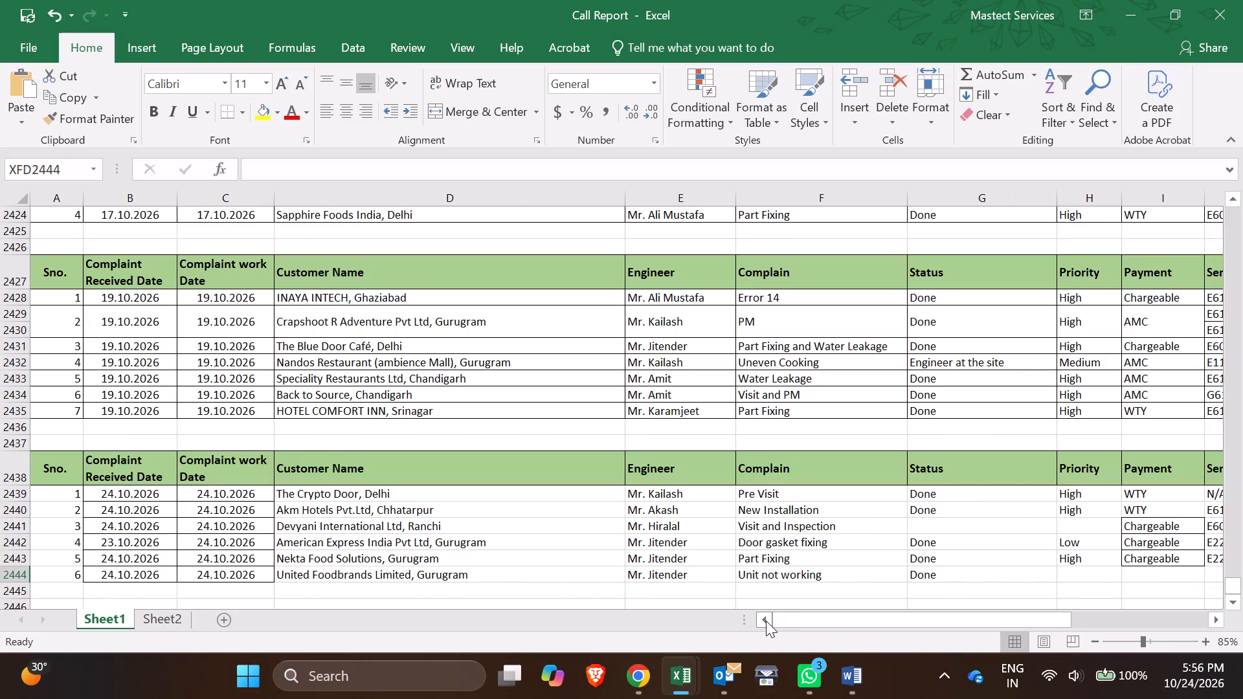
click(1003, 570)
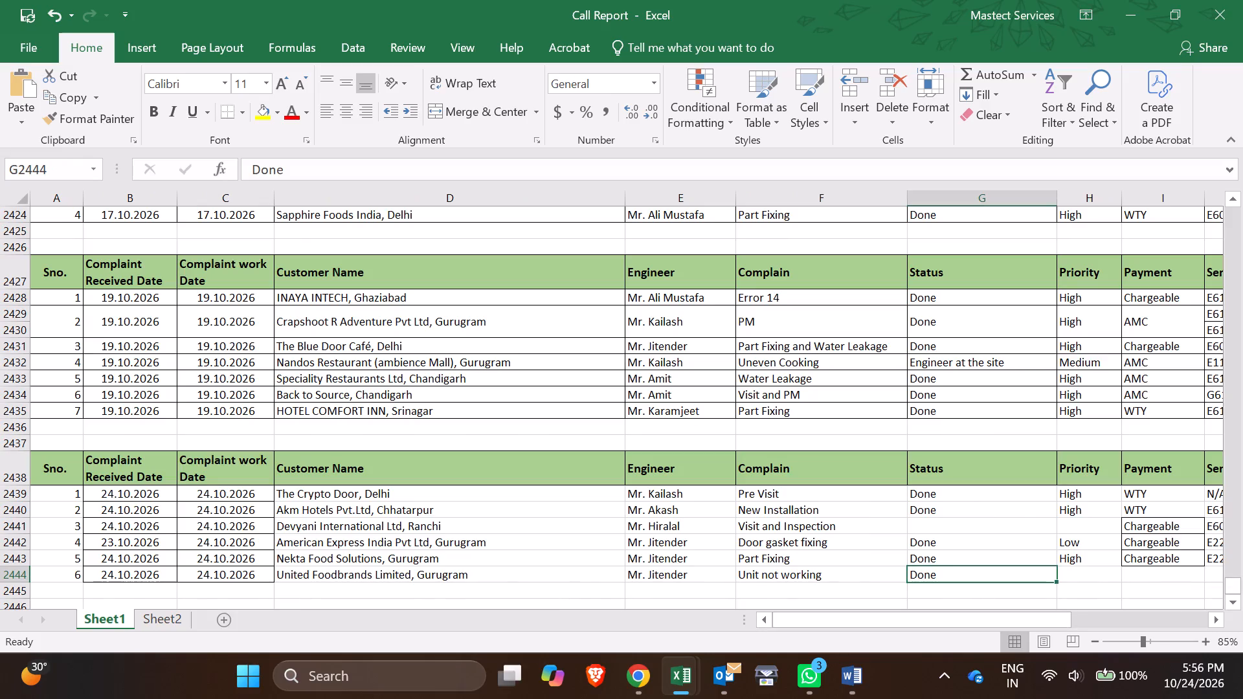
key(ctrl+s)
Fill row 6's Priority in the Call Report with High from the row above.
key(Right)
key(alt+Tab)
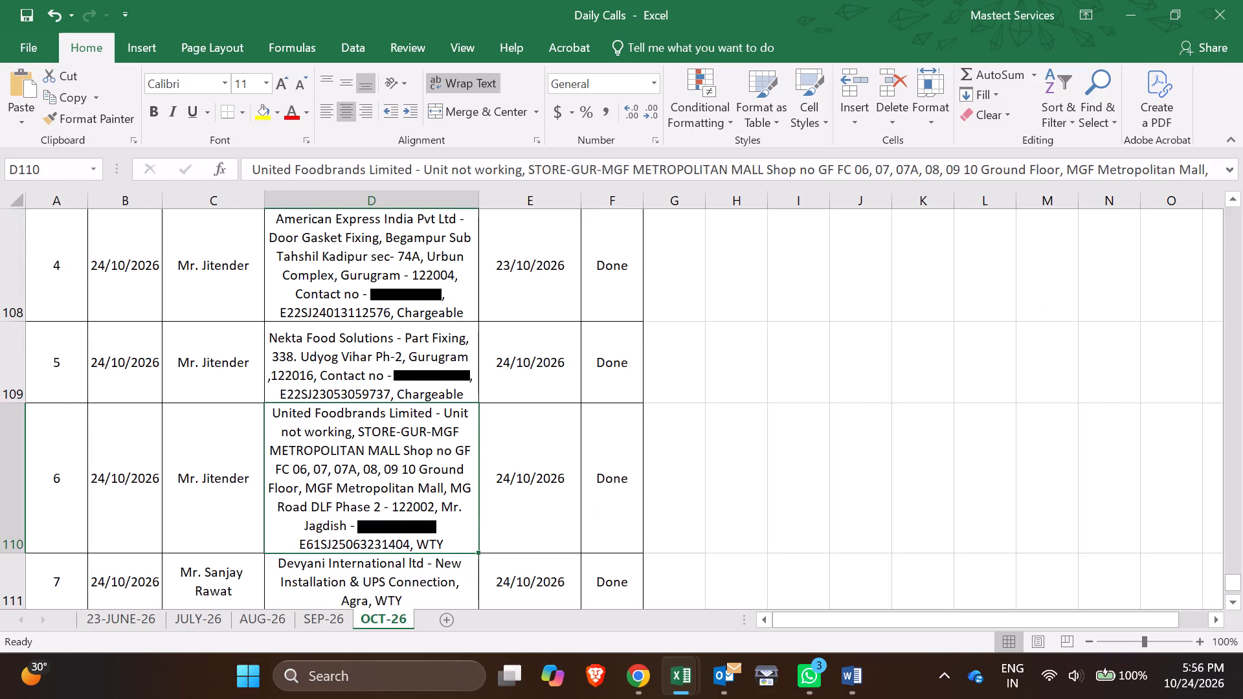
key(alt+Tab)
key(ctrl+d)
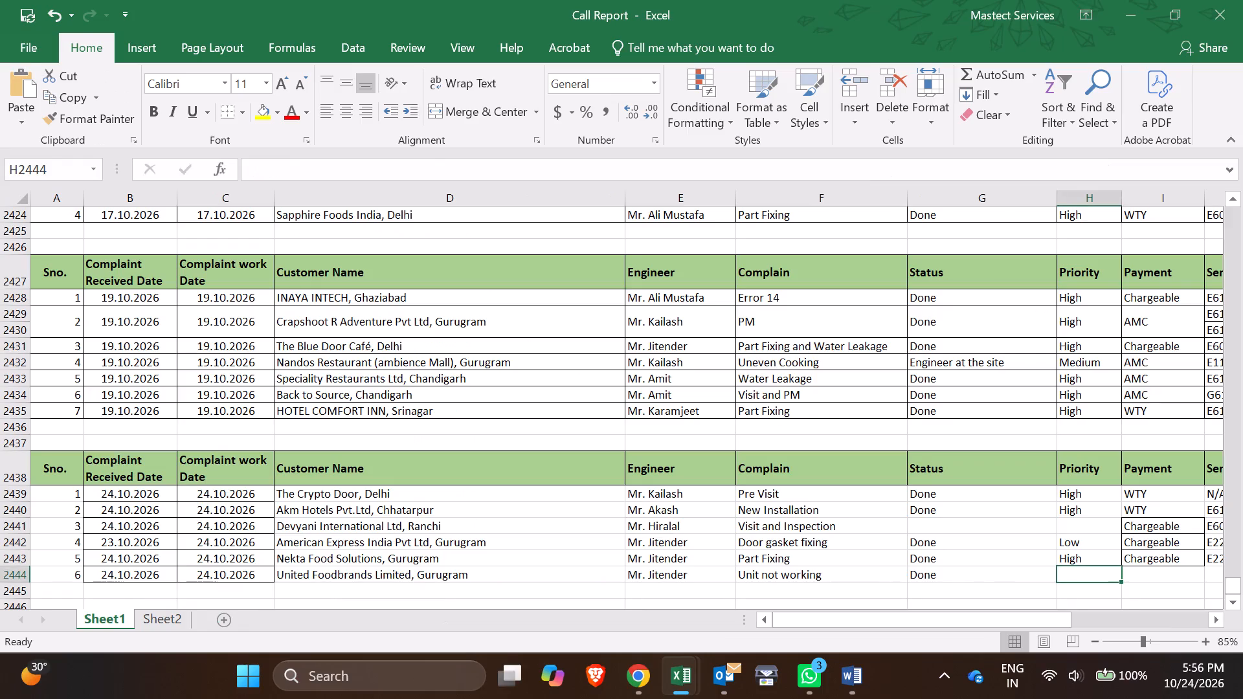
key(Return)
Check the payment type in the United Foodbrands entry of Daily Calls and enter WTY as row 6's Payment.
key(Up)
key(Right)
key(alt+Tab)
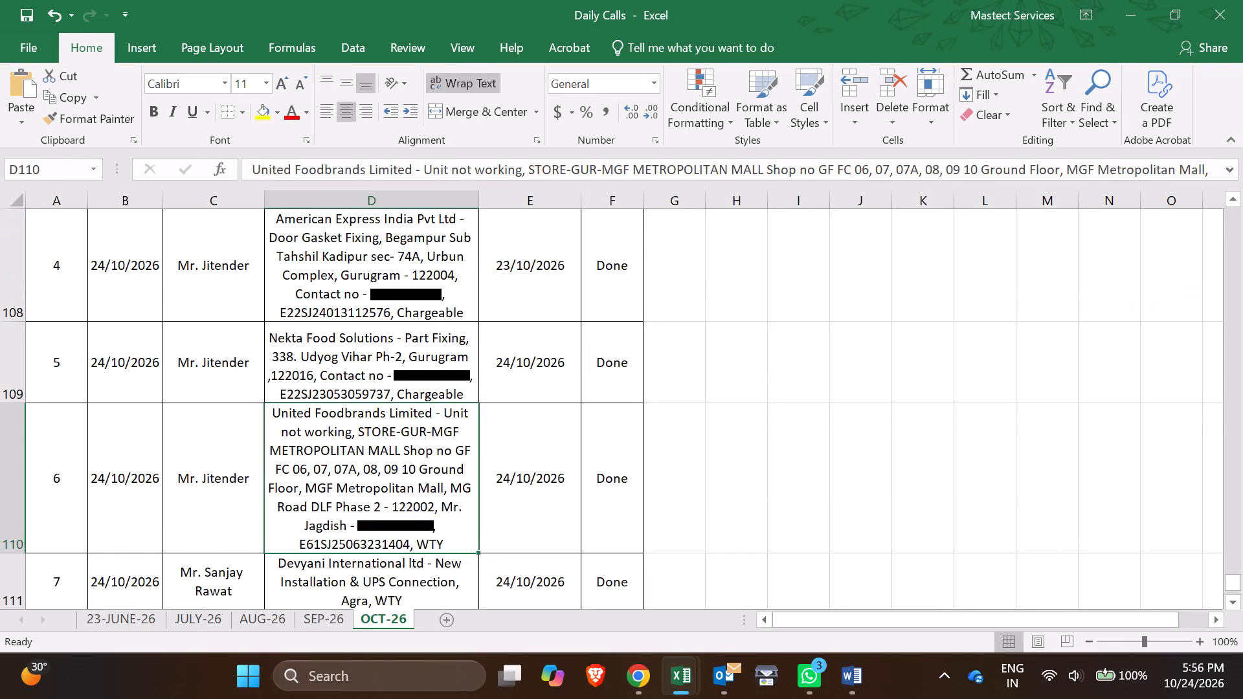
key(alt+Tab)
text(WTY)
key(Return)
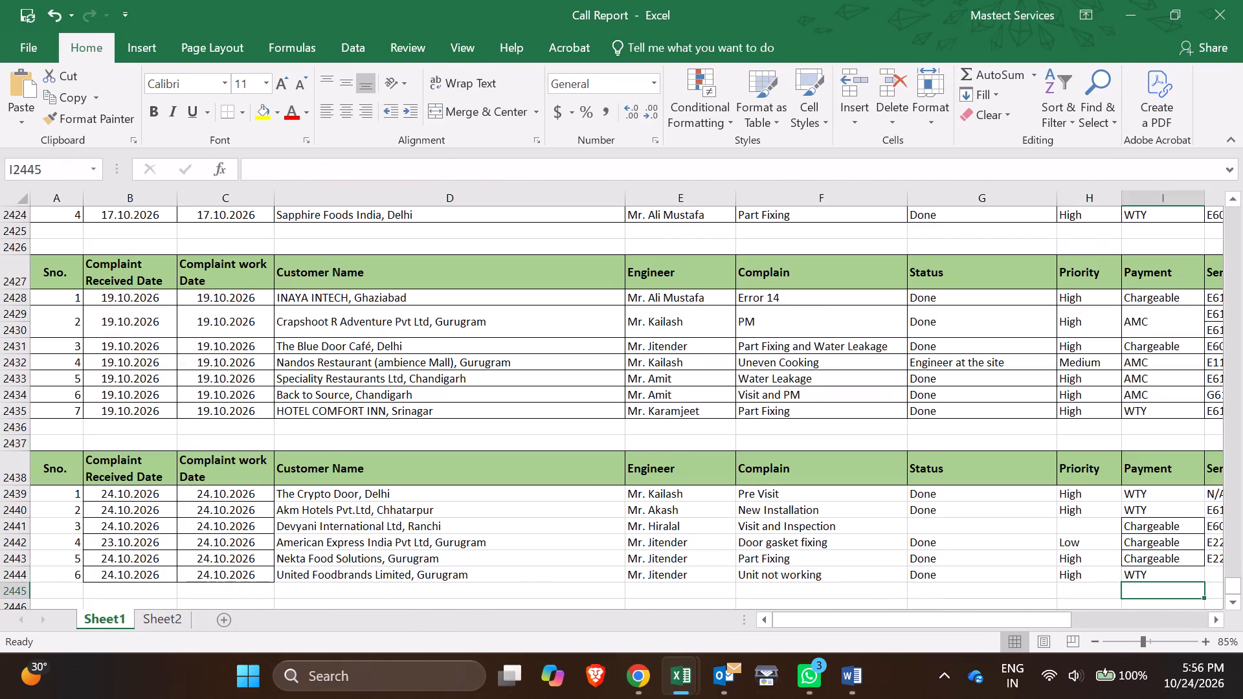
key(Up)
key(Right)
key(alt+Tab)
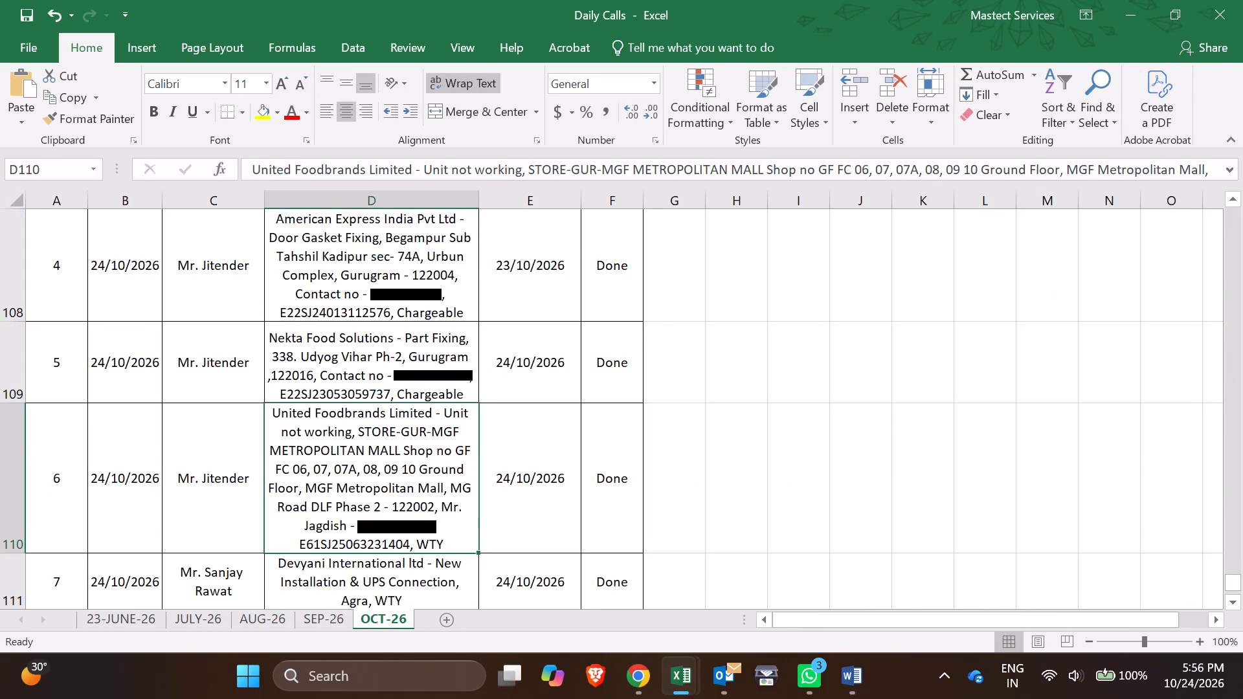
double_click(386, 545)
double_click(386, 545)
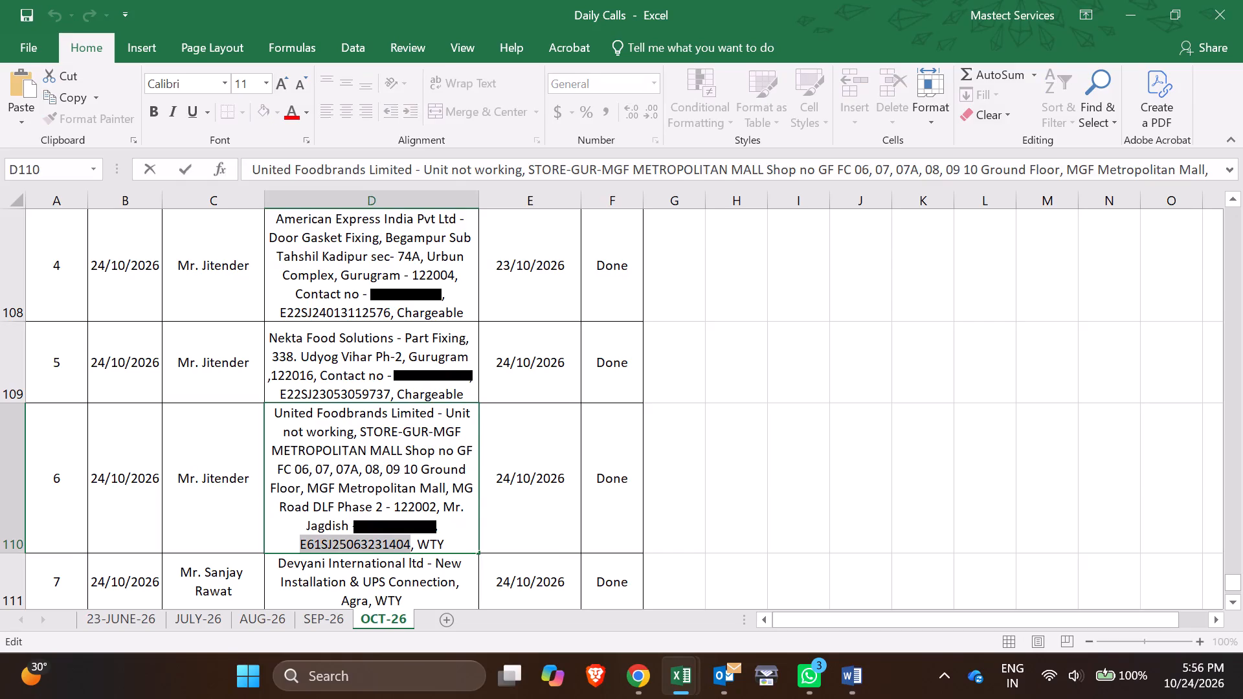
key(ctrl+c)
key(alt+Tab)
key(ctrl+v)
key(Return)
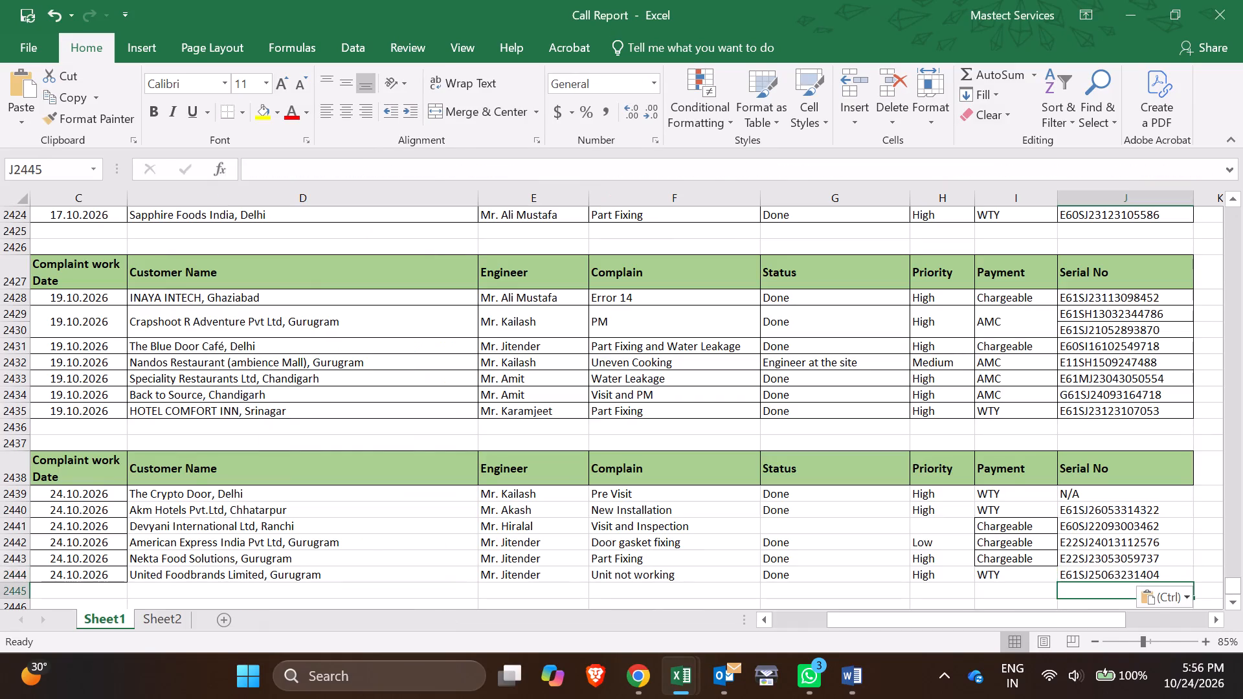
key(ctrl+s)
Start the next Call Report row below United Foodbrands by entering 7 as its Sno.
key(Left)
key(Left)
key(Left)
key(Left)
key(Left)
key(Left)
key(Left)
key(Left)
key(Left)
key(Left)
key(Left)
key(Left)
key(Left)
key(Left)
key(Left)
key(Left)
key(Left)
key(Left)
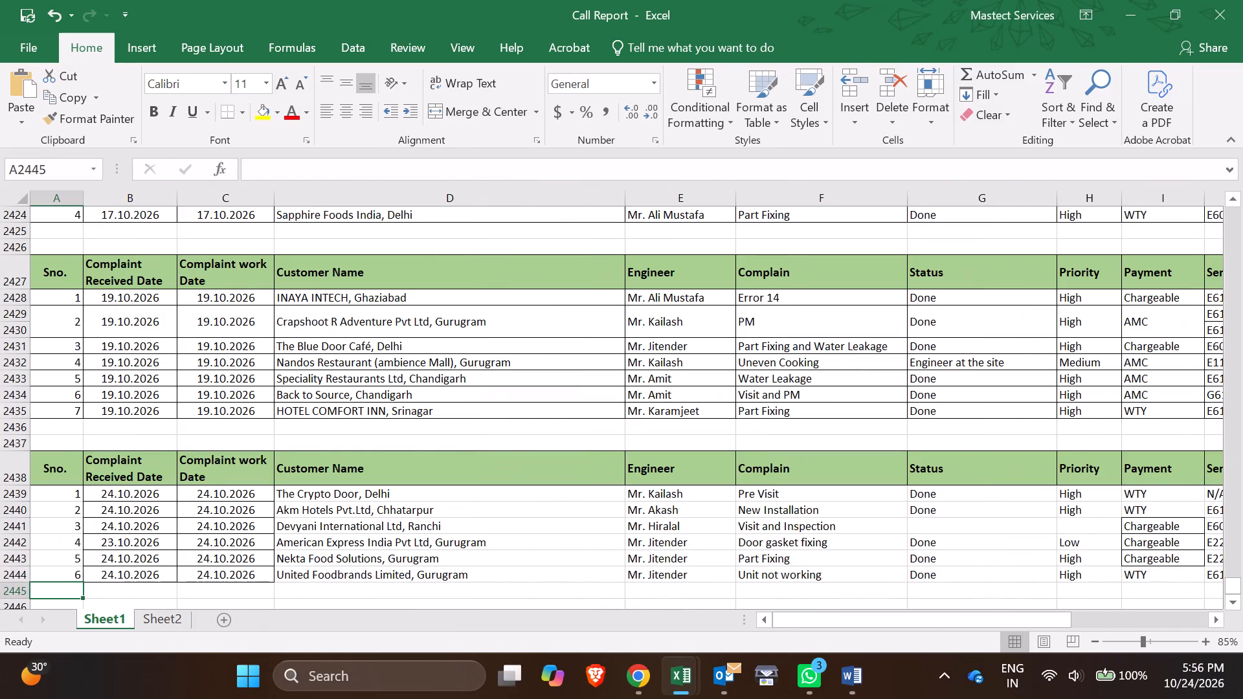
key(7)
key(Return)
Fill row 7's Complaint Received Date and Complaint work Date with 24.10.2026 from the row above.
key(Up)
key(Right)
key(shift+Right)
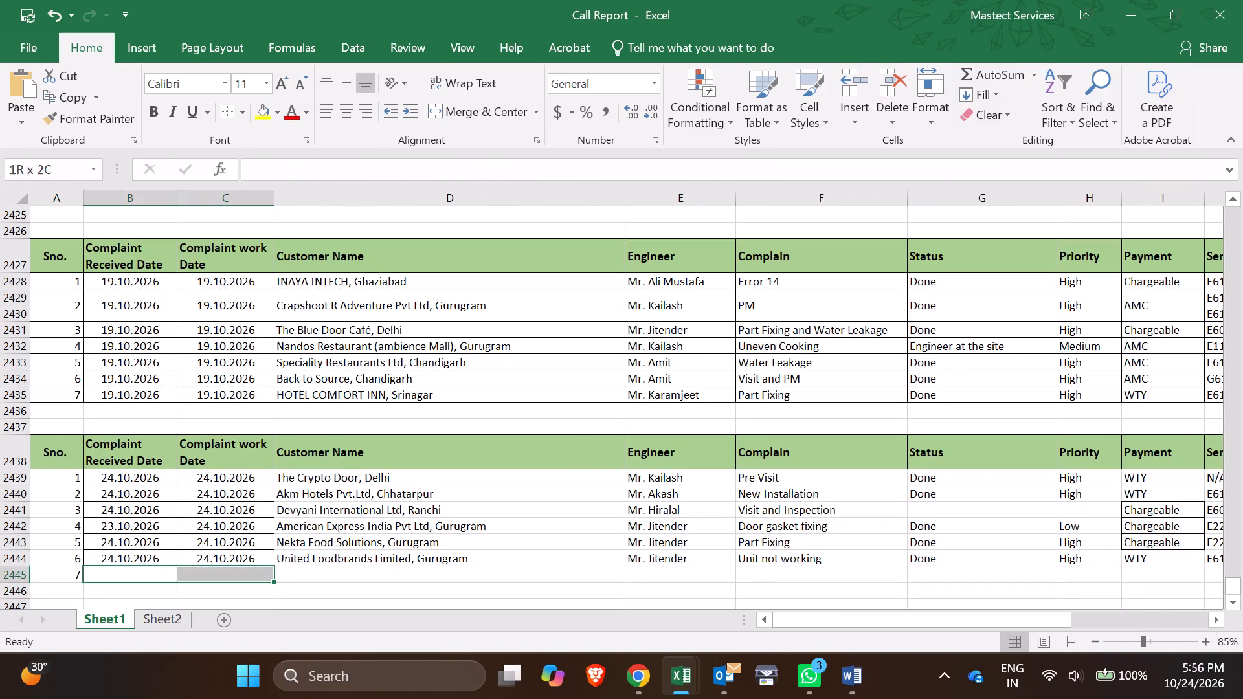
key(ctrl+d)
Copy the customer name Devyani International ltd from entry 7 in Daily Calls into row 7's Customer Name in the Call Report.
key(Right)
key(Right)
key(alt+Tab)
scroll(386, 545, down, 1)
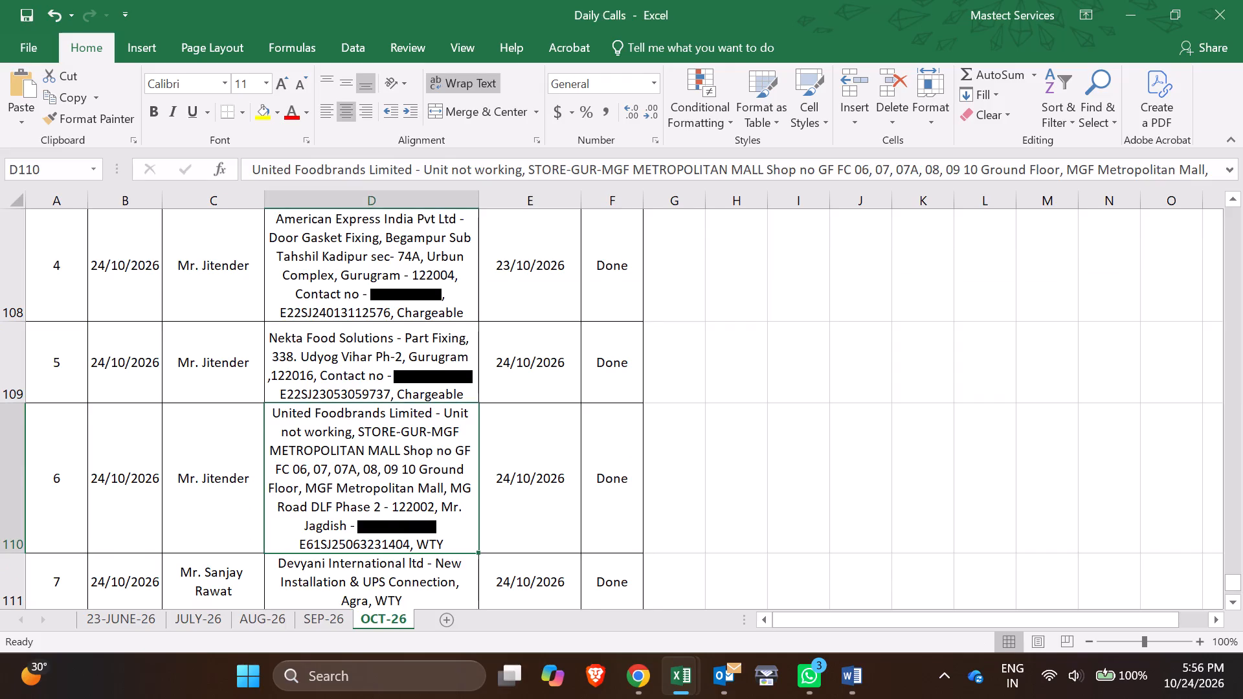
scroll(386, 545, down, 3)
click(379, 373)
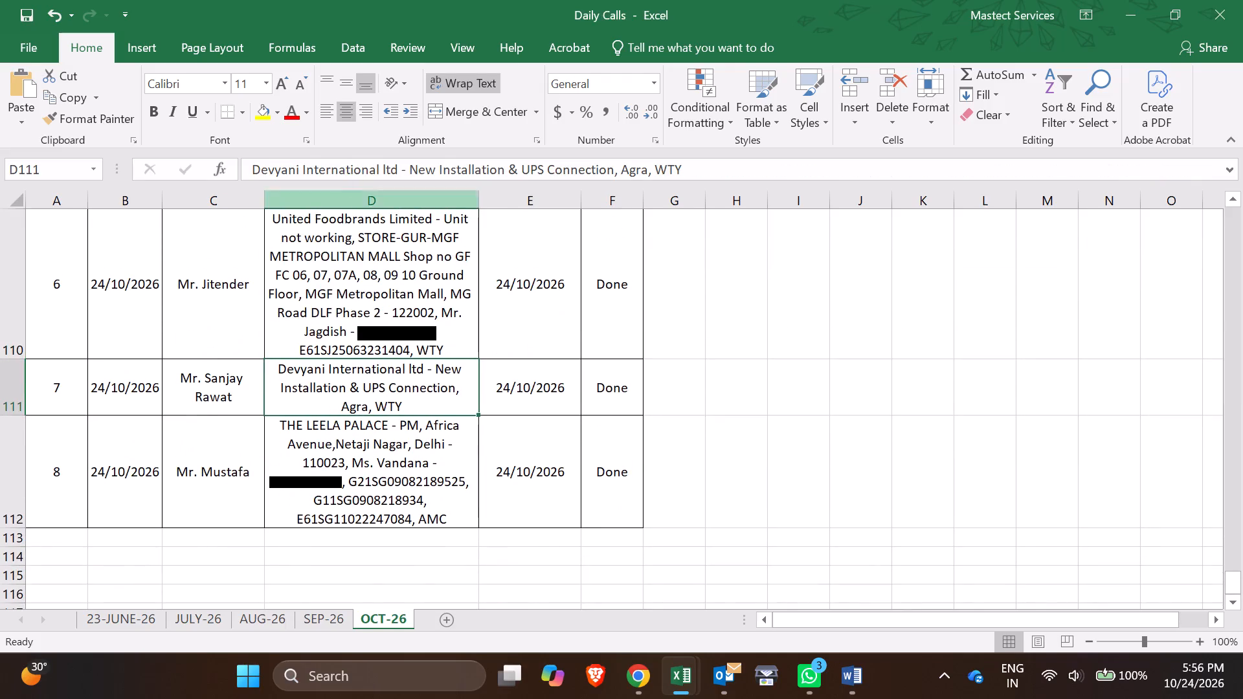
click(251, 170)
key(shift+Right)
key(shift+Right)
key(shift+Right)
key(shift+Right)
key(shift+Right)
key(shift+Right)
key(shift+Right)
key(shift+Right)
key(shift+Right)
key(shift+Right)
key(shift+Right)
key(shift+Right)
key(shift+Right)
key(shift+Right)
key(shift+Right)
key(shift+Right)
key(shift+Right)
key(shift+Right)
key(shift+Right)
key(shift+Right)
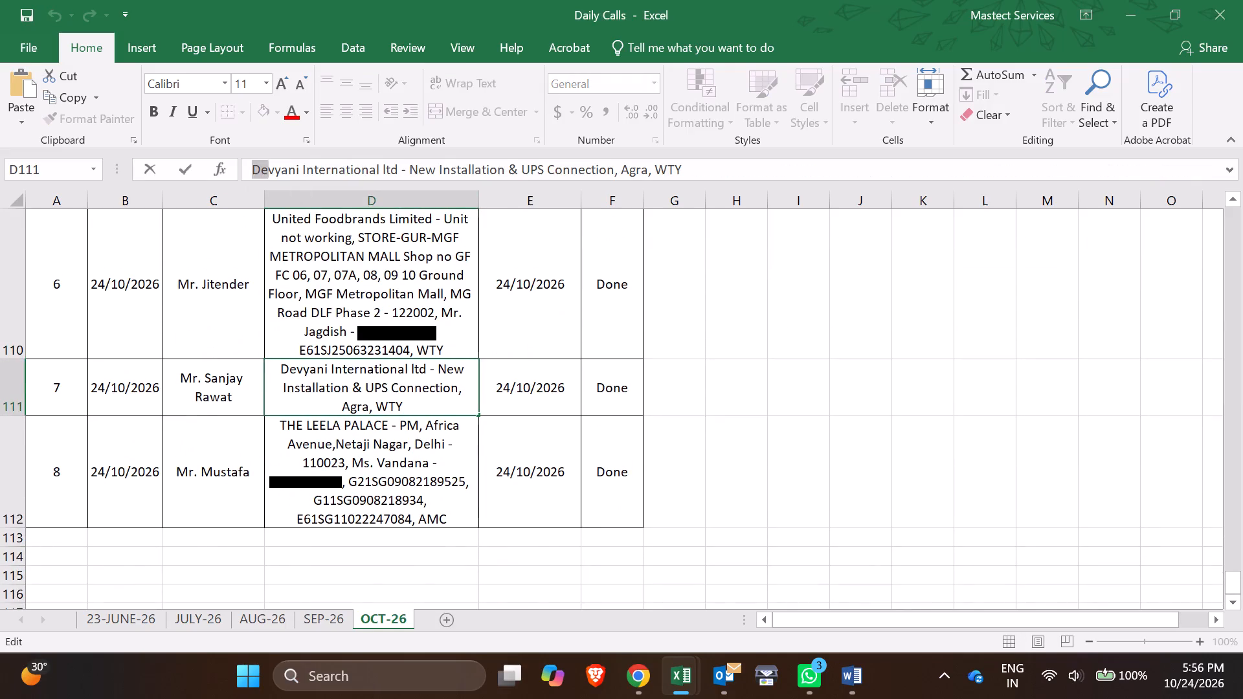
key(shift+Right)
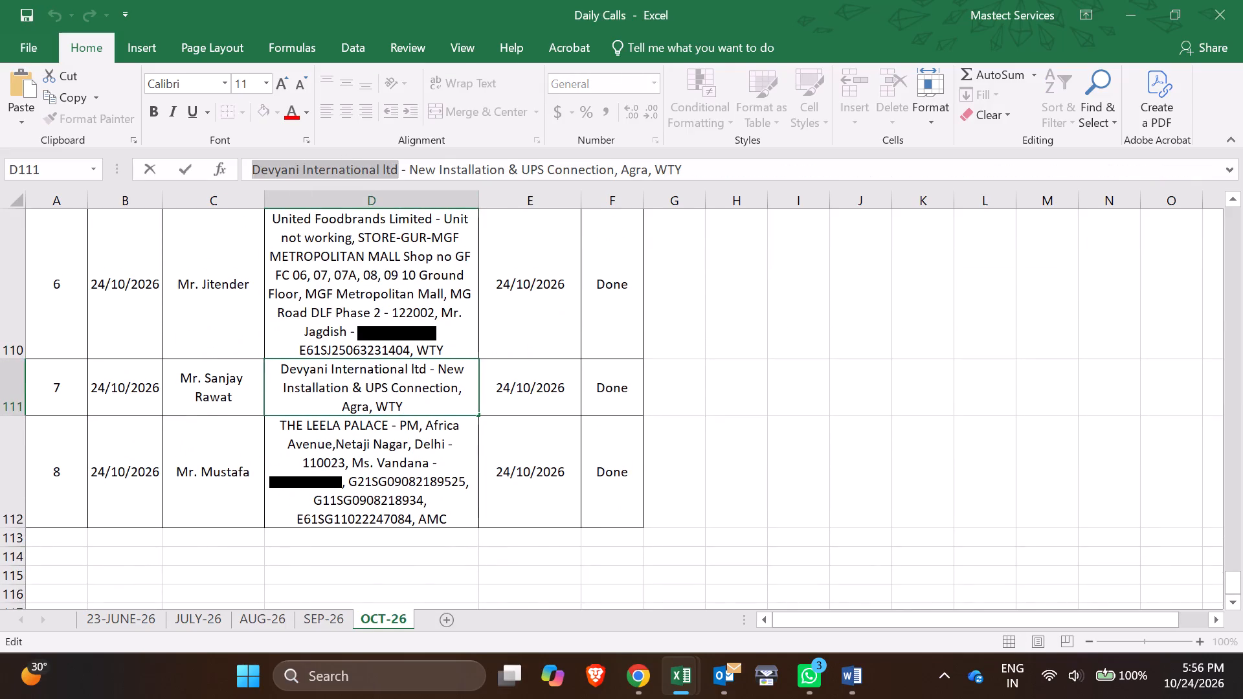
key(ctrl+c)
key(alt+Tab)
key(ctrl+v)
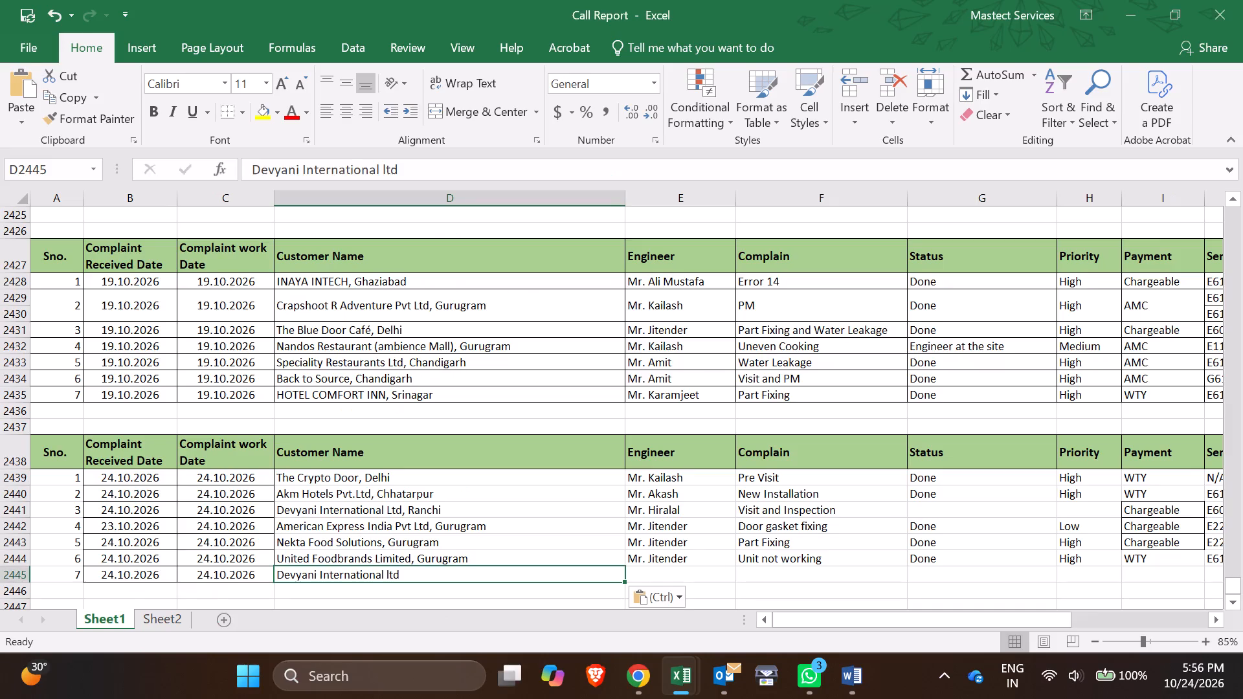
Append ", Agra" to the Devyani International ltd customer name in row 7 of the Call Report.
click(404, 166)
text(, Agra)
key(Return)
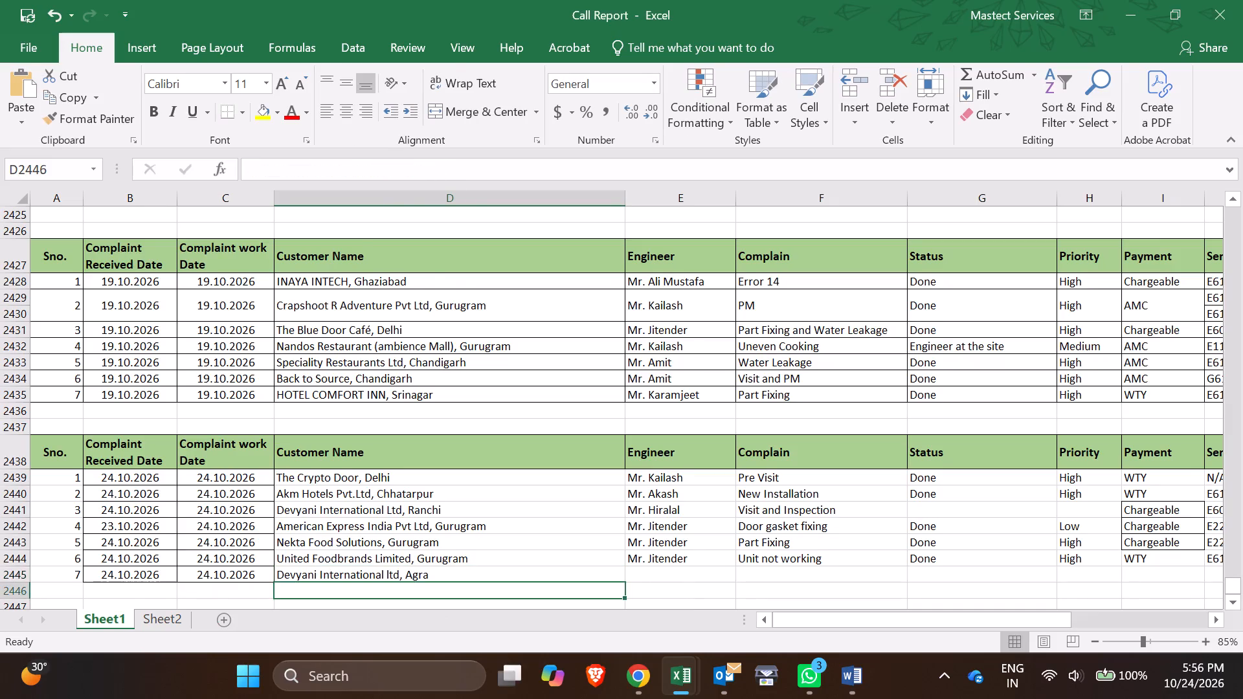
Check the engineer for entry 7 in Daily Calls, enter that name with Mr. as row 7's Engineer, and save the Call Report.
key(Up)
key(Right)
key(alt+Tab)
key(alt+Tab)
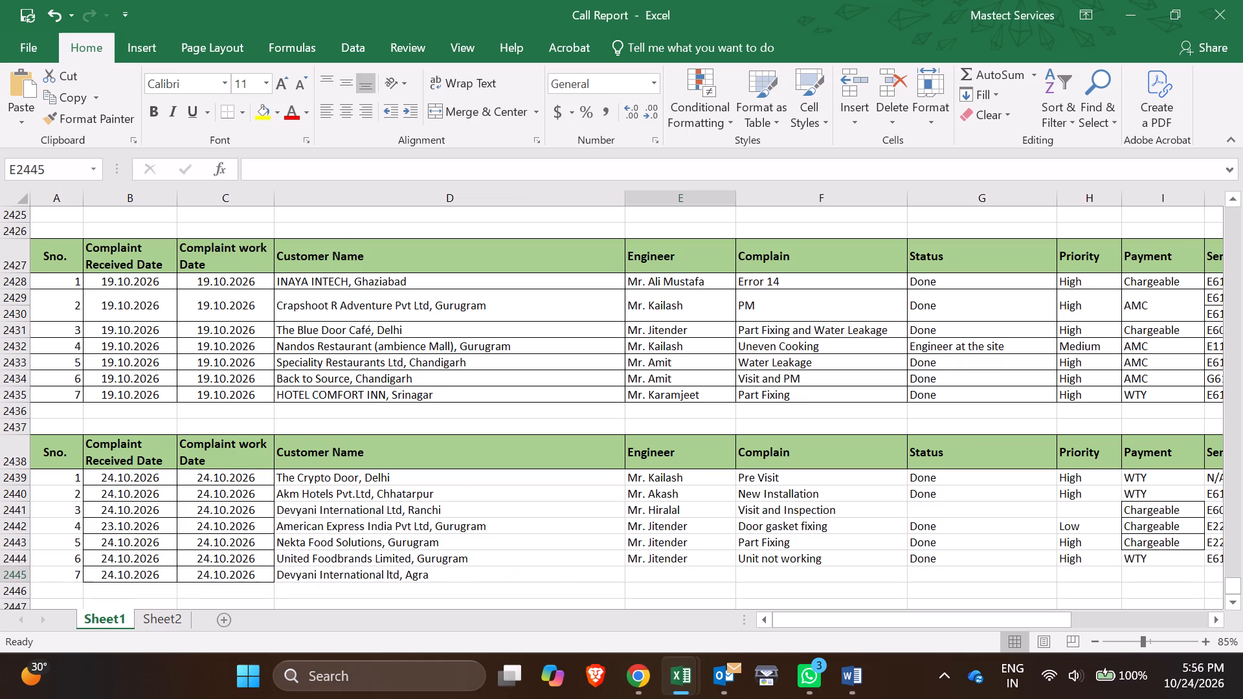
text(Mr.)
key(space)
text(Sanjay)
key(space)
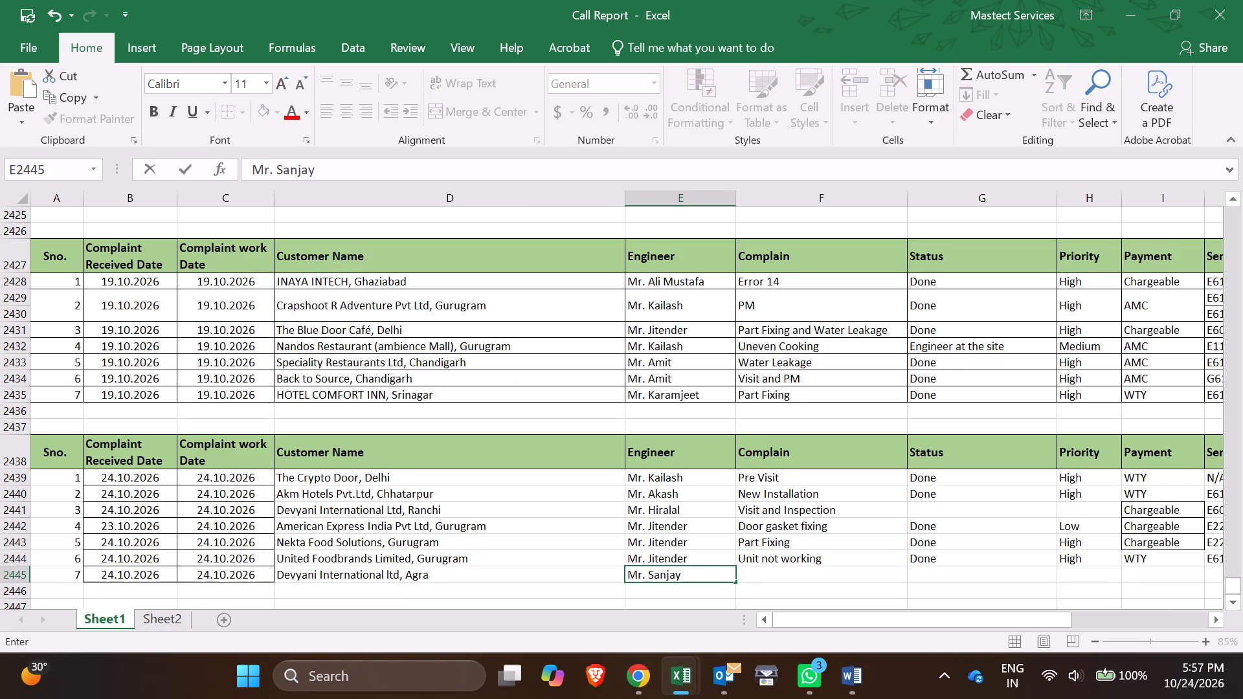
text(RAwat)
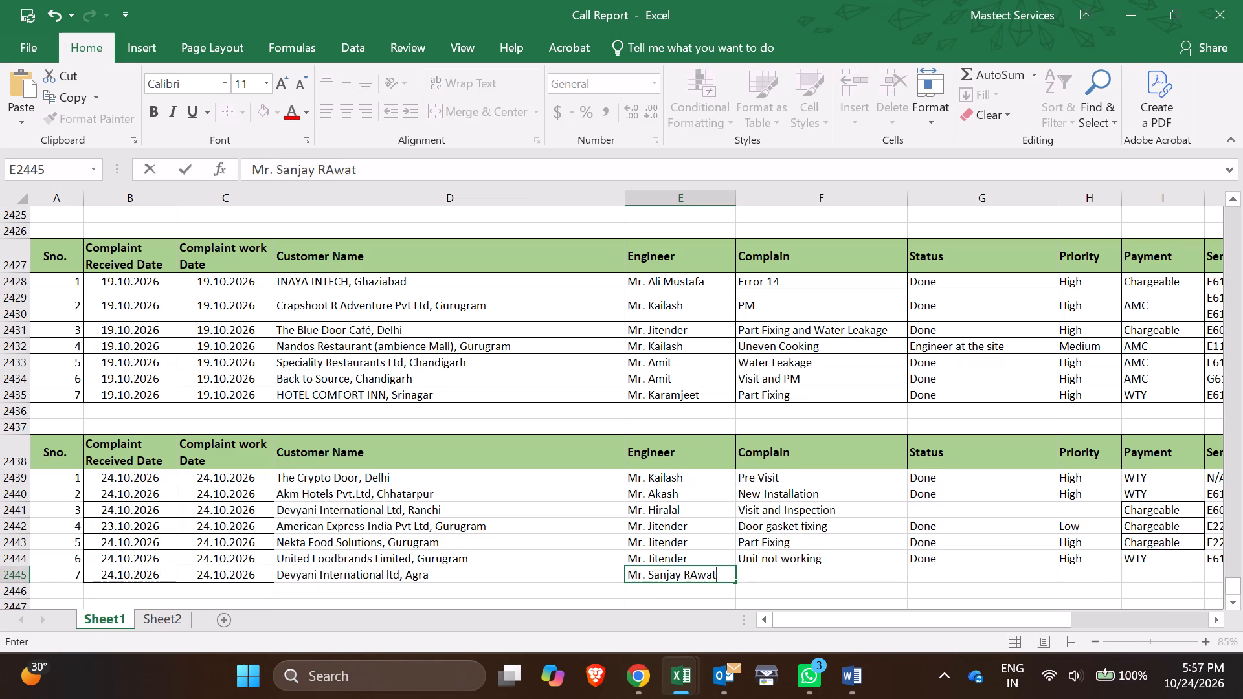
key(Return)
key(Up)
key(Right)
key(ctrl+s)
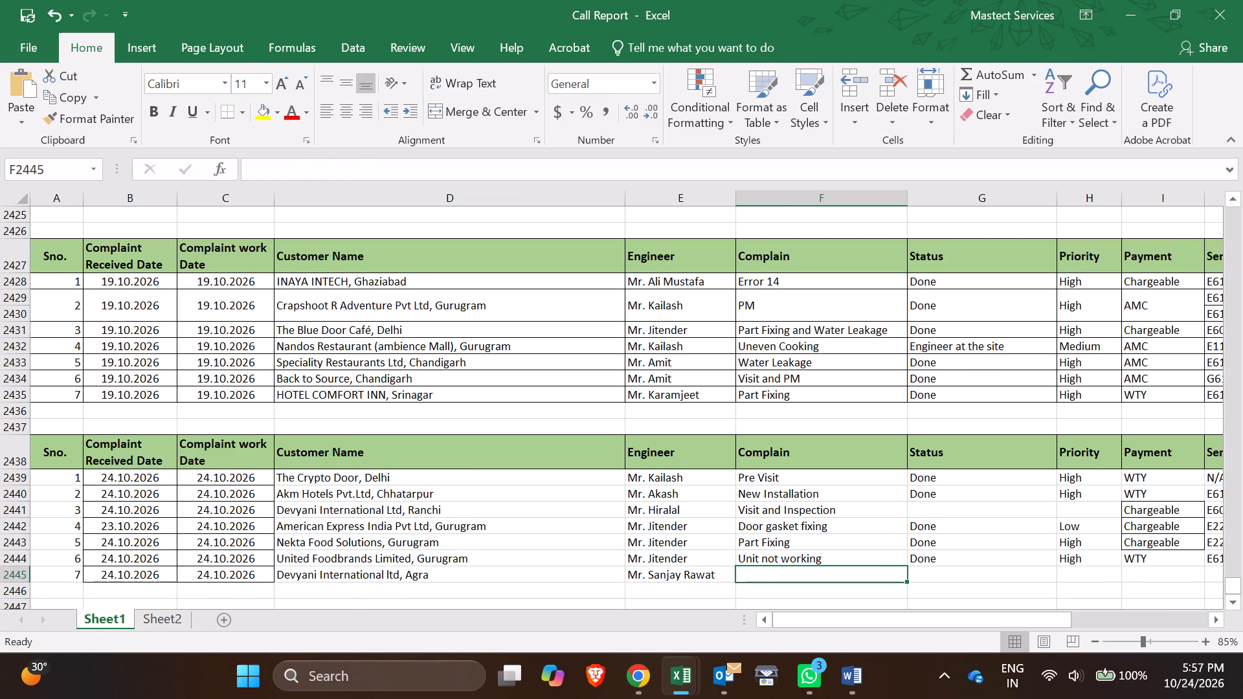
Transfer the complaint of entry 7 in Daily Calls into row 7's Complain in the Call Report, starting with "New Installation &".
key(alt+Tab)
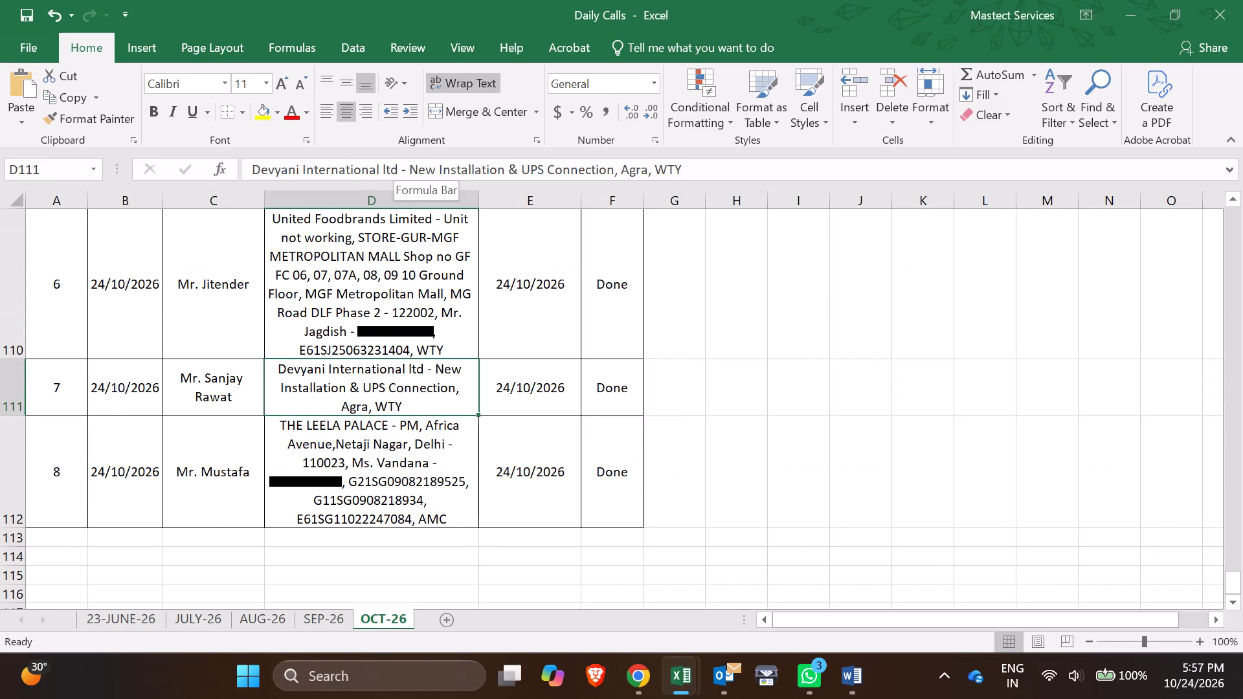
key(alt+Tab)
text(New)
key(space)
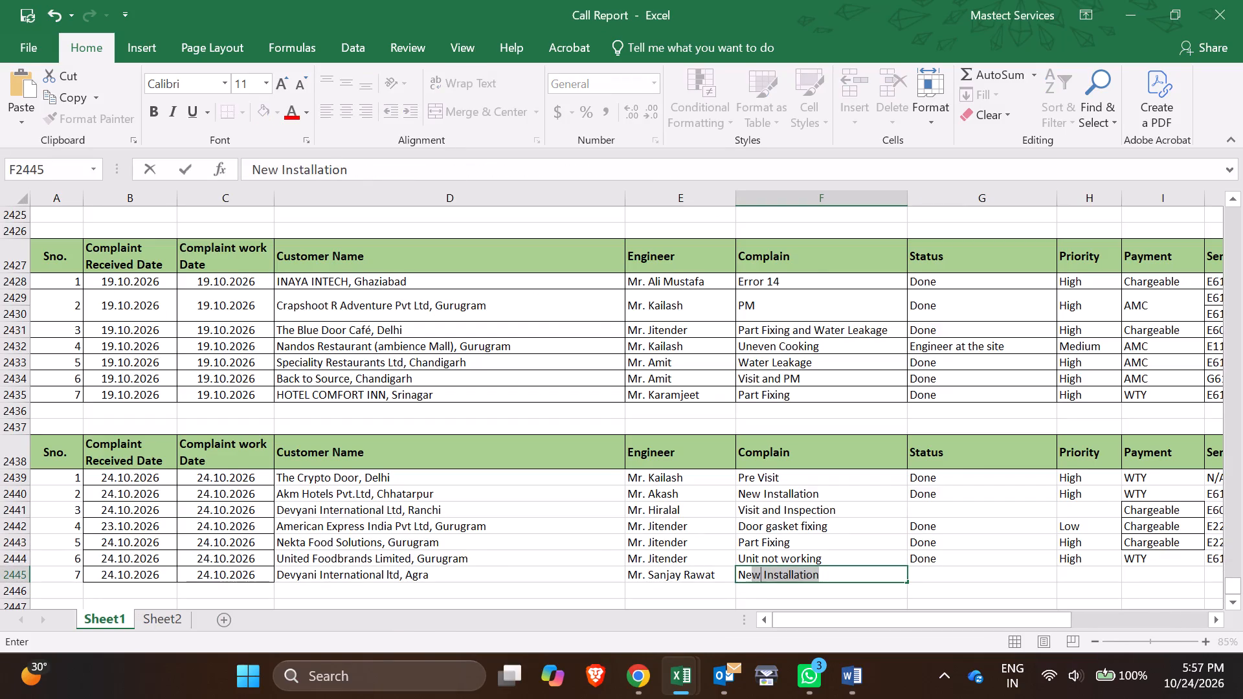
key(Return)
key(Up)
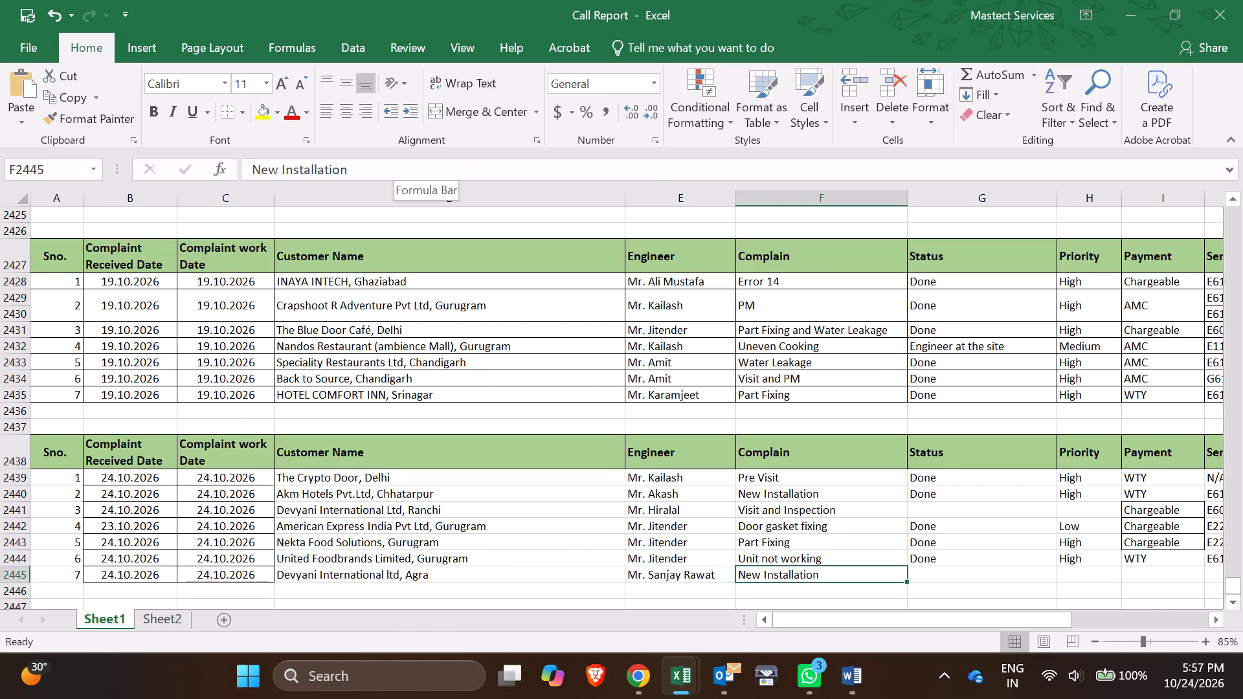
click(414, 169)
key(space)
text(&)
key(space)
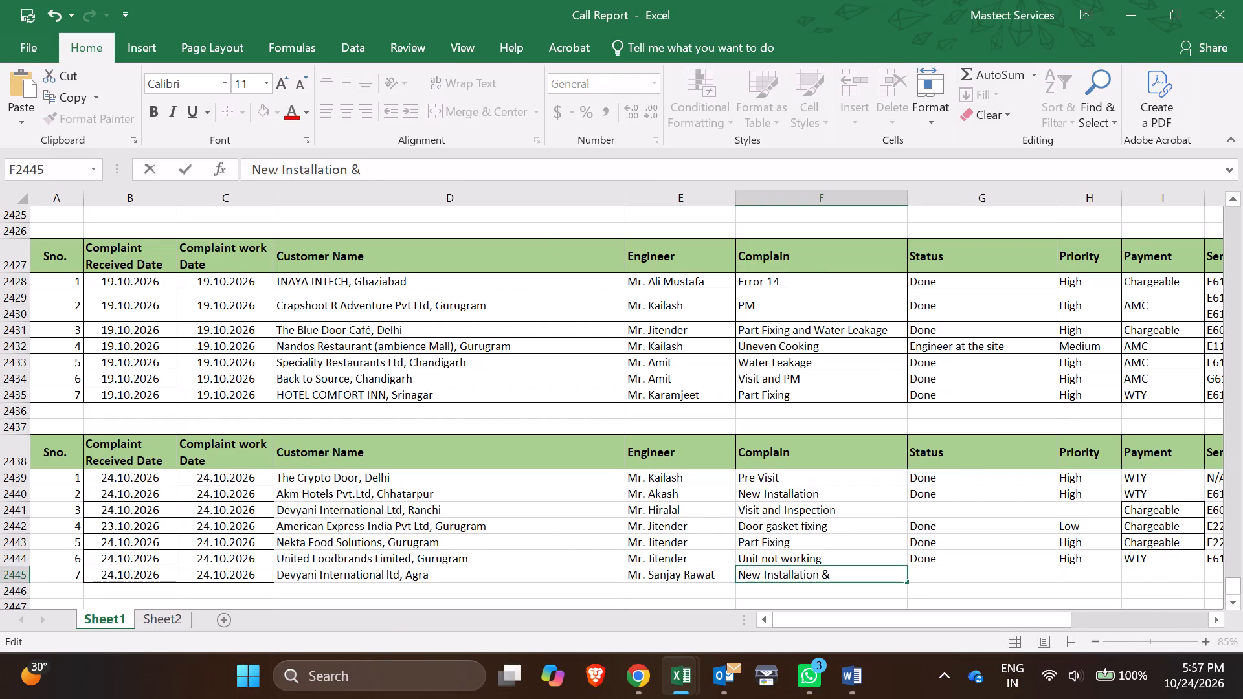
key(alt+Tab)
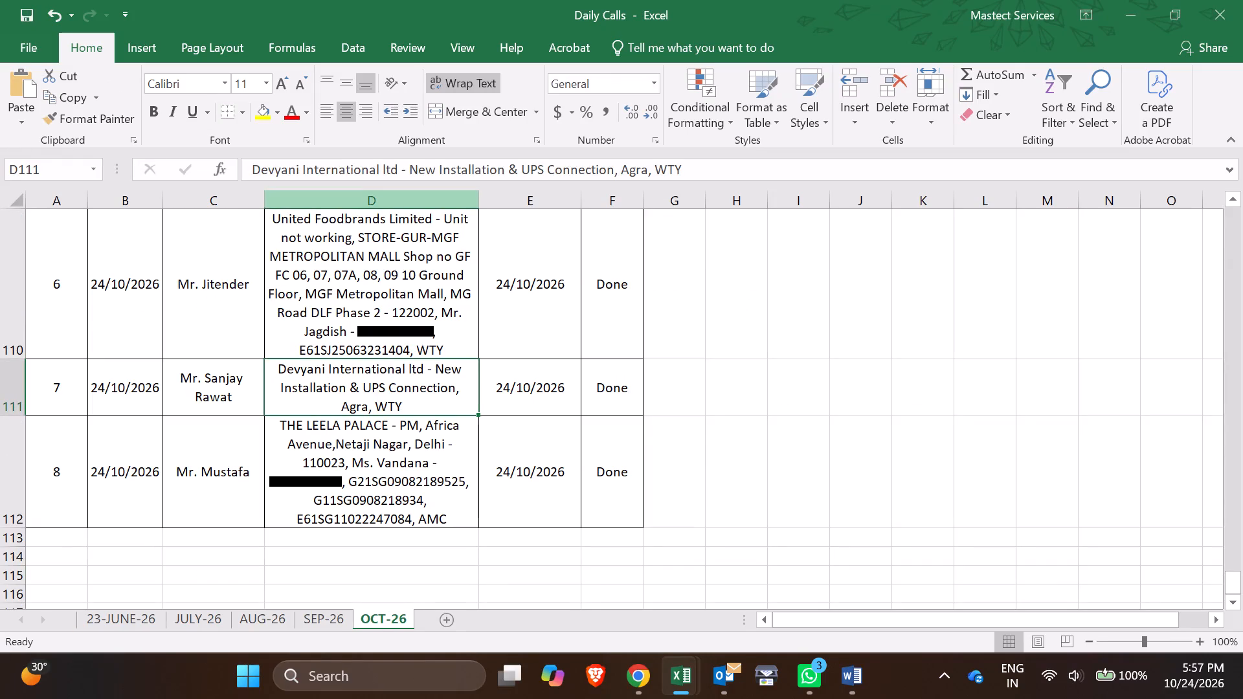
Complete row 7's Complain text in the Call Report as "New Installation & UPS Connection" and save.
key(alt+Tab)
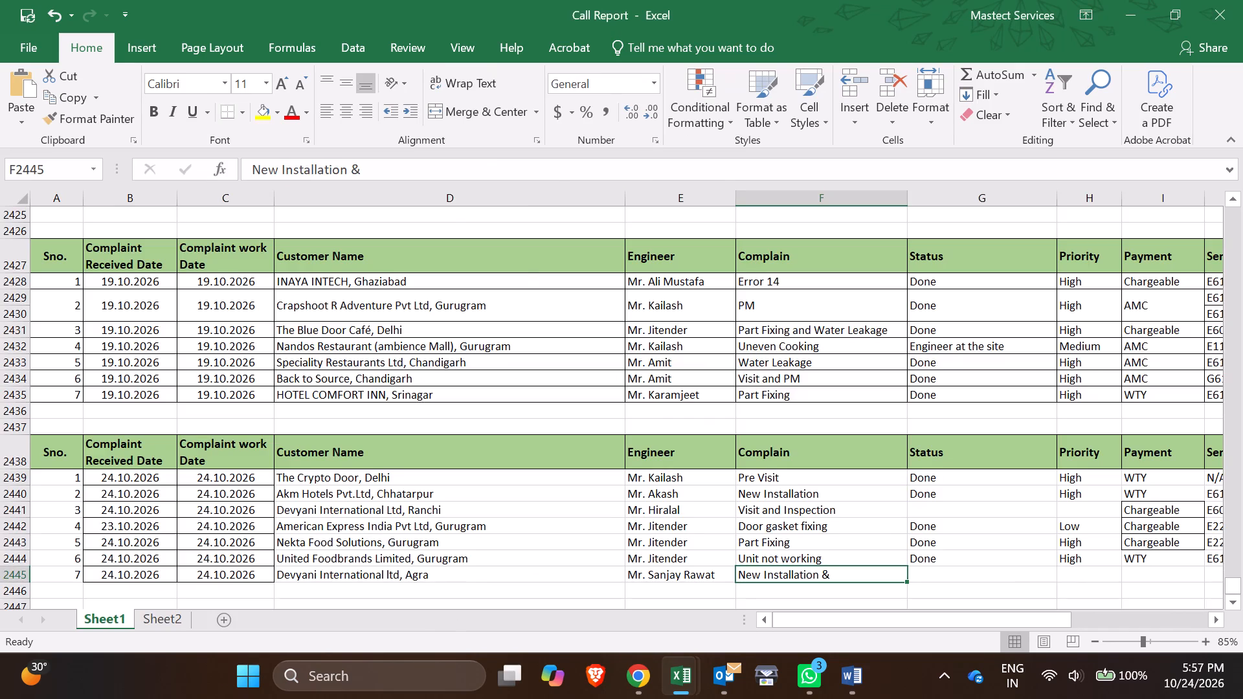
click(506, 167)
text(UPS)
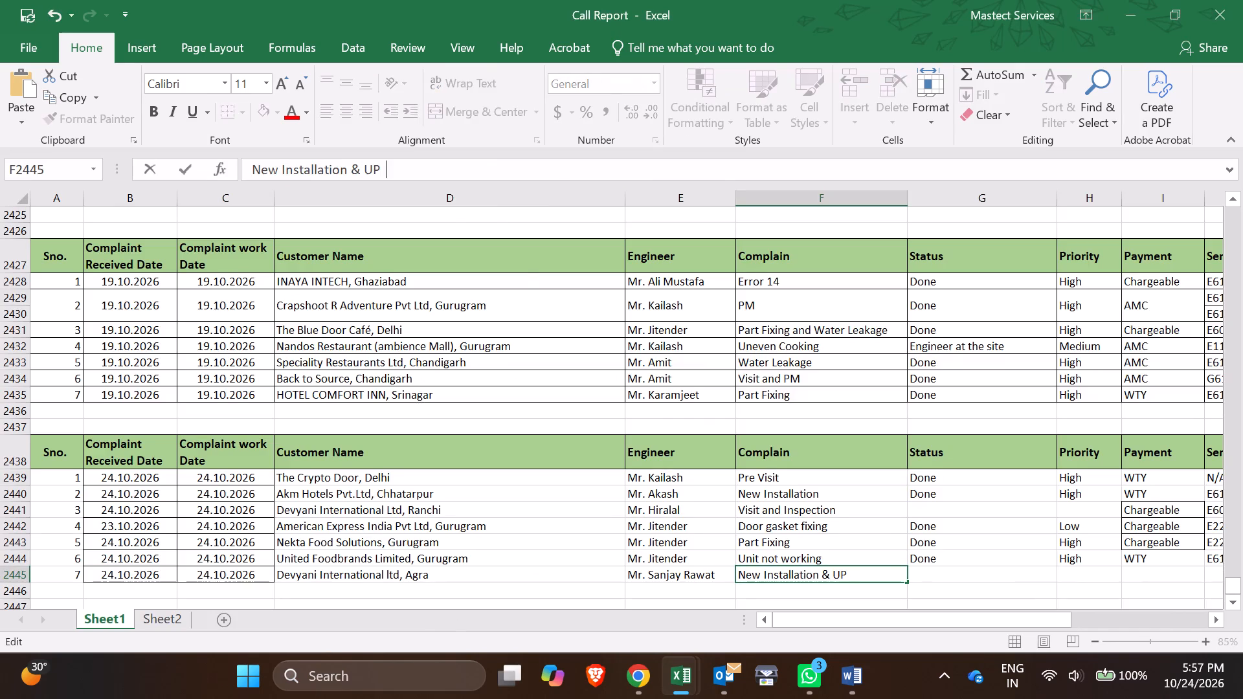
key(space)
text(CO)
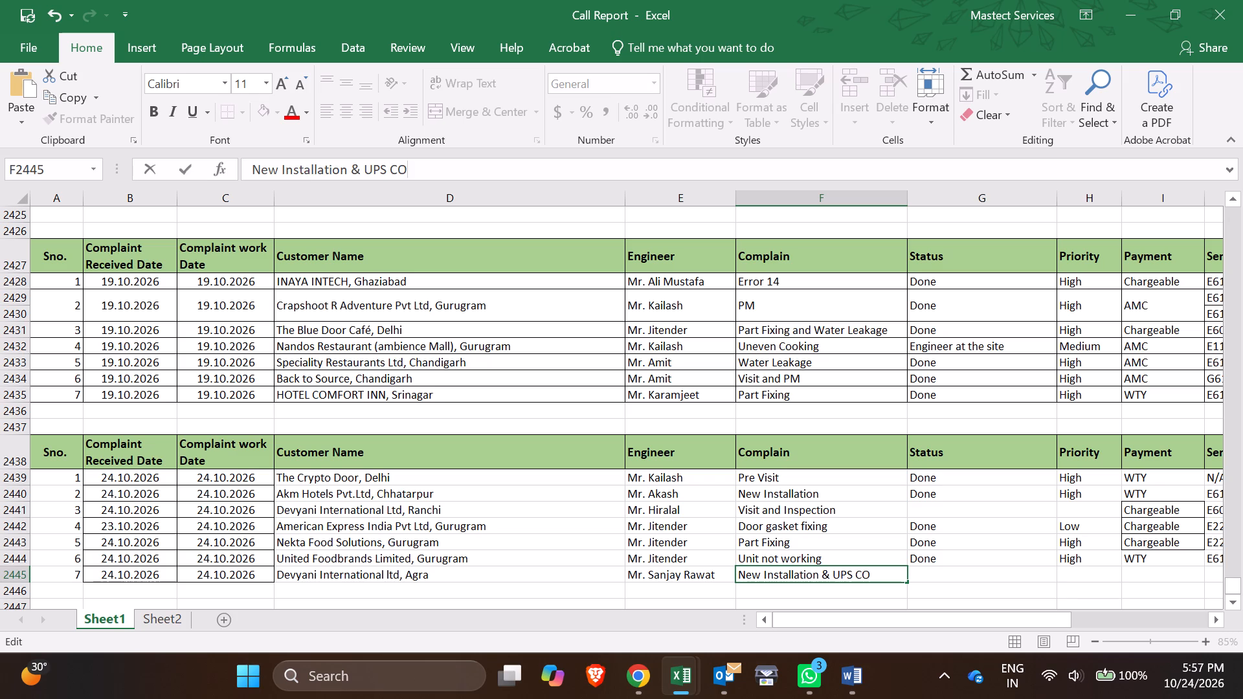
key(BackSpace)
text(onnection)
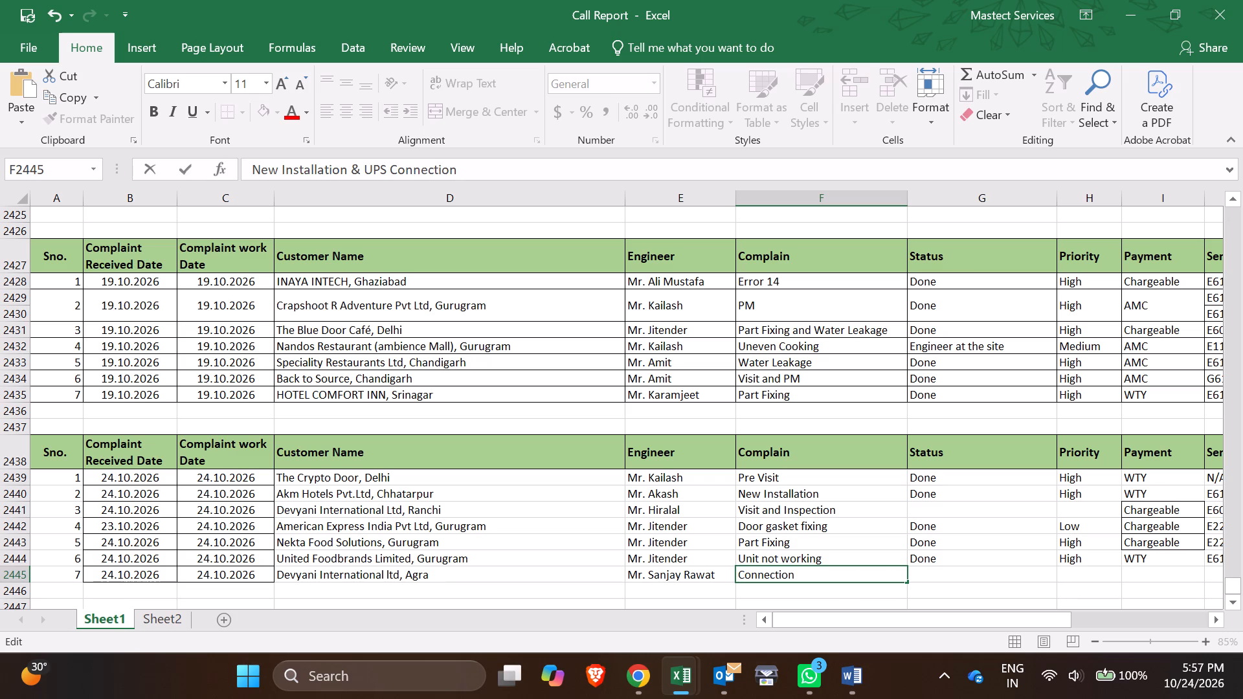
key(Return)
key(Up)
key(ctrl+s)
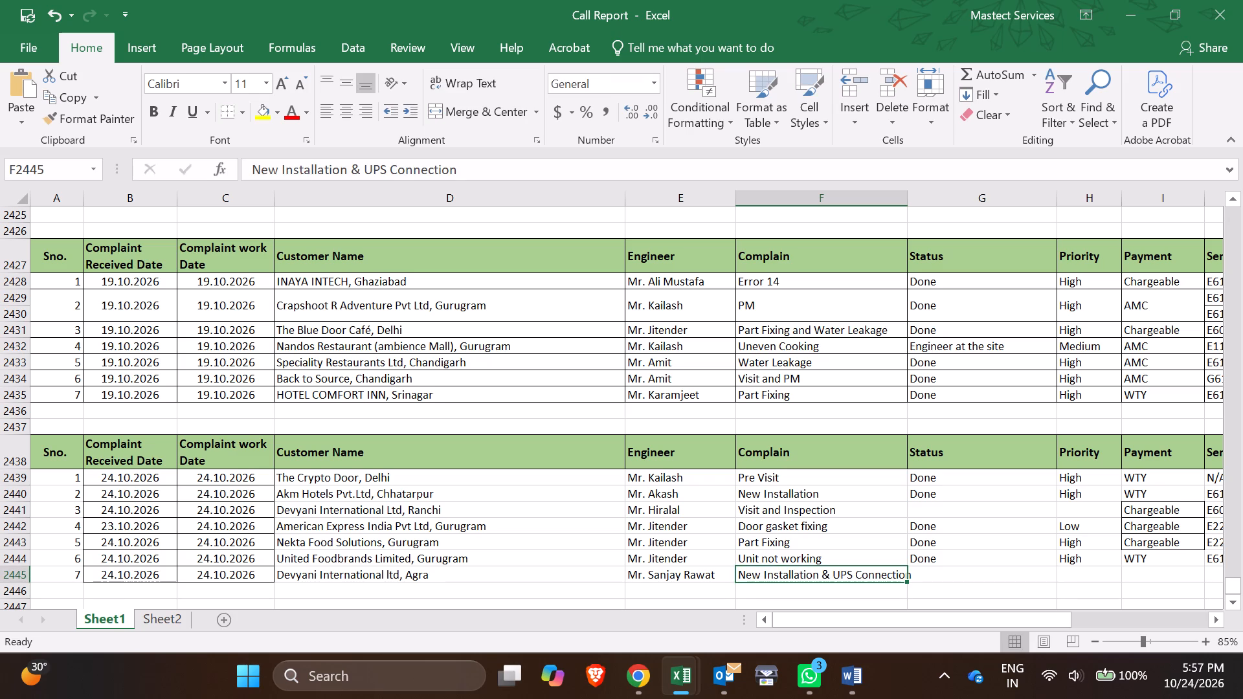
Widen the Complain column slightly so row 7's full complaint text fits, and save the Call Report.
double_click(909, 196)
key(ctrl+z)
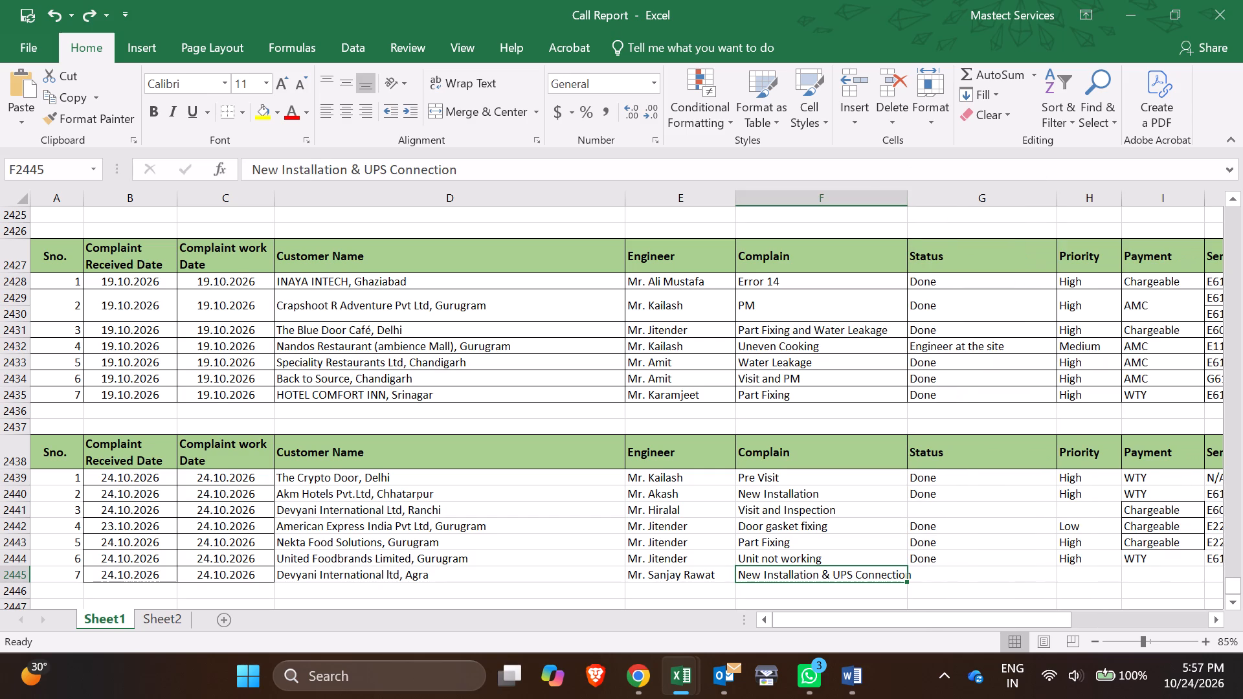
drag(909, 196, 912, 196)
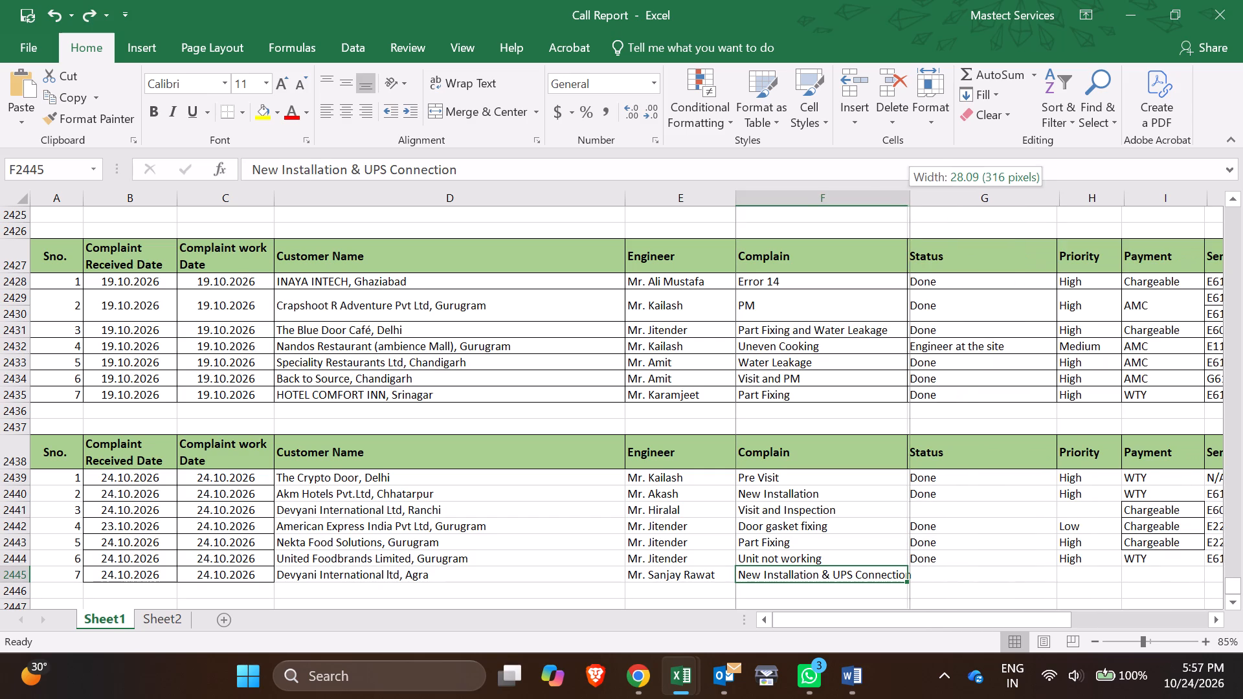
drag(912, 196, 915, 196)
key(ctrl+s)
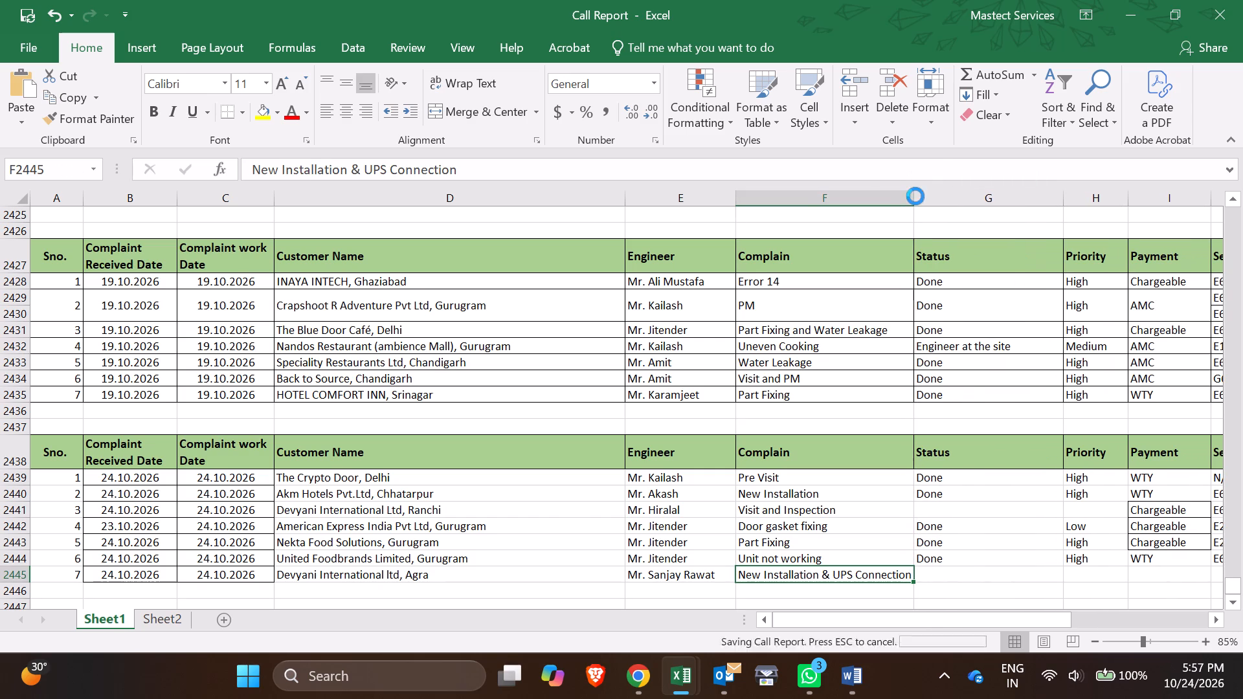
Check the status of the Devyani International entry in Daily Calls and fill row 7's Status with Done from the row above.
key(Right)
key(alt+Tab)
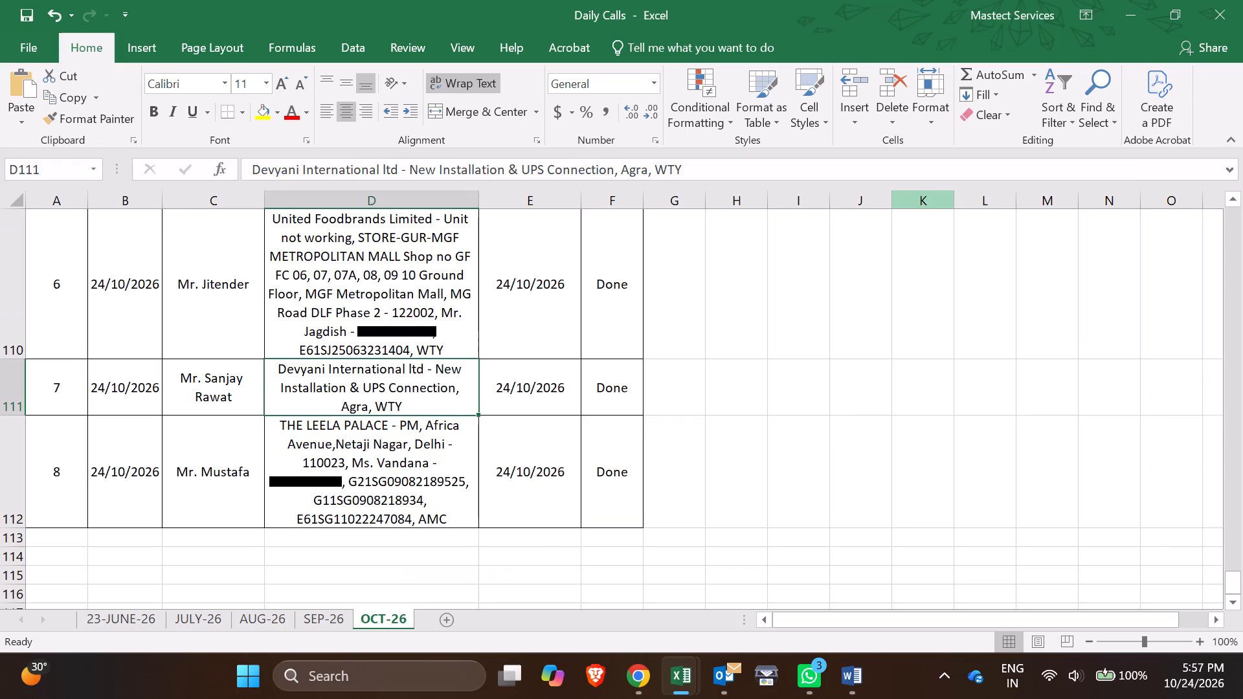
key(alt+Tab)
key(ctrl+d)
Fill row 7's Priority in the Call Report with High from the row above and save.
key(Right)
key(alt+Tab)
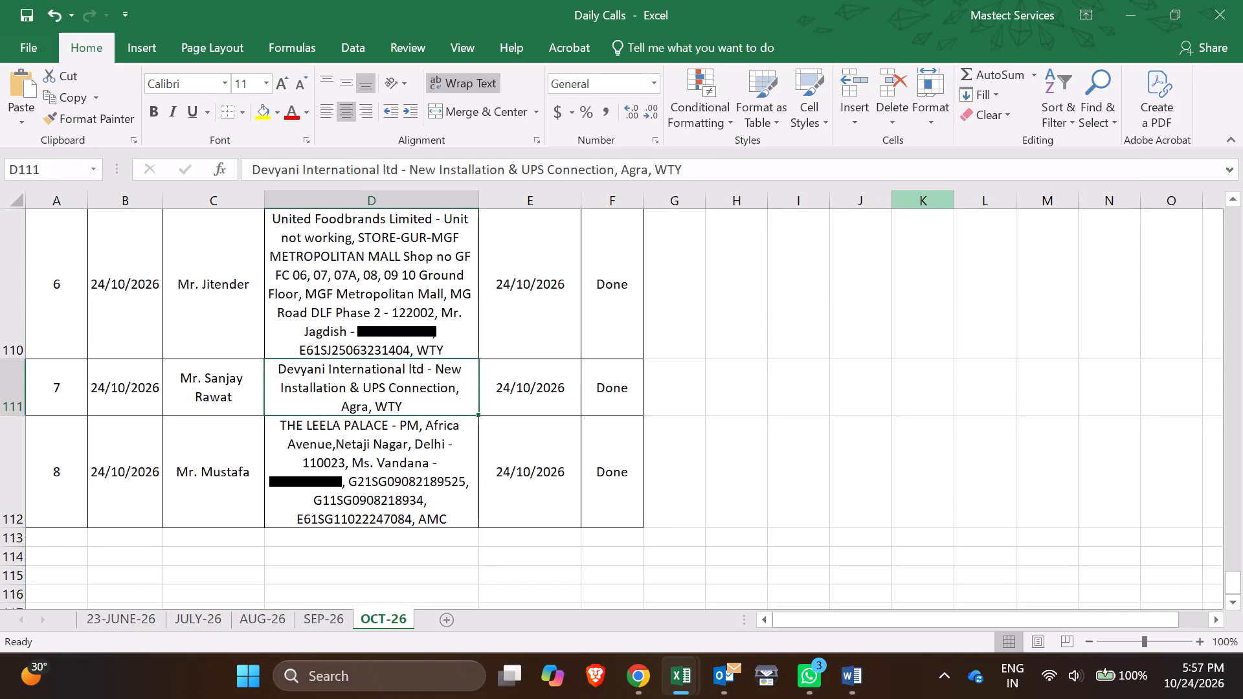
key(alt+Tab)
key(ctrl+d)
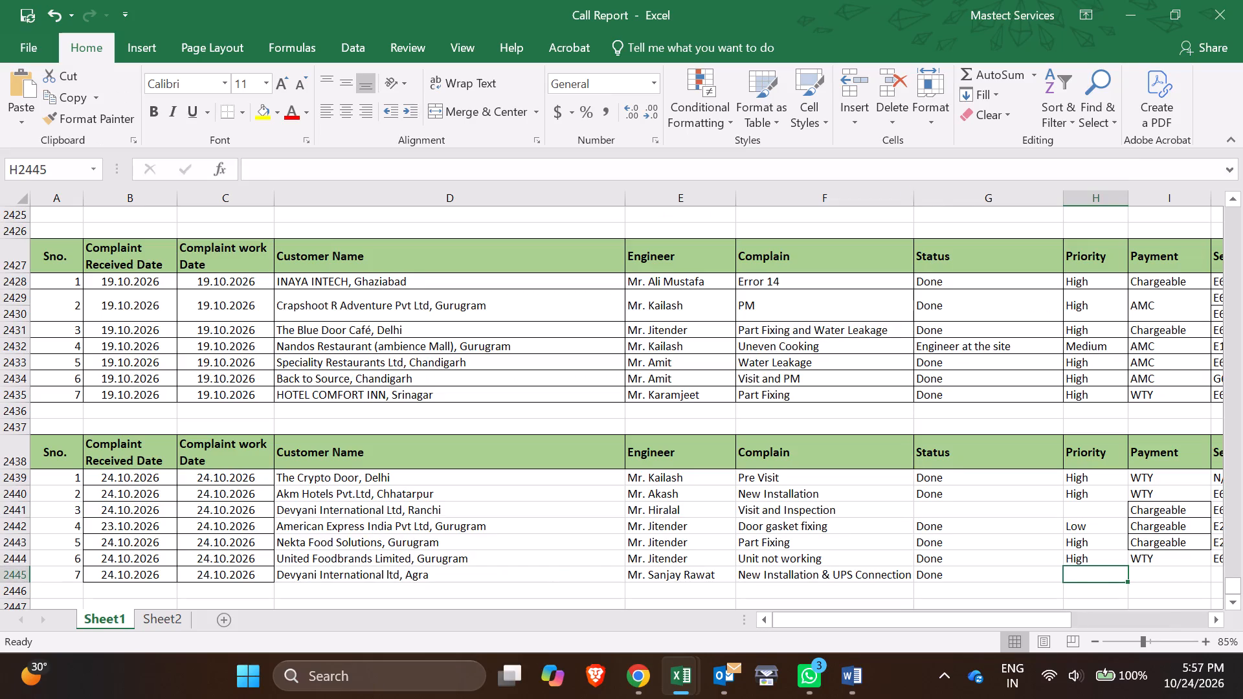
key(Right)
key(ctrl+s)
Check the payment type in the Devyani International entry of Daily Calls and fill row 7's Payment with WTY from the row above.
key(alt+Tab)
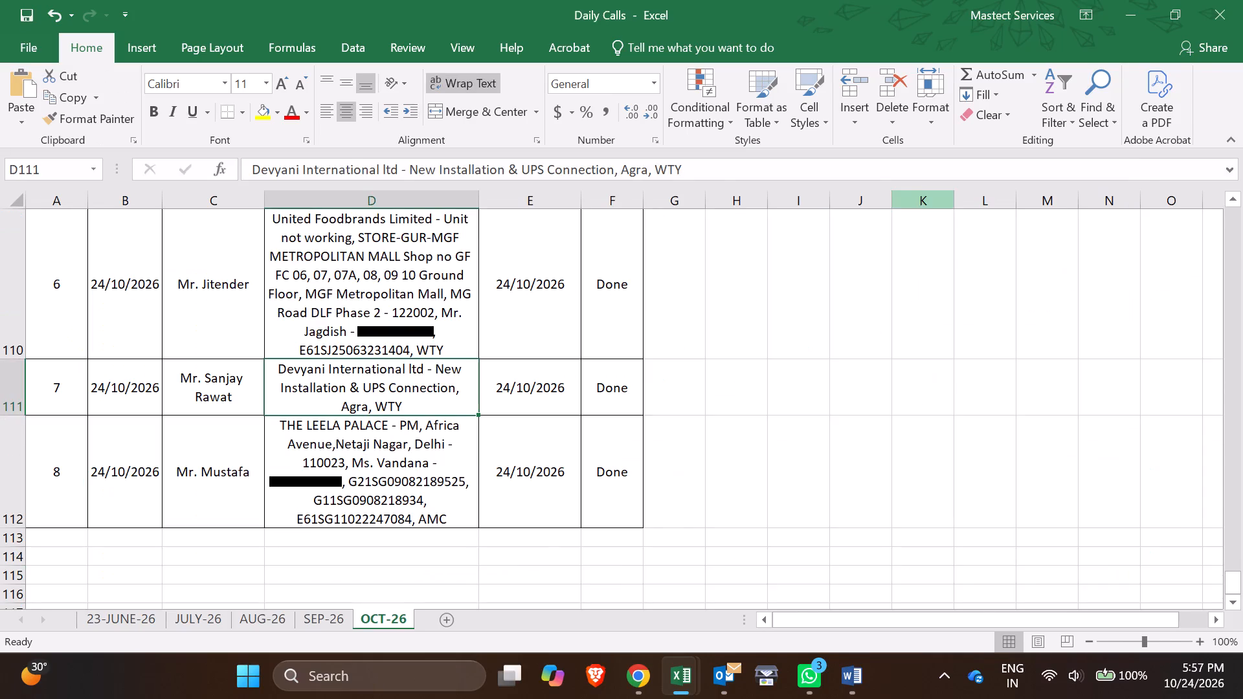
key(alt+Tab)
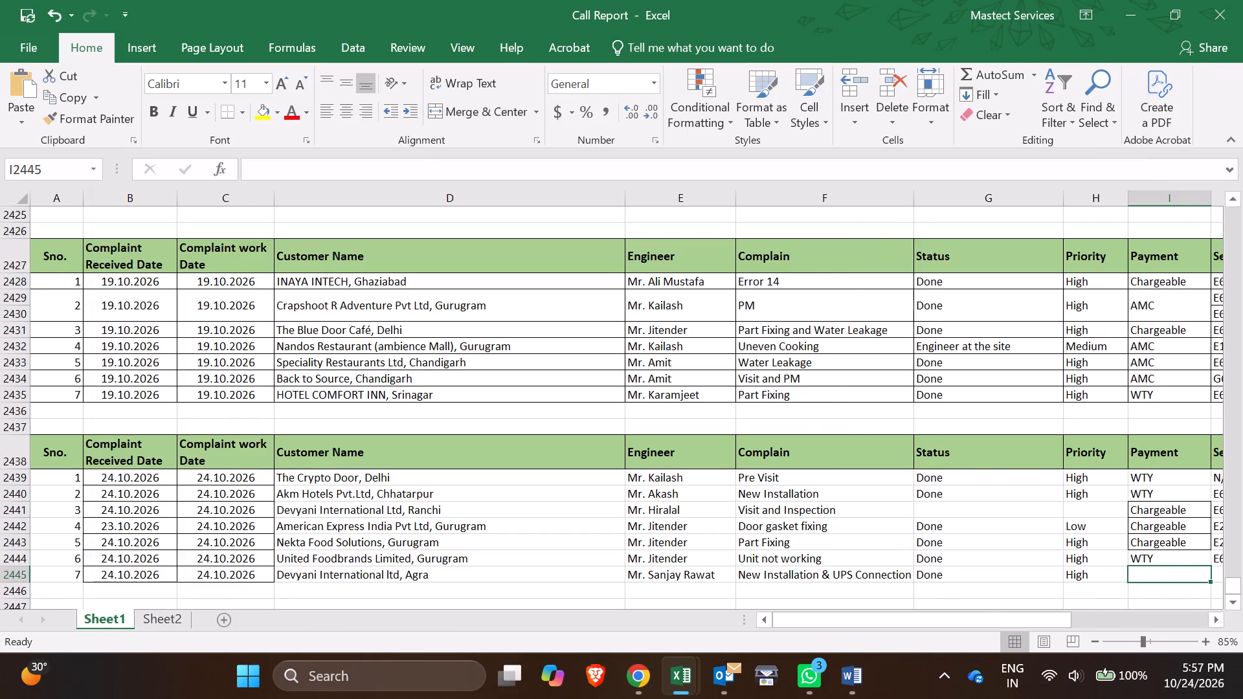
key(alt+Tab)
key(alt+Tab)
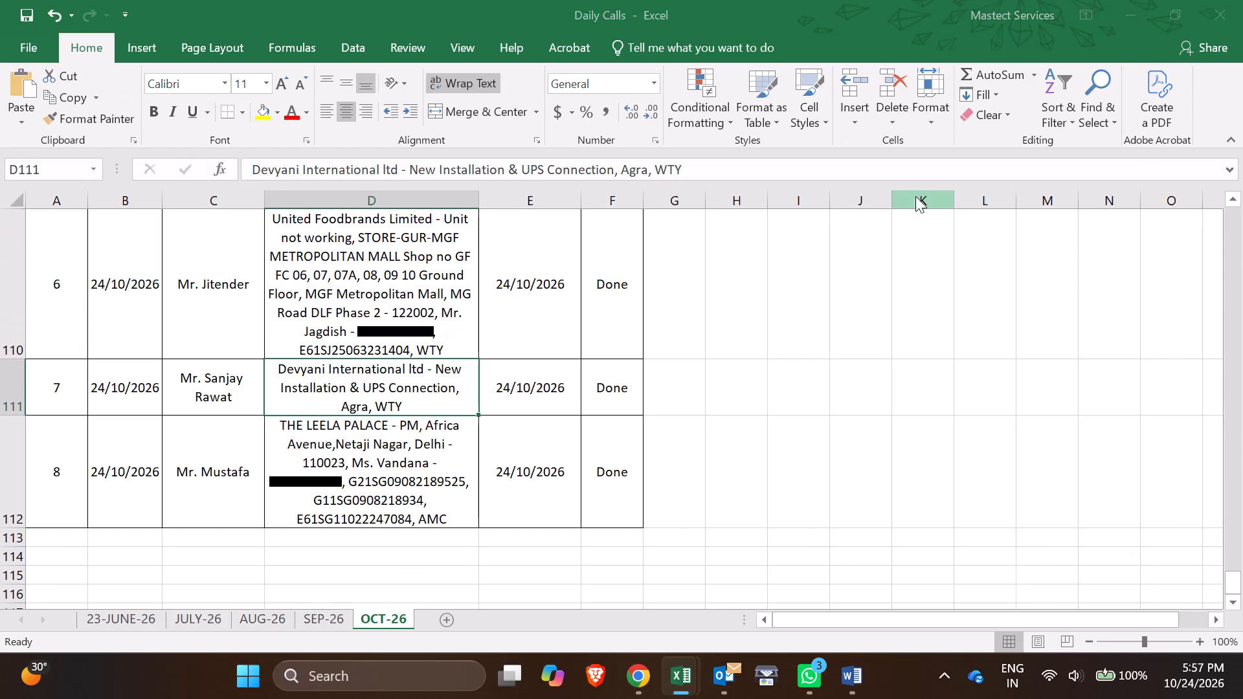
key(alt+Tab)
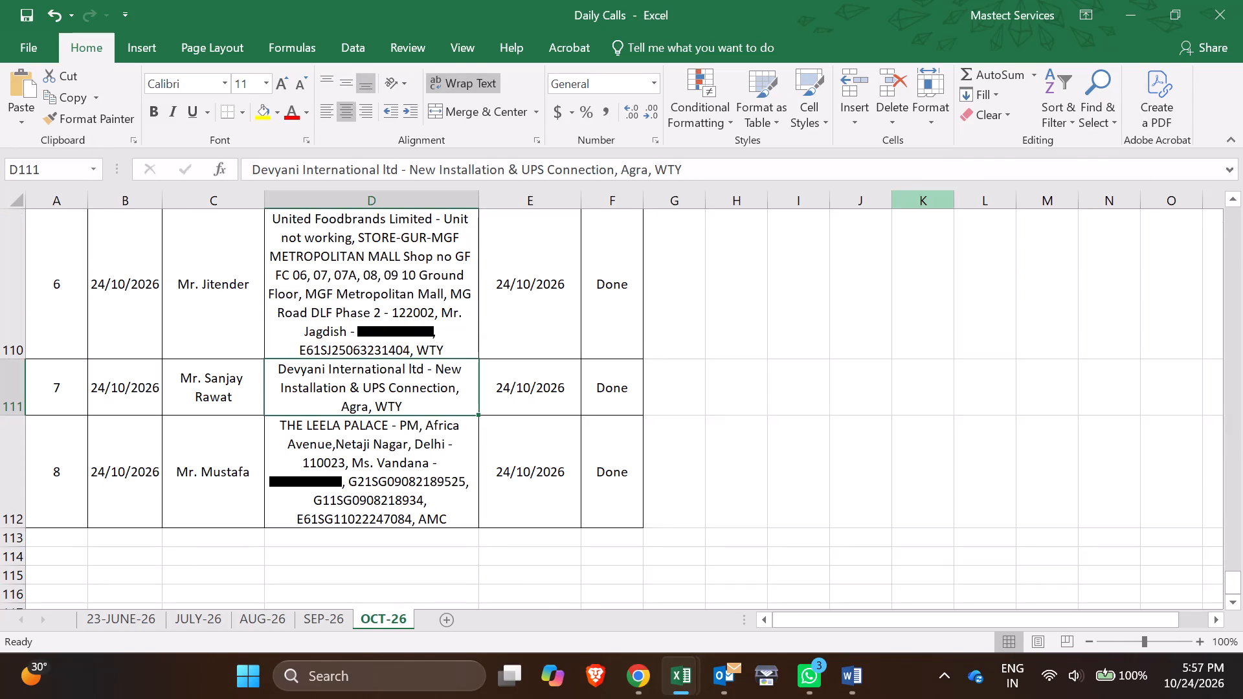
key(alt+Tab)
key(ctrl+d)
Set row 7's Complaint Received Date to 23.10.2026 and save the Call Report.
key(Left)
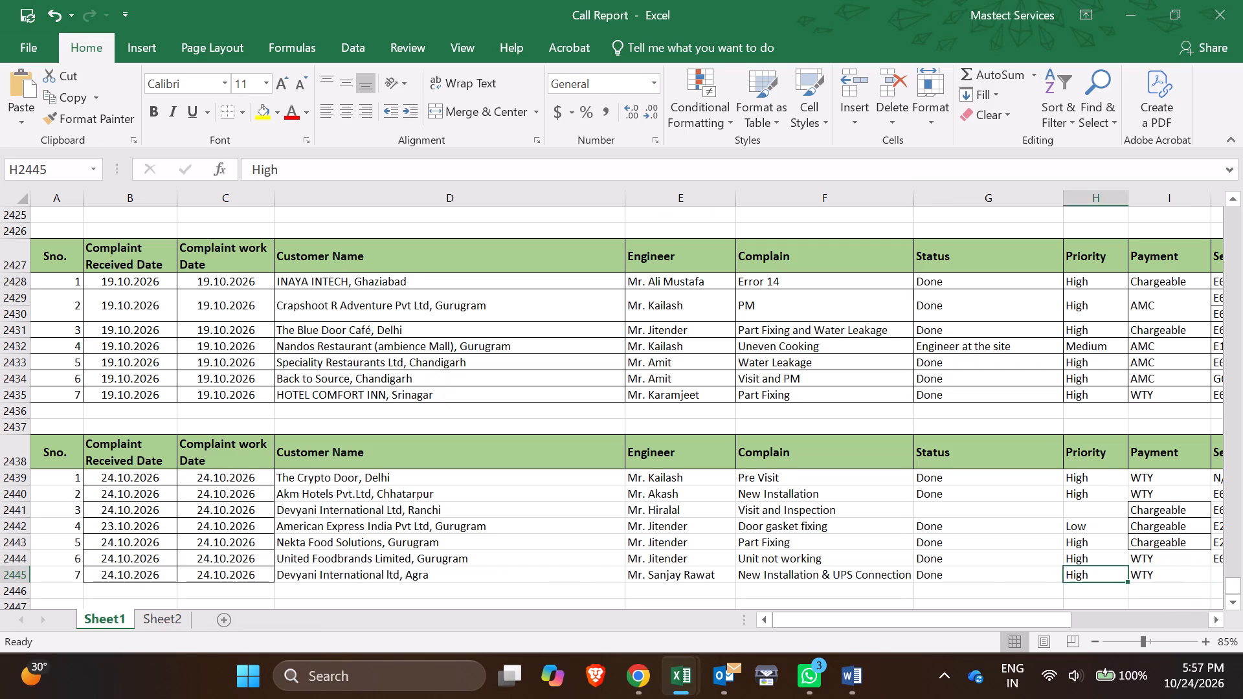
key(Left)
key(Left)
key(Left)
key(Left)
key(Left)
key(Left)
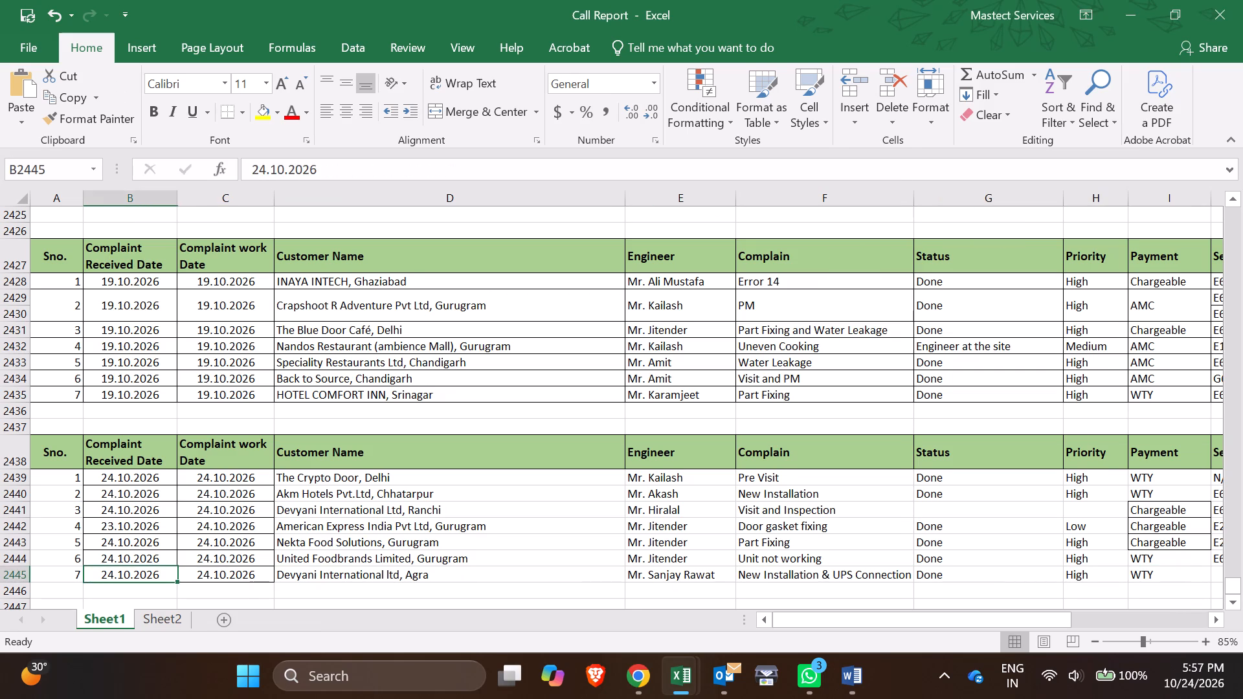
click(264, 165)
key(BackSpace)
key(3)
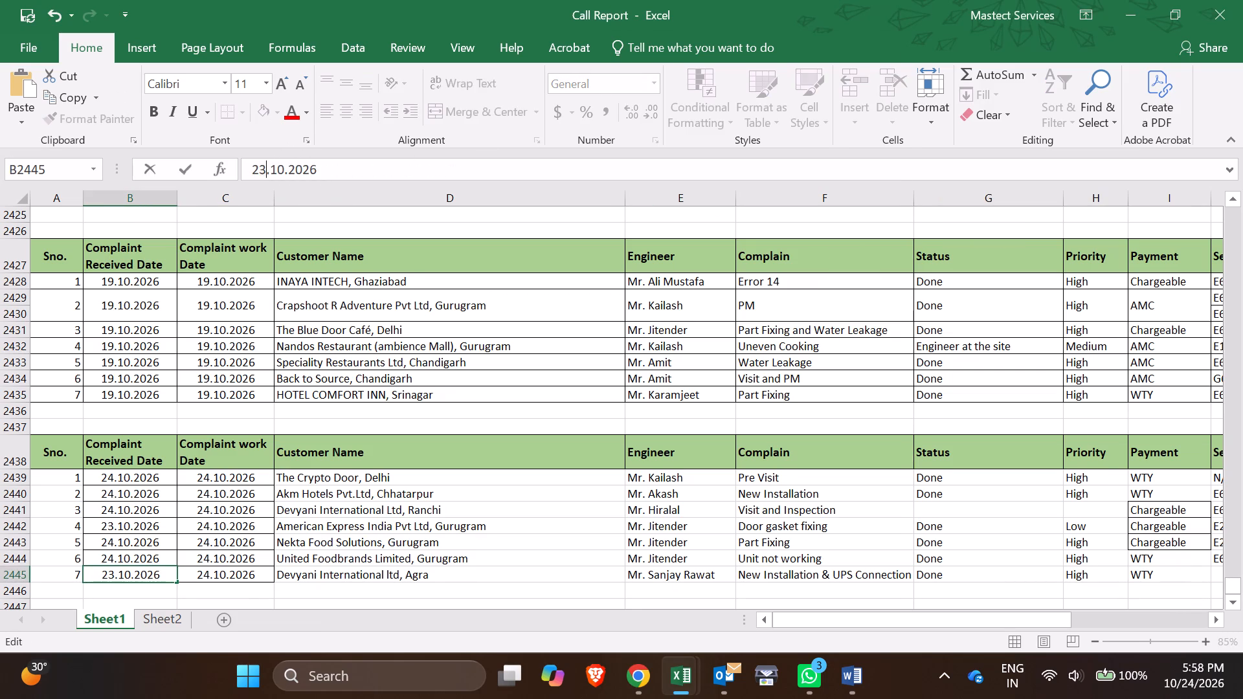
key(Return)
key(ctrl+s)
key(ctrl+s)
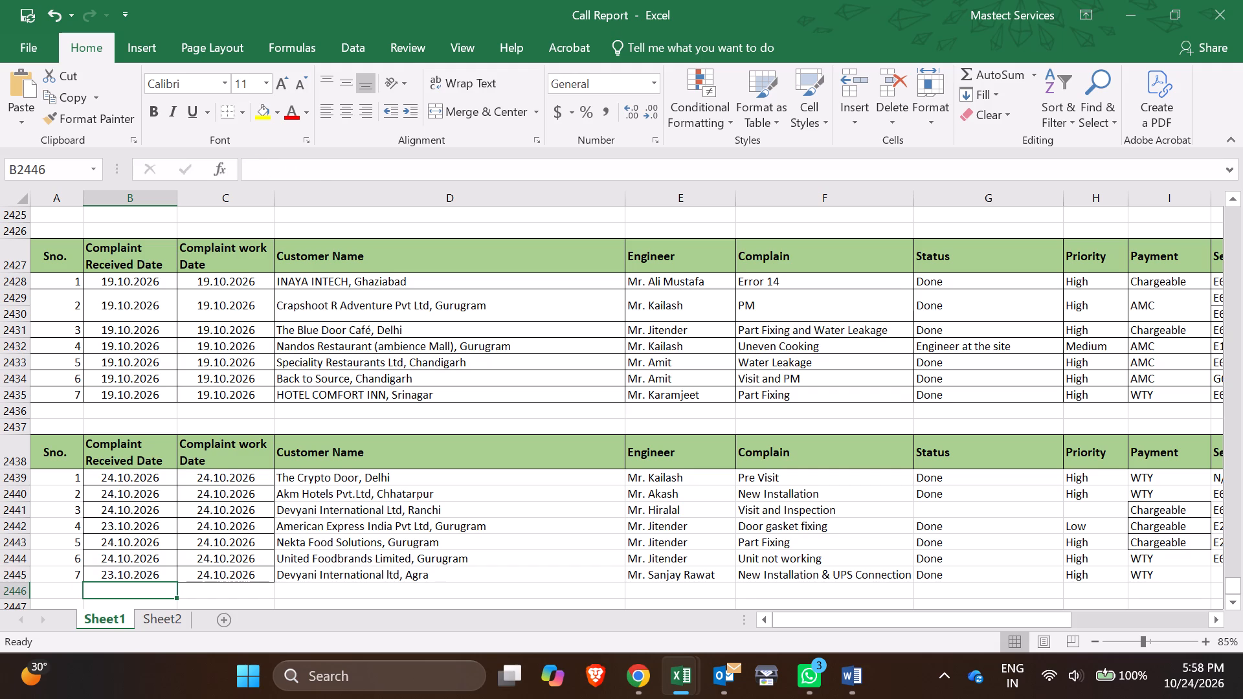
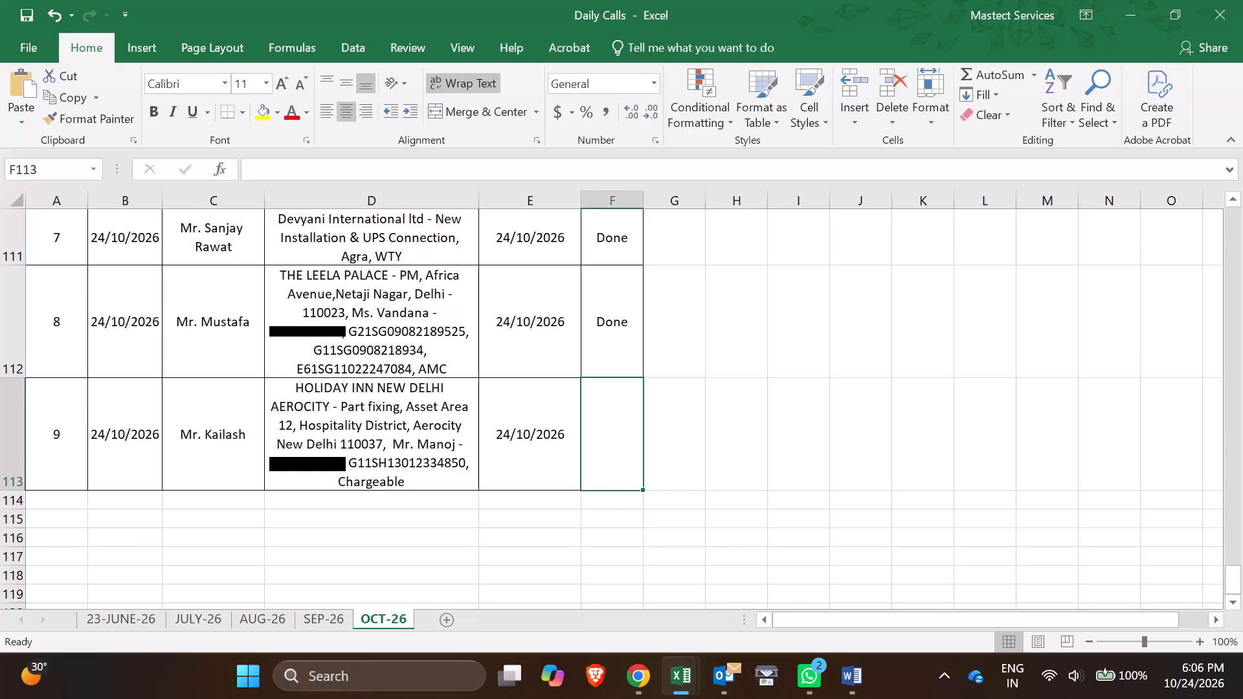
click(432, 430)
key(ctrl+s)
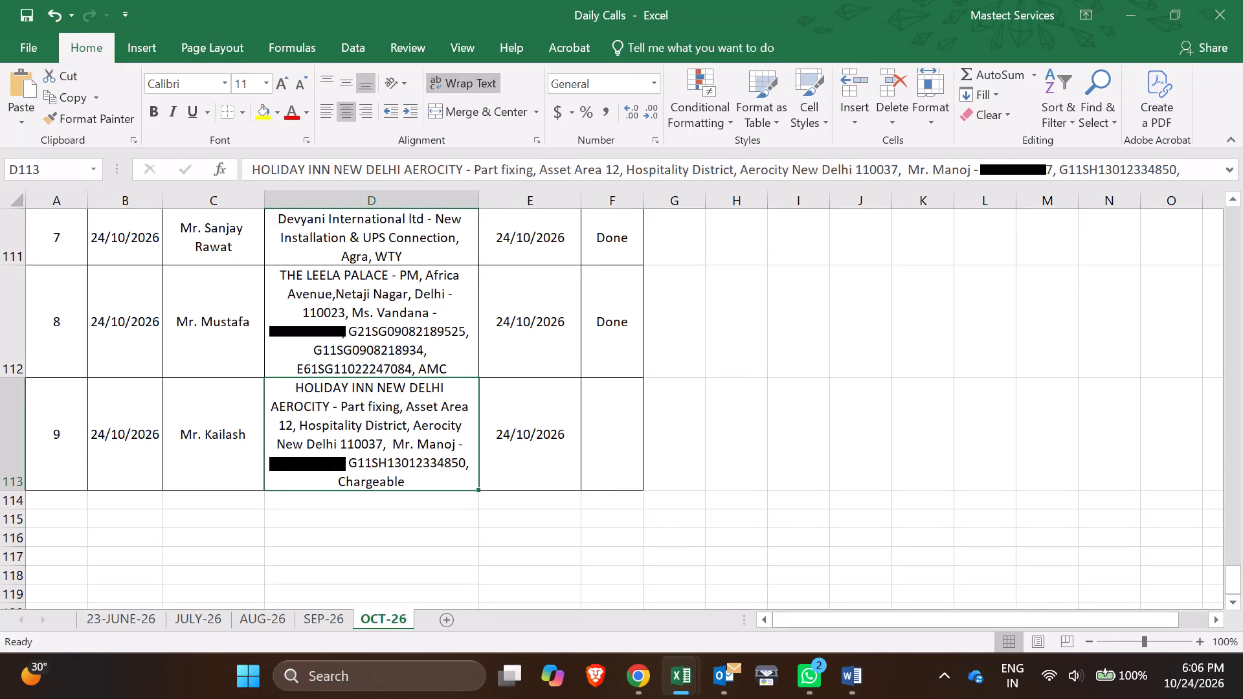
key(Up)
key(Up)
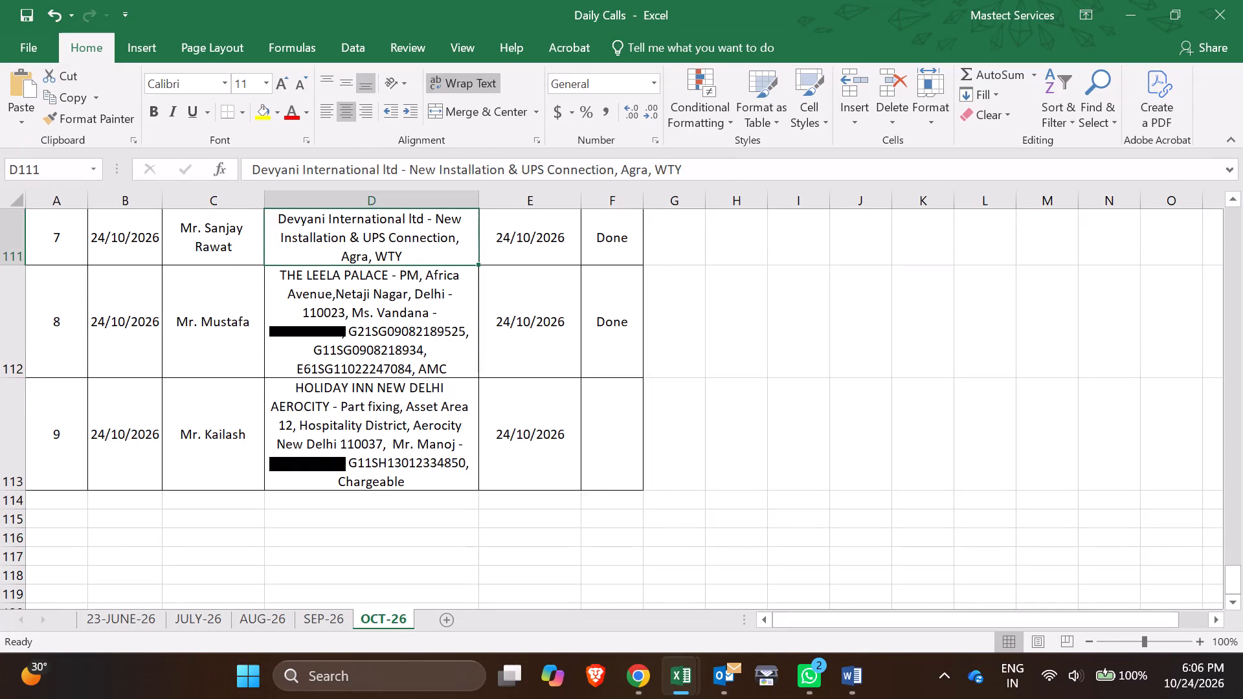
click(706, 172)
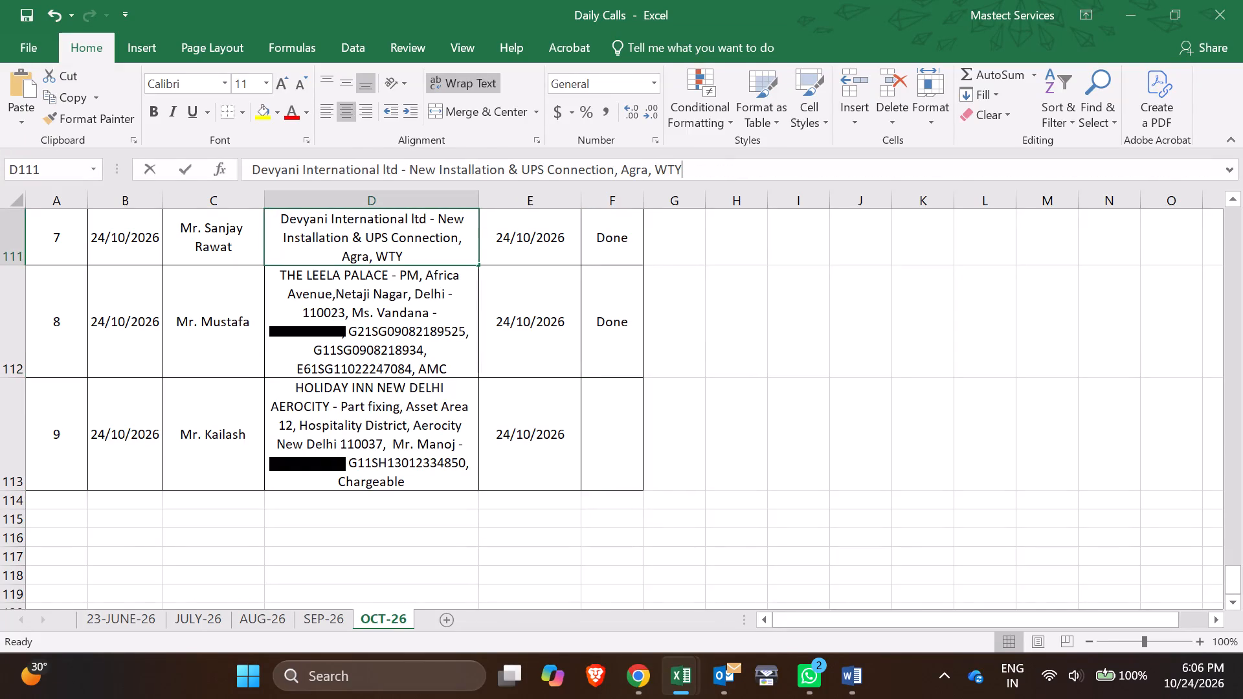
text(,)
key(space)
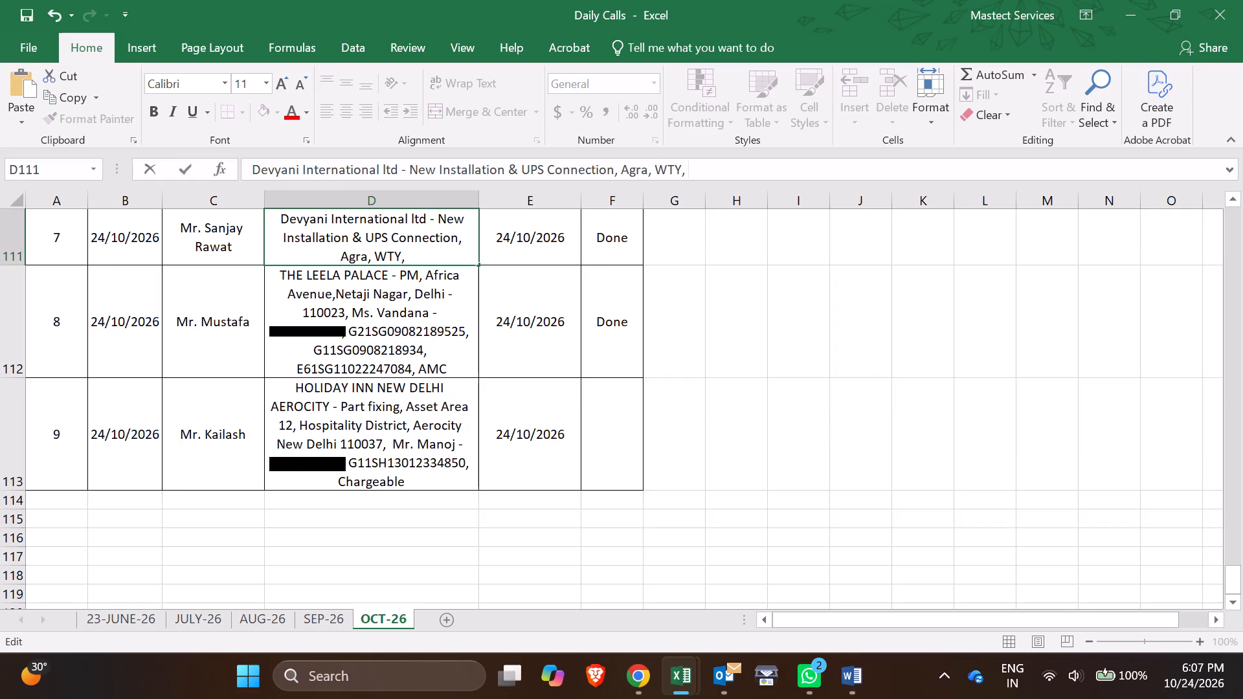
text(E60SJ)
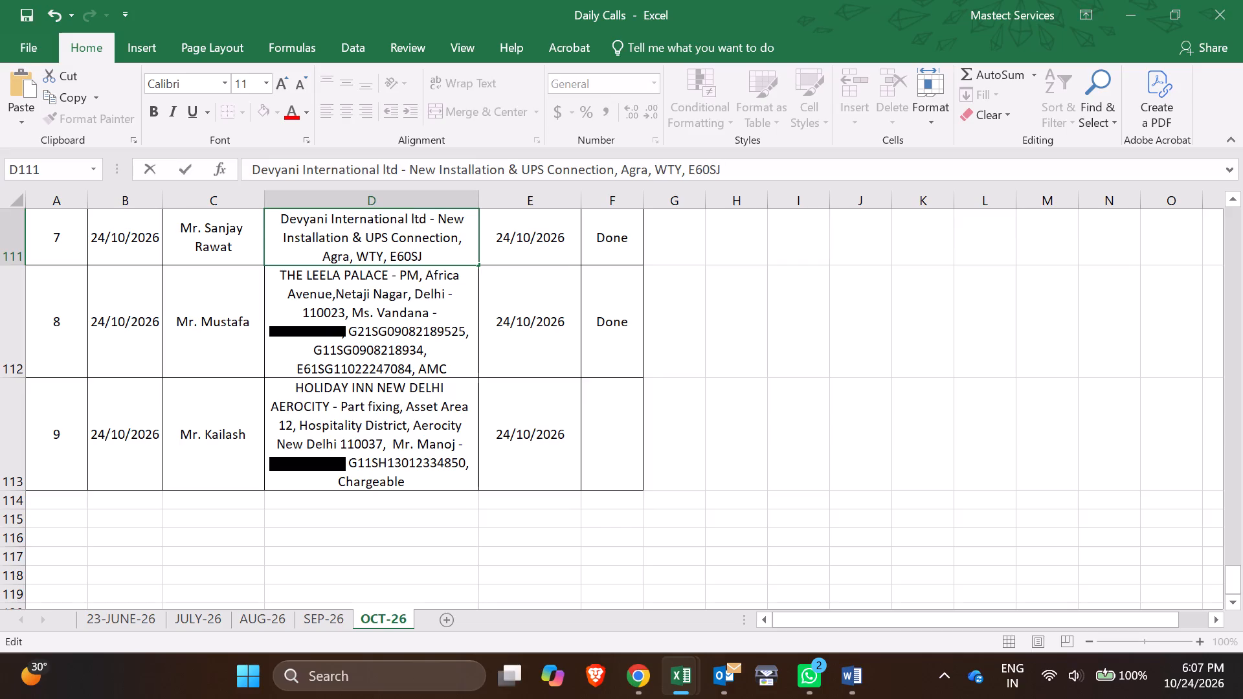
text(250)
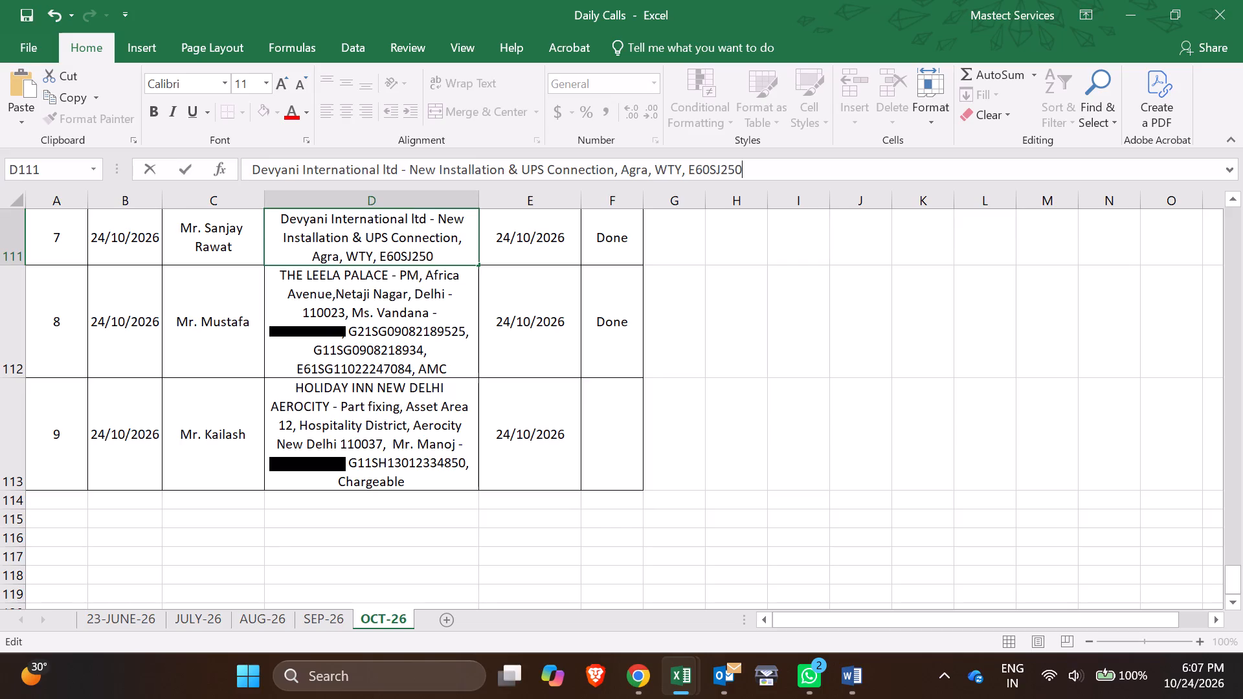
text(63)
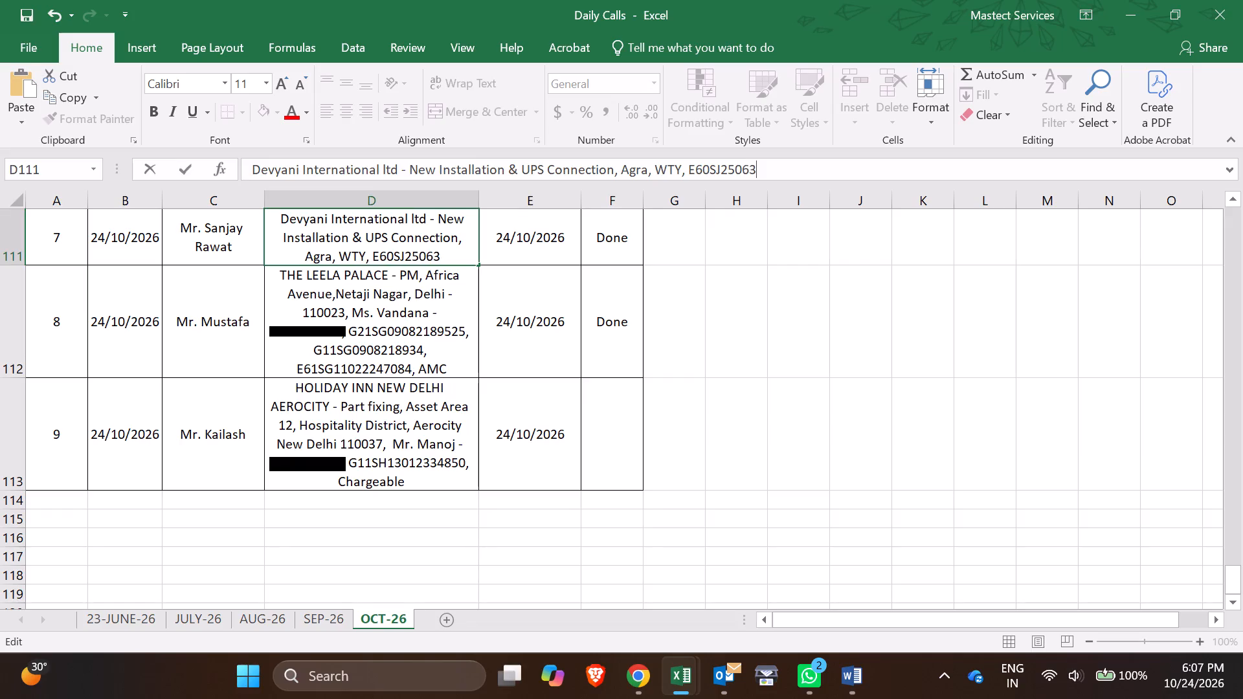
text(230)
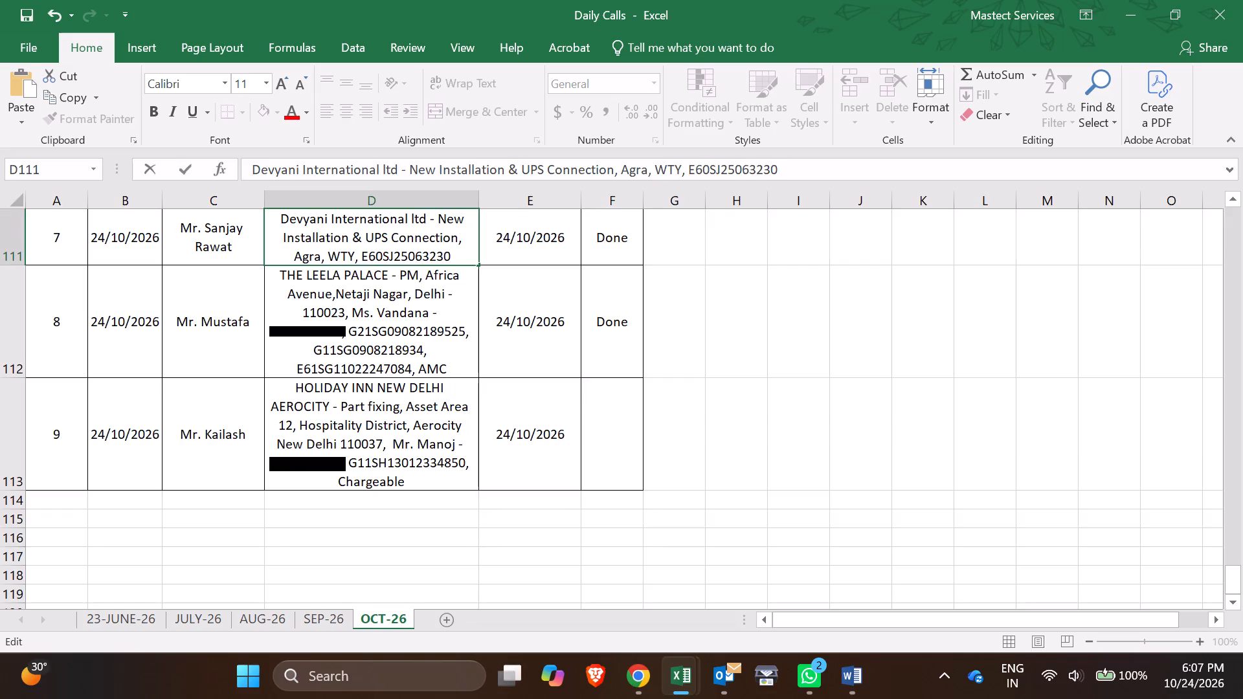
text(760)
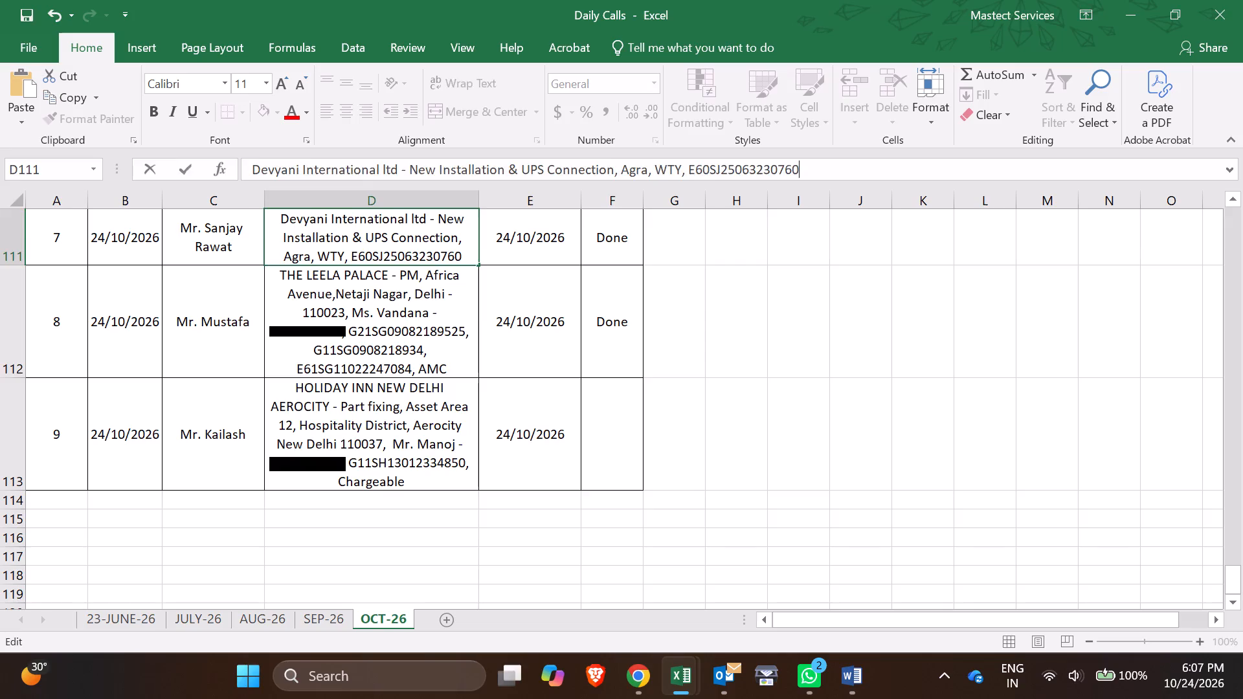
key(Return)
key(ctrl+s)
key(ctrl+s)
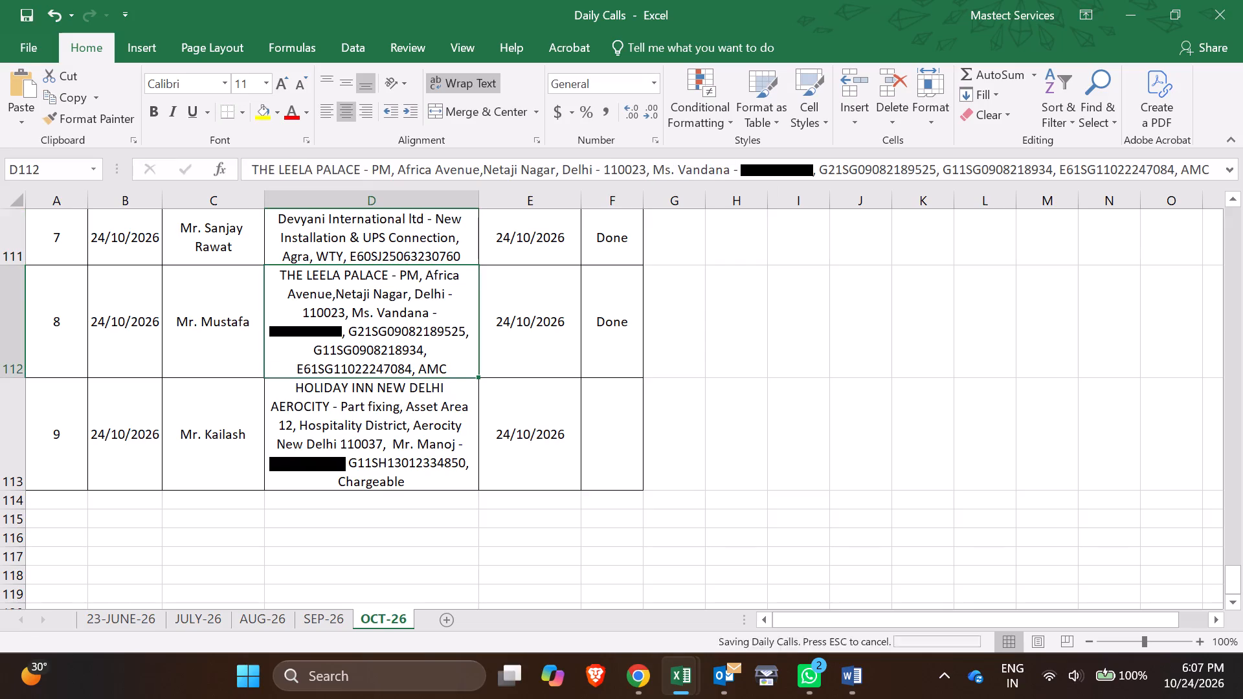
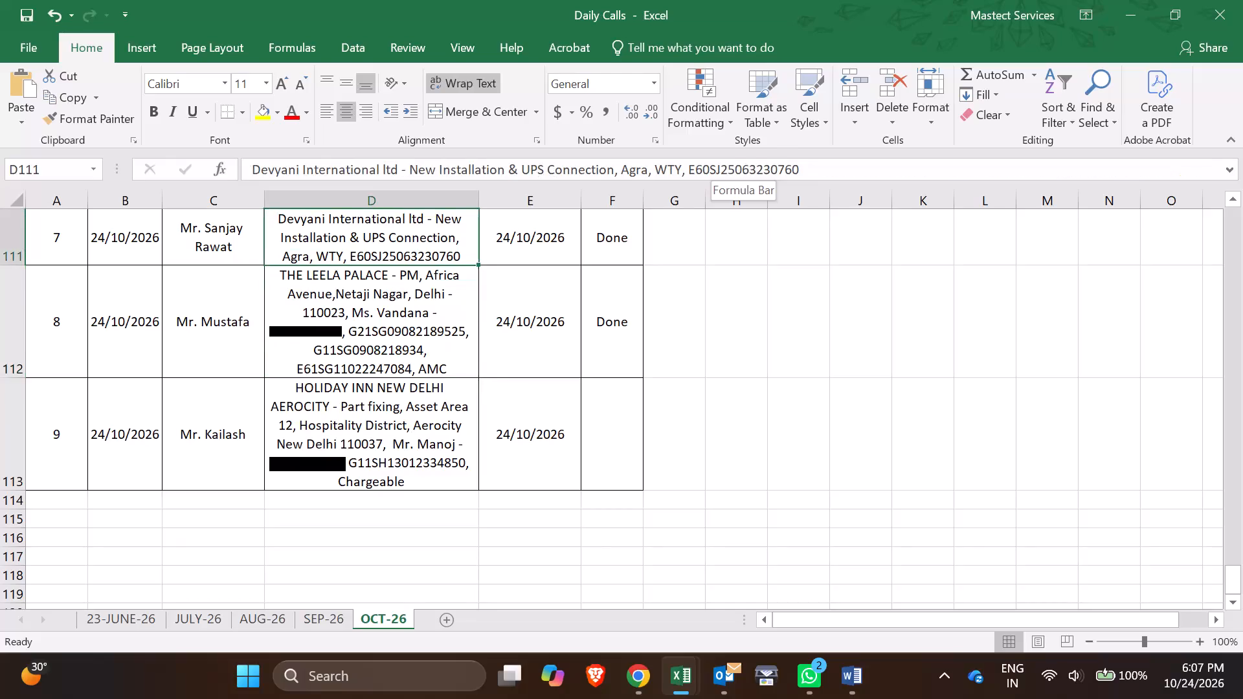
double_click(722, 173)
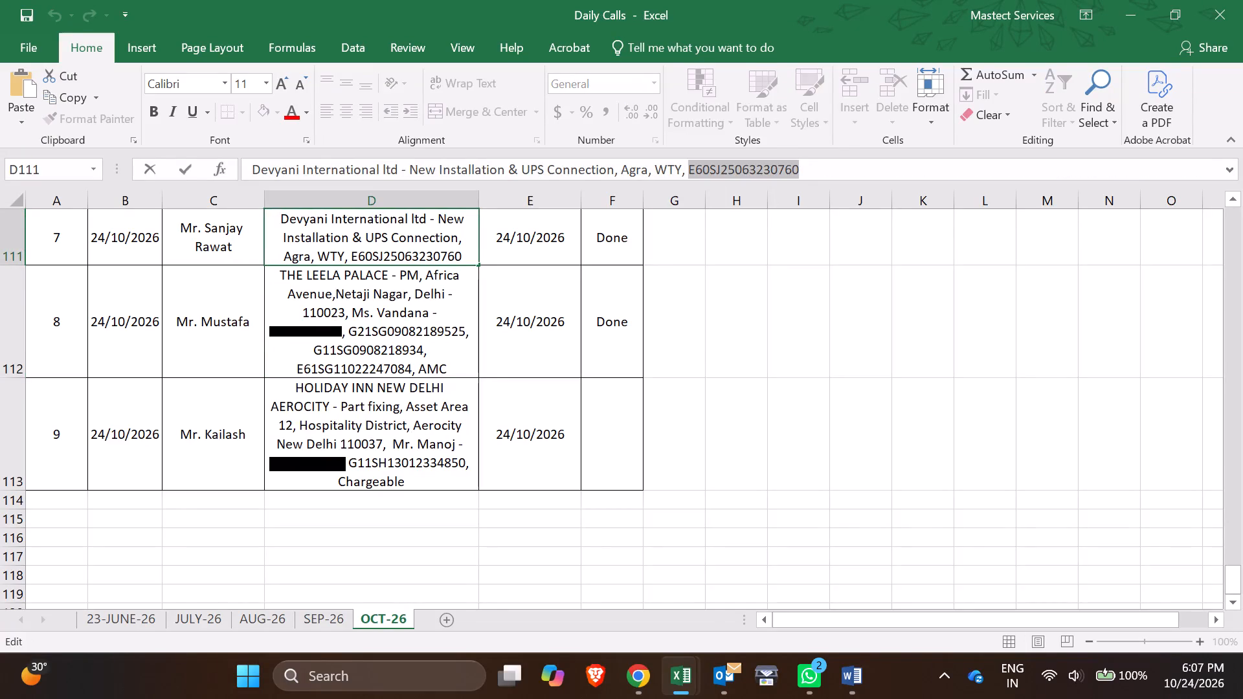
key(ctrl+c)
key(alt+Tab)
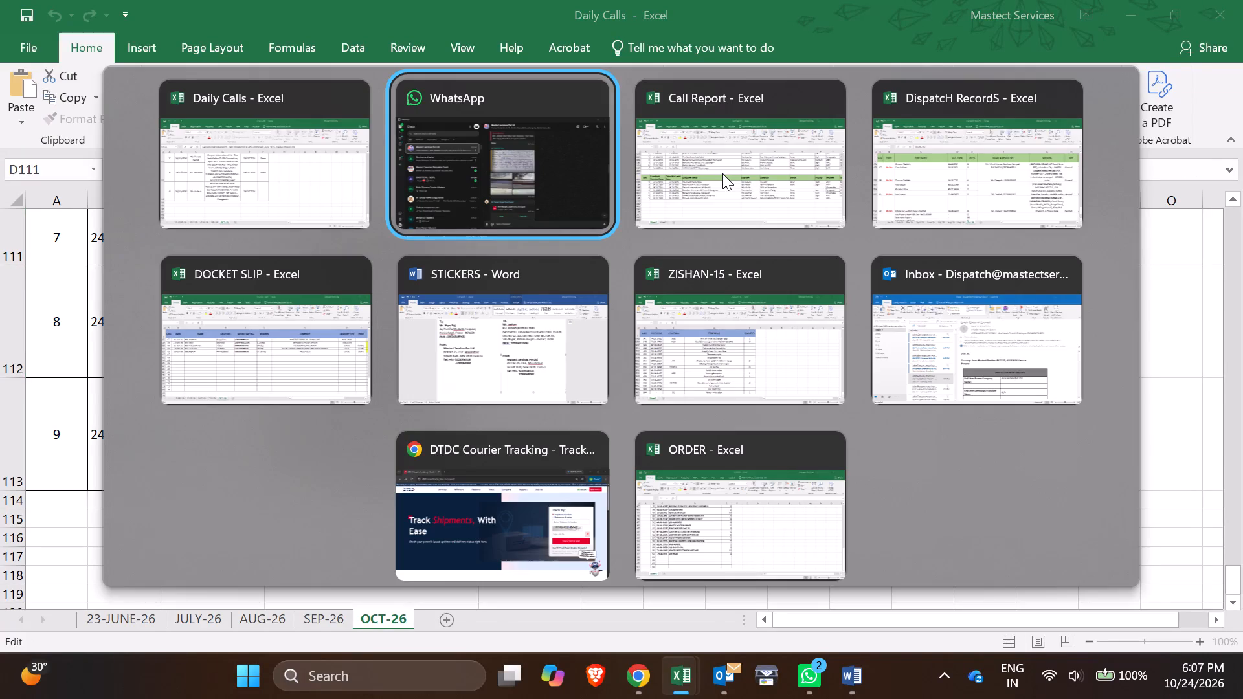
key(alt+Right)
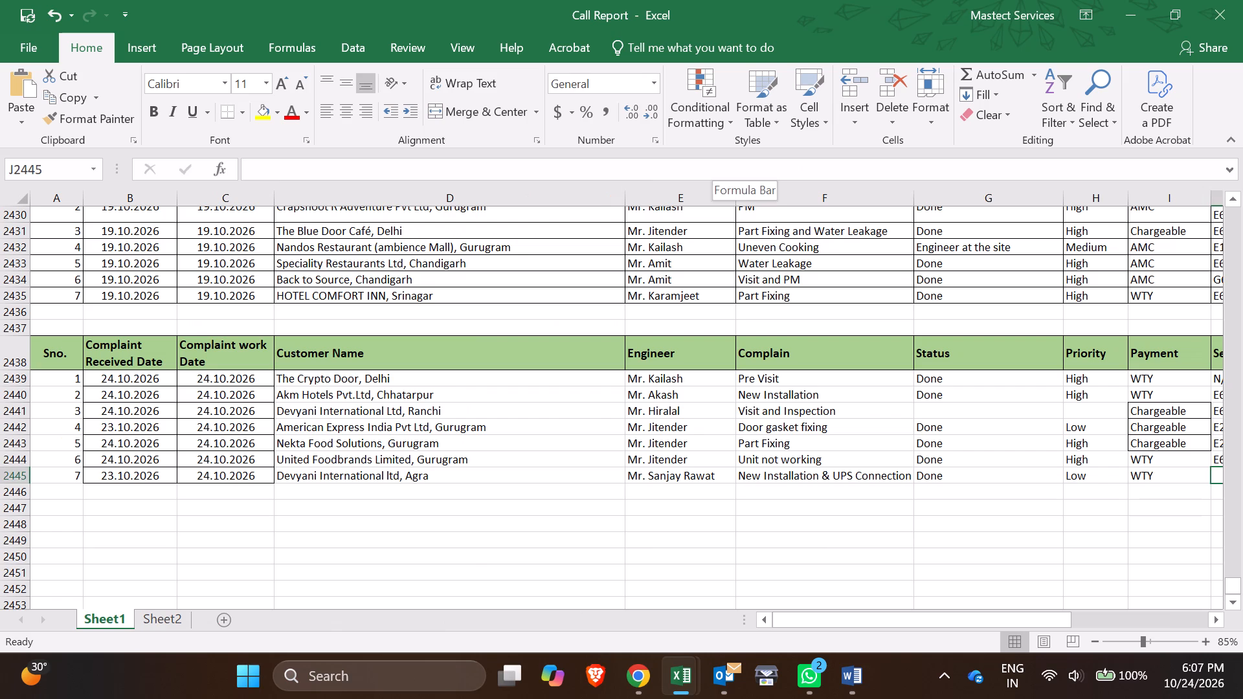
key(Right)
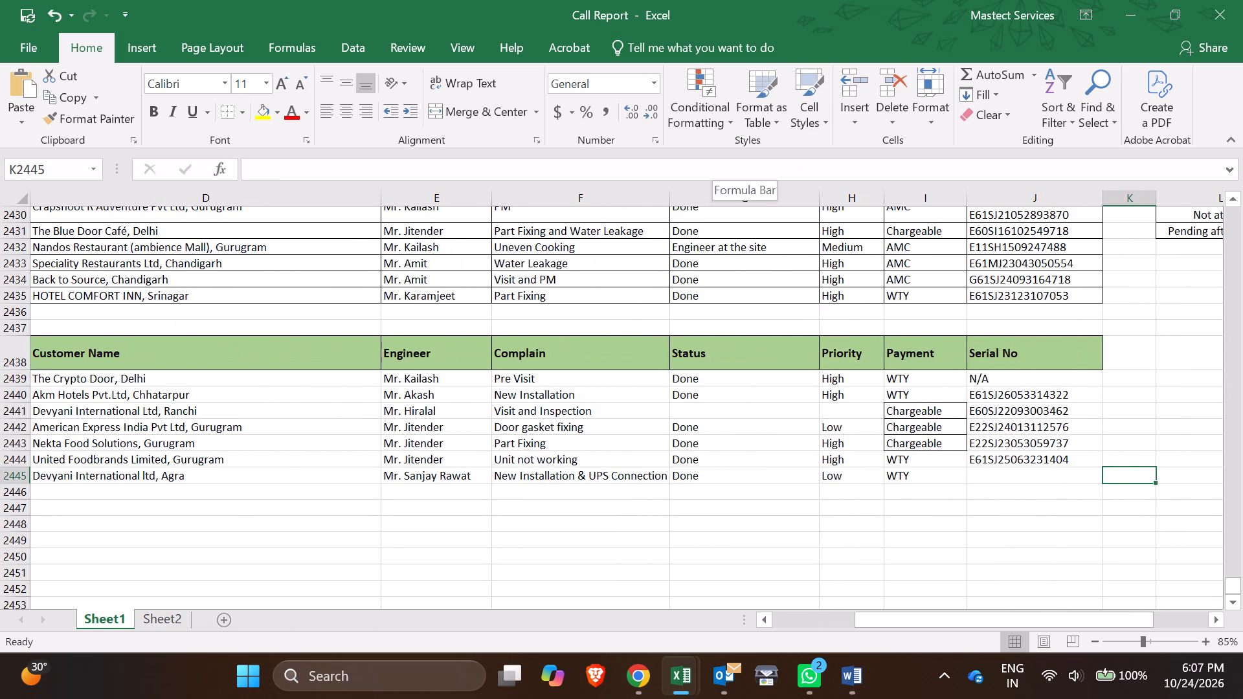
key(Left)
key(ctrl+v)
key(Return)
Enter 8 in the Sno. column of the next empty row of the 24.10.2026 section and save the Call Report.
key(Left)
key(Left)
key(Left)
key(Left)
key(Left)
key(Left)
key(Left)
key(Left)
key(Left)
key(Left)
key(Left)
key(Left)
key(Left)
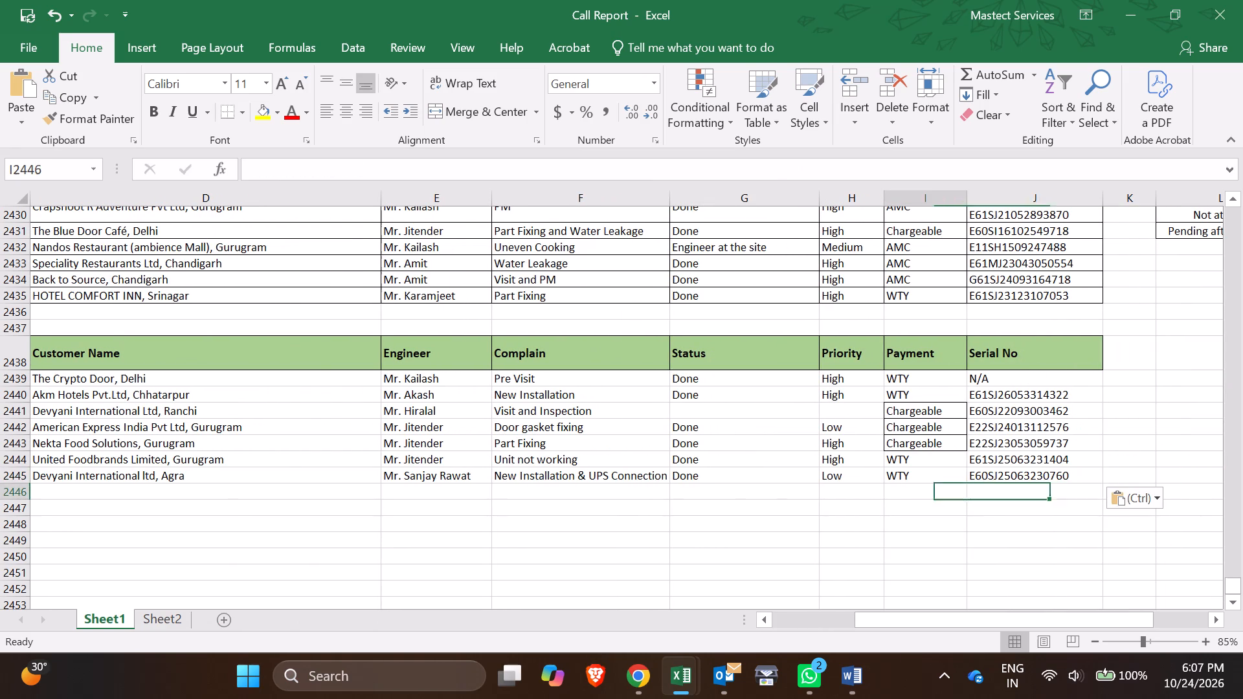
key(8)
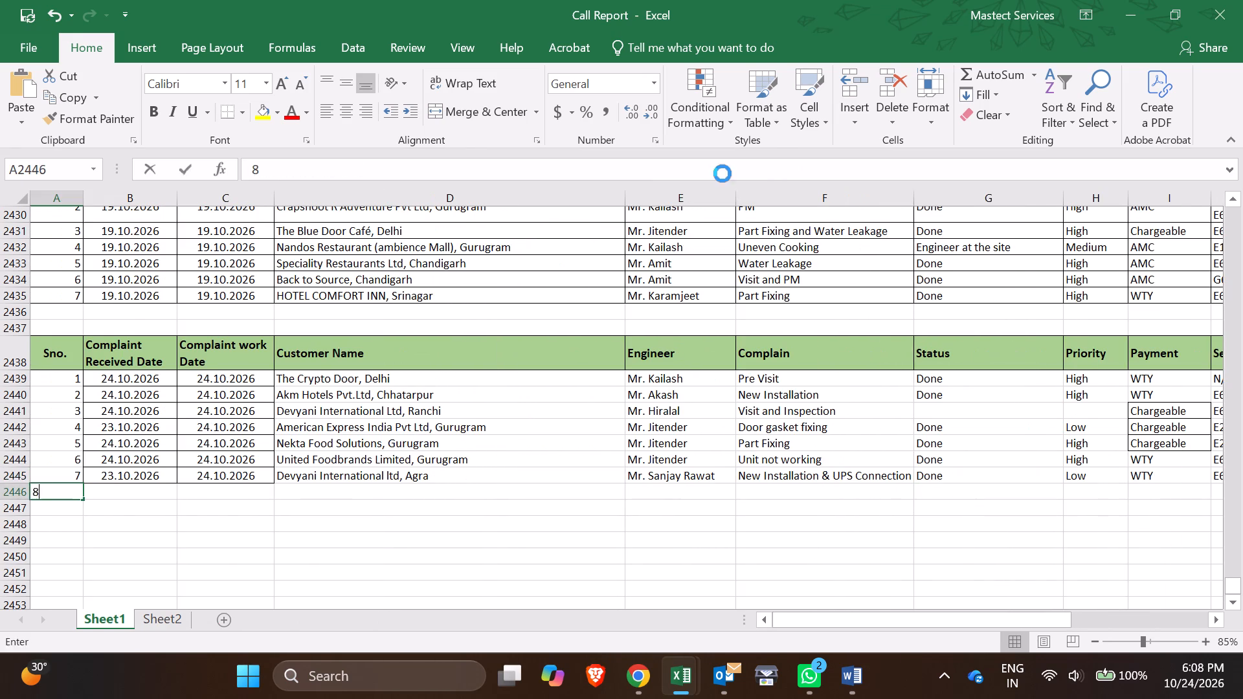
key(Return)
key(Up)
key(Right)
key(ctrl+s)
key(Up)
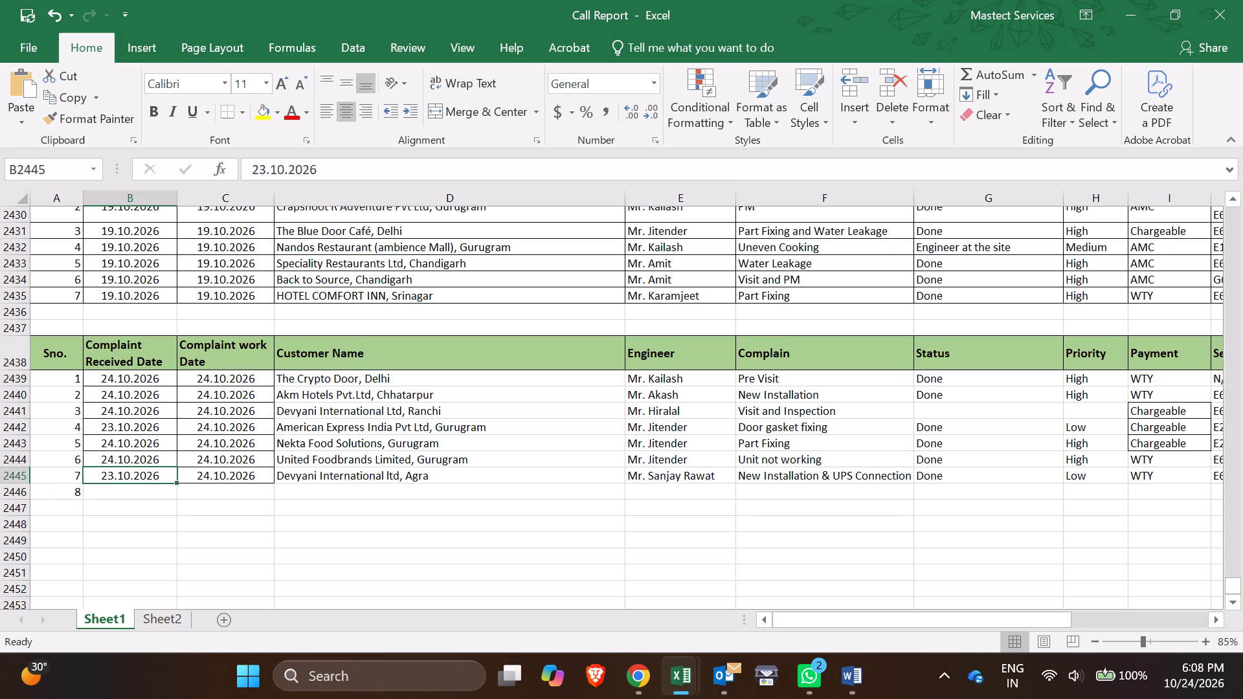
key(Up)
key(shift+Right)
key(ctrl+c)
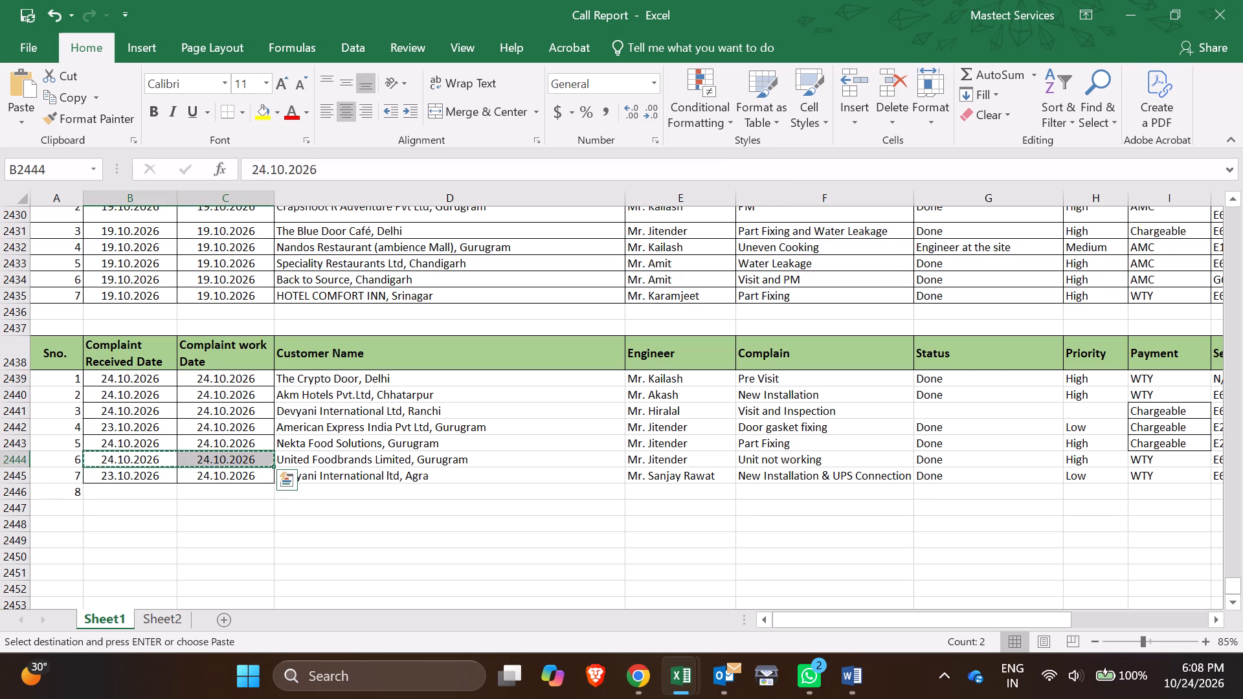
Check the October 2026 system calendar, set row 7's Complaint Received Date to 22.10.2026 and save the Call Report.
click(1181, 684)
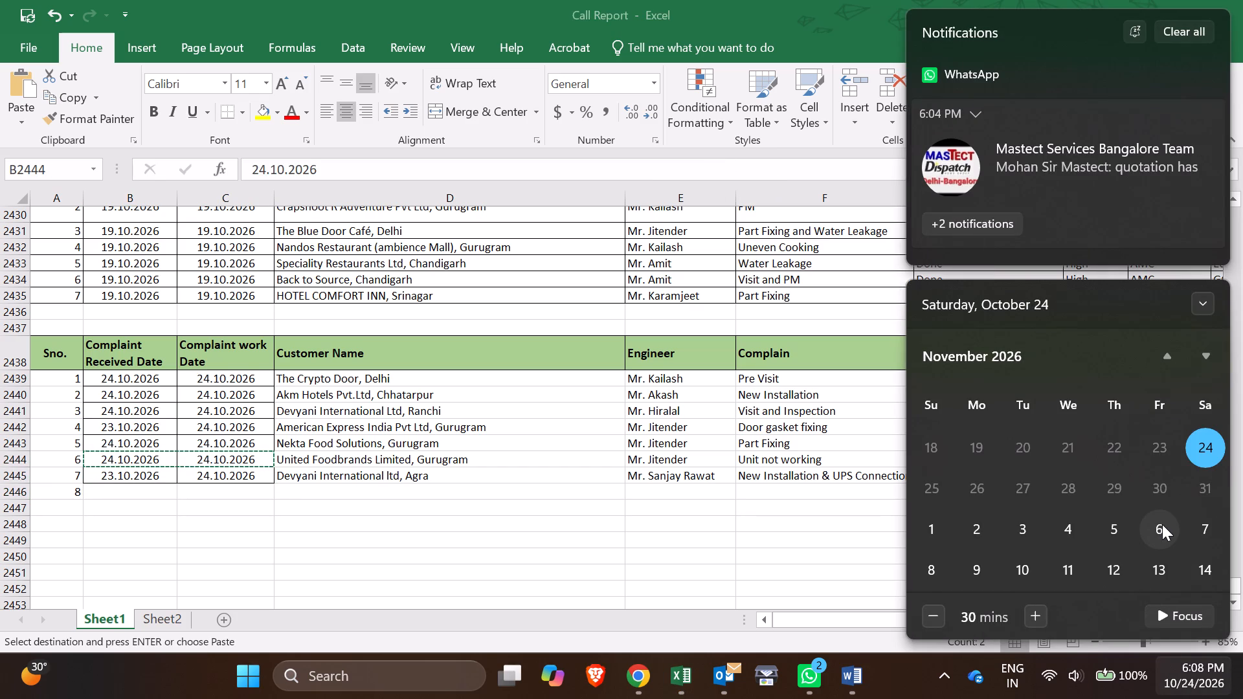
scroll(1162, 524, up, 1)
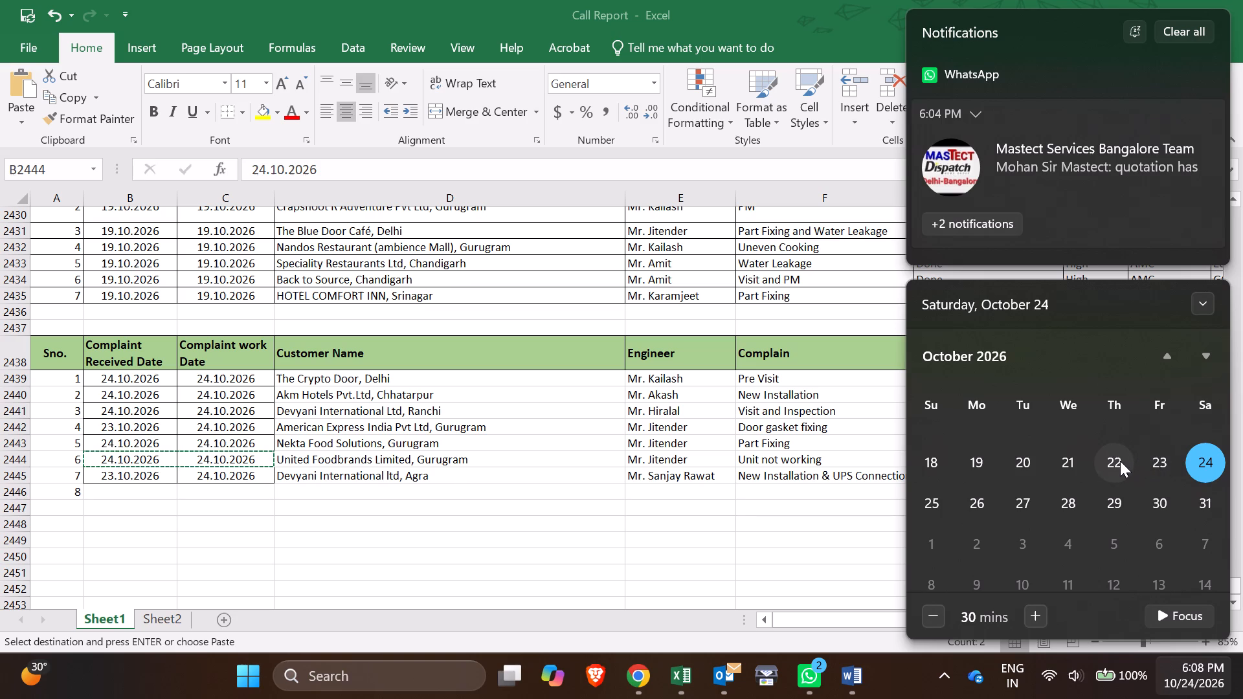
click(237, 468)
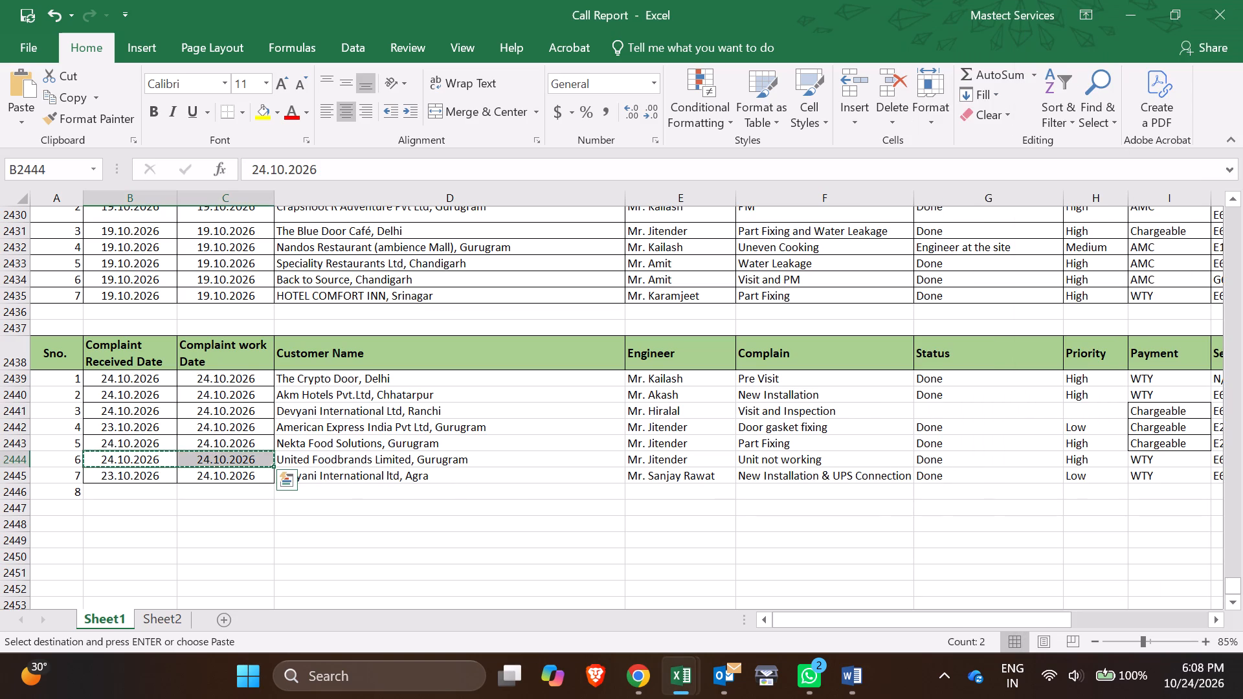
key(ctrl+s)
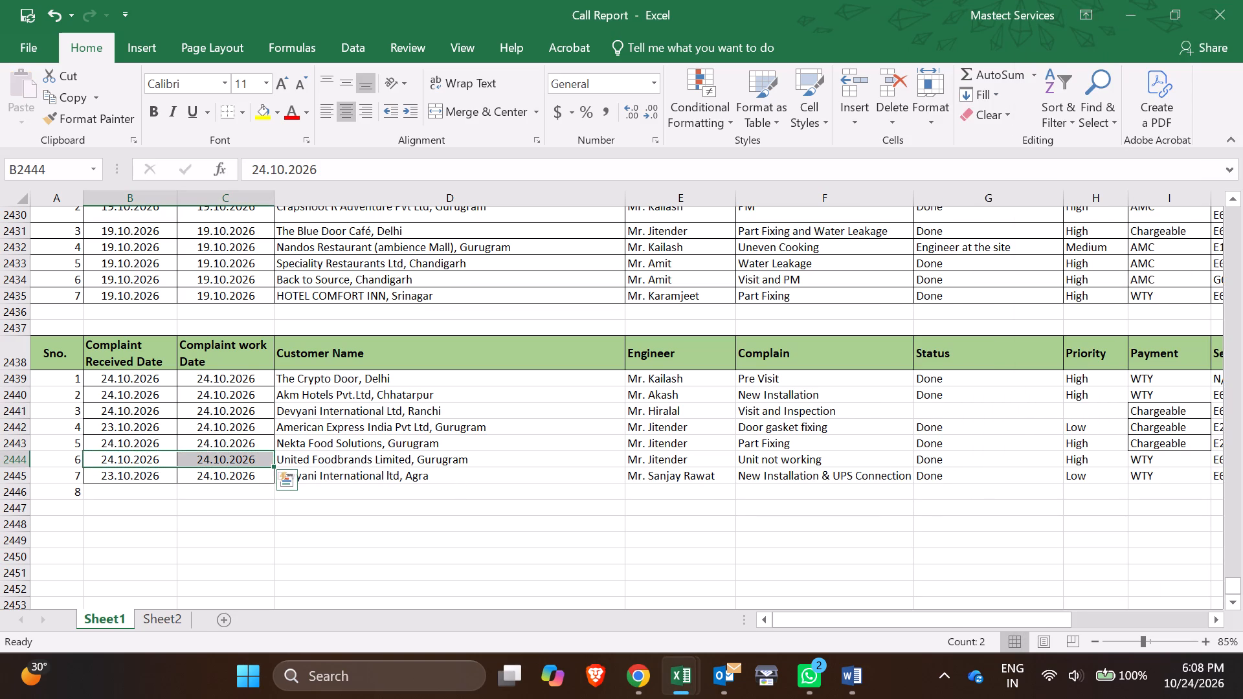
click(151, 476)
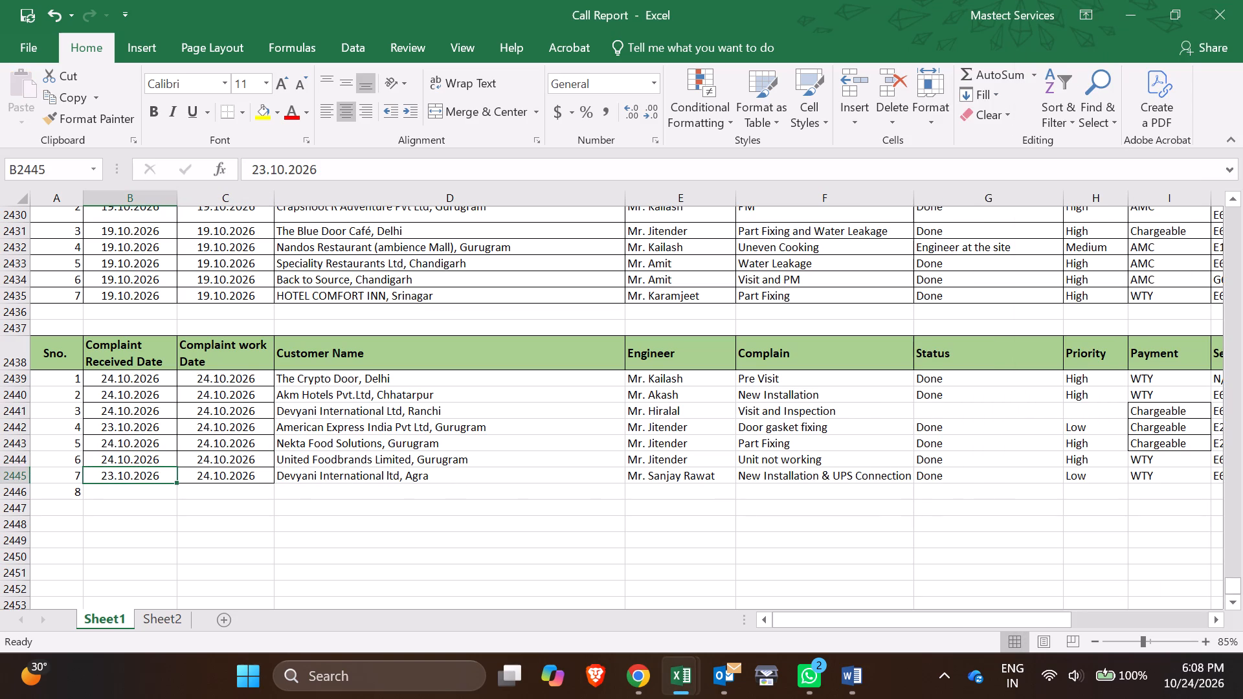
click(263, 173)
key(BackSpace)
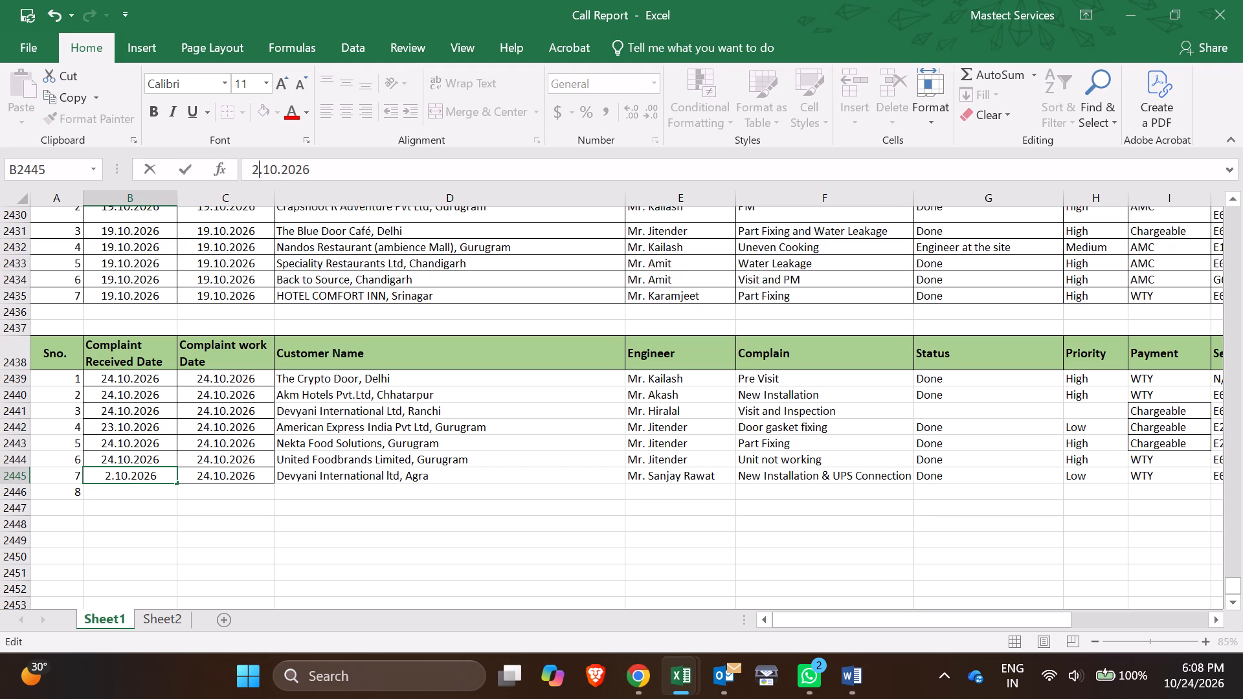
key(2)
key(Return)
key(Up)
key(ctrl+s)
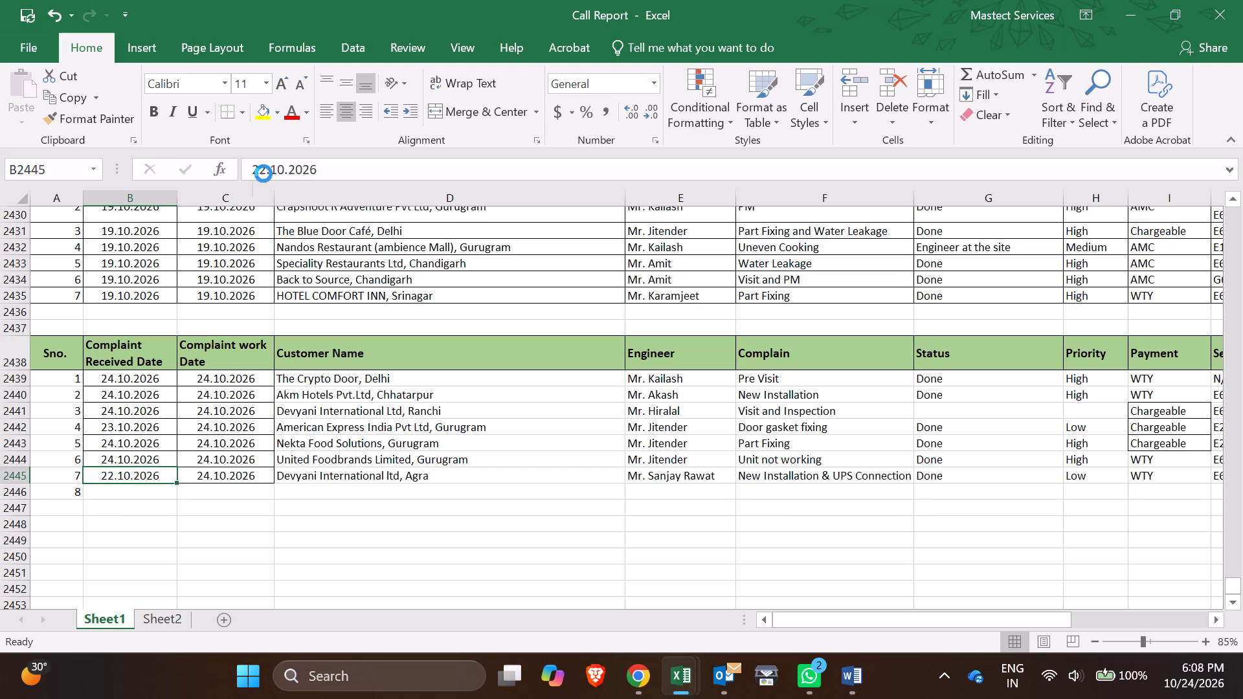
Open the system calendar again to check the complaint dates.
click(1216, 672)
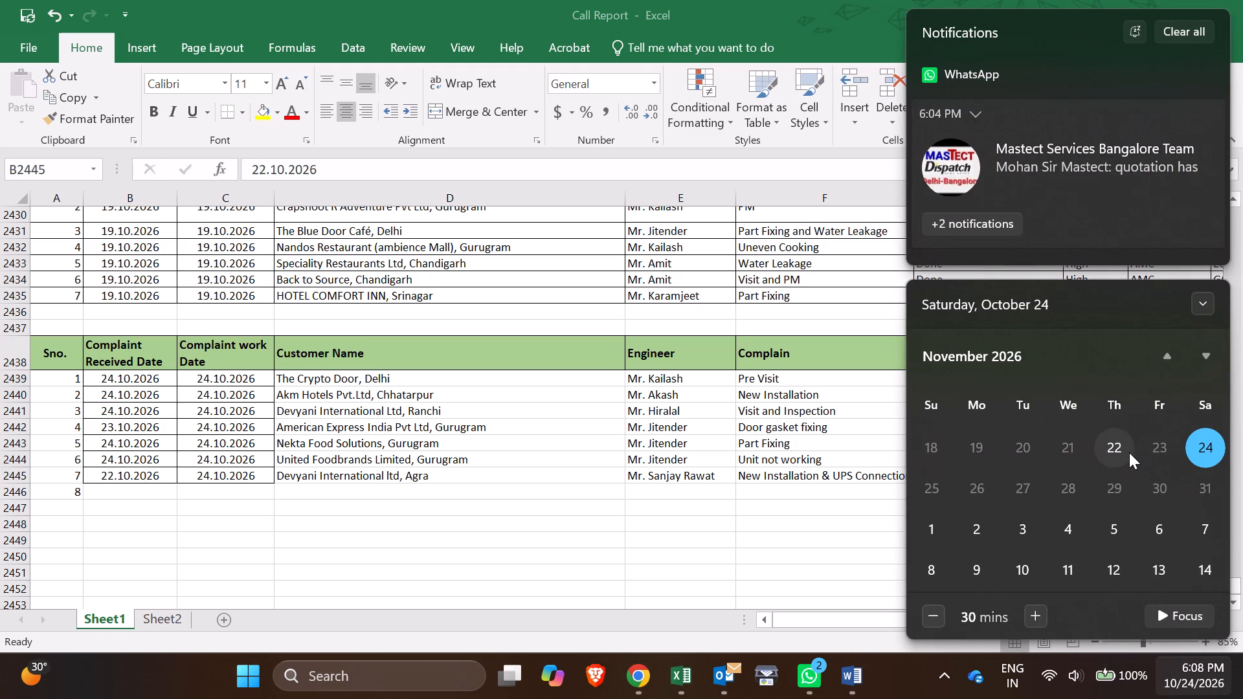
Fill both date cells of the Sno. 8 row in Call Report with 24.10.2026, copied from the Sno. 6 row, and save.
click(789, 531)
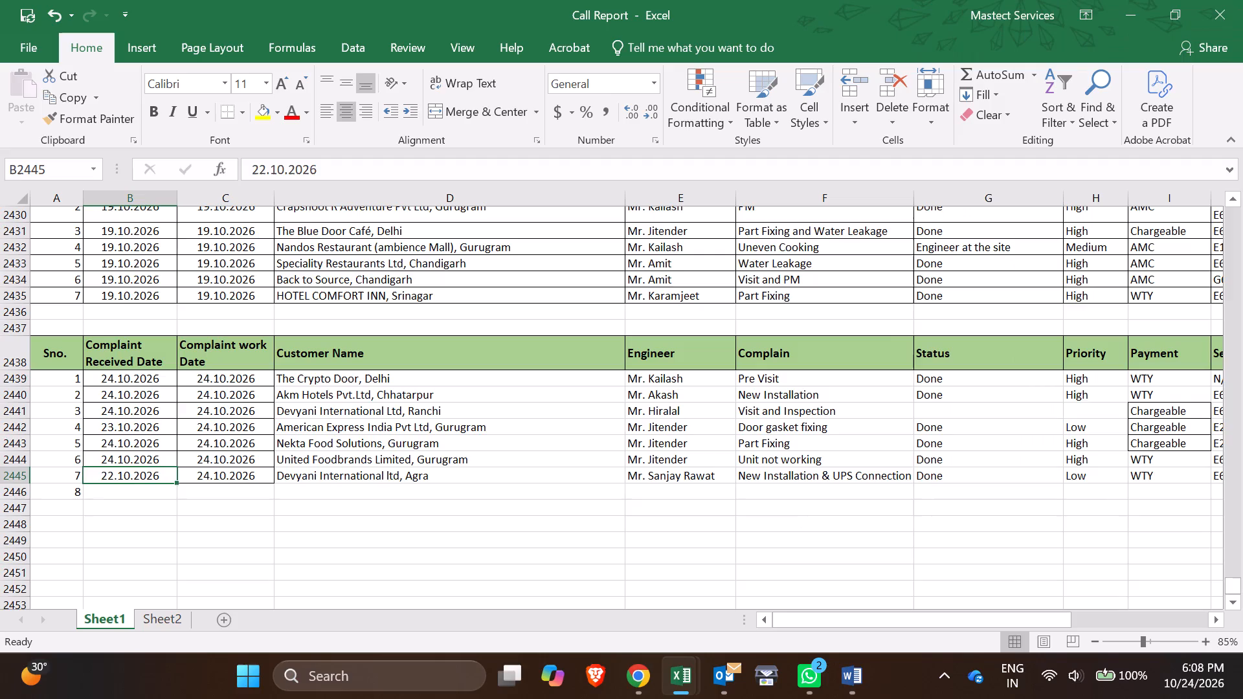
key(ctrl+s)
key(alt+Tab)
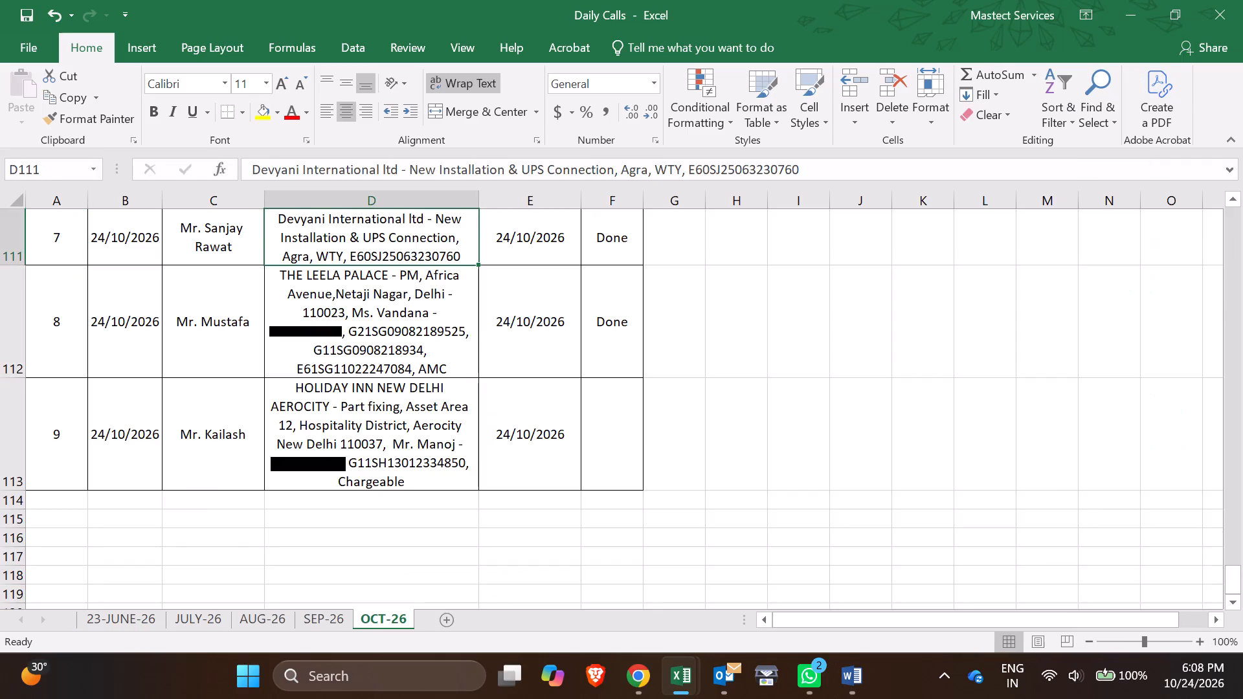
scroll(303, 400, up, 1)
click(169, 346)
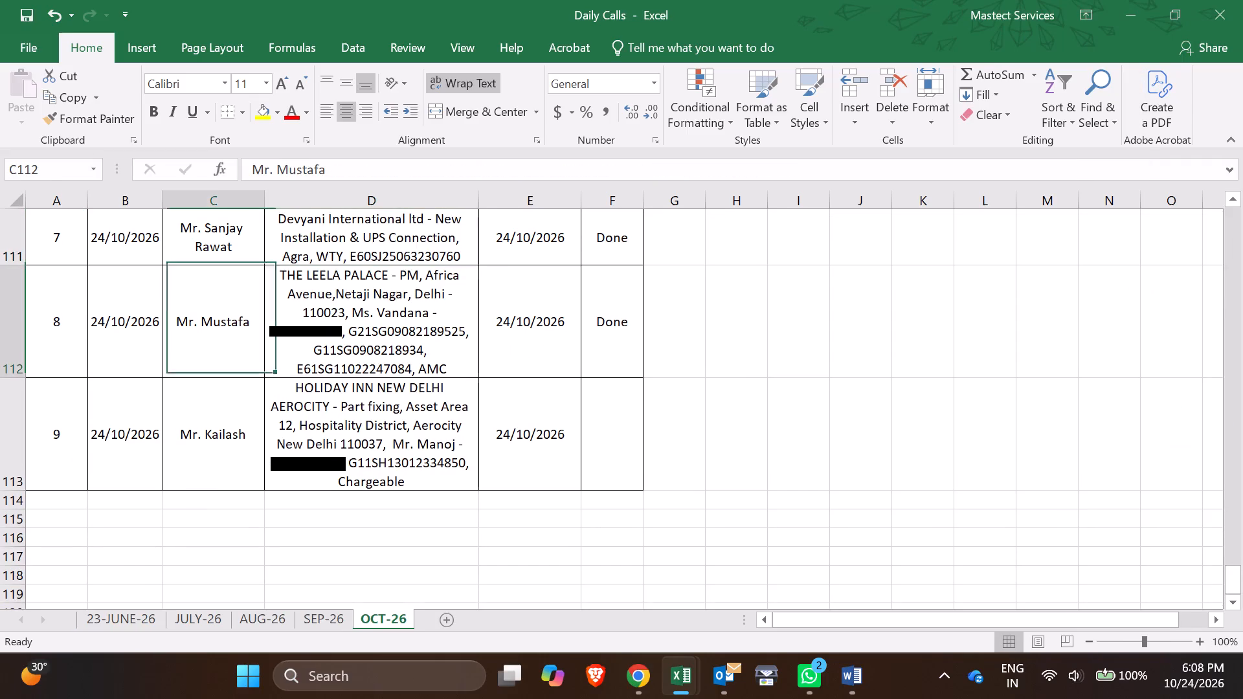
key(alt+Tab)
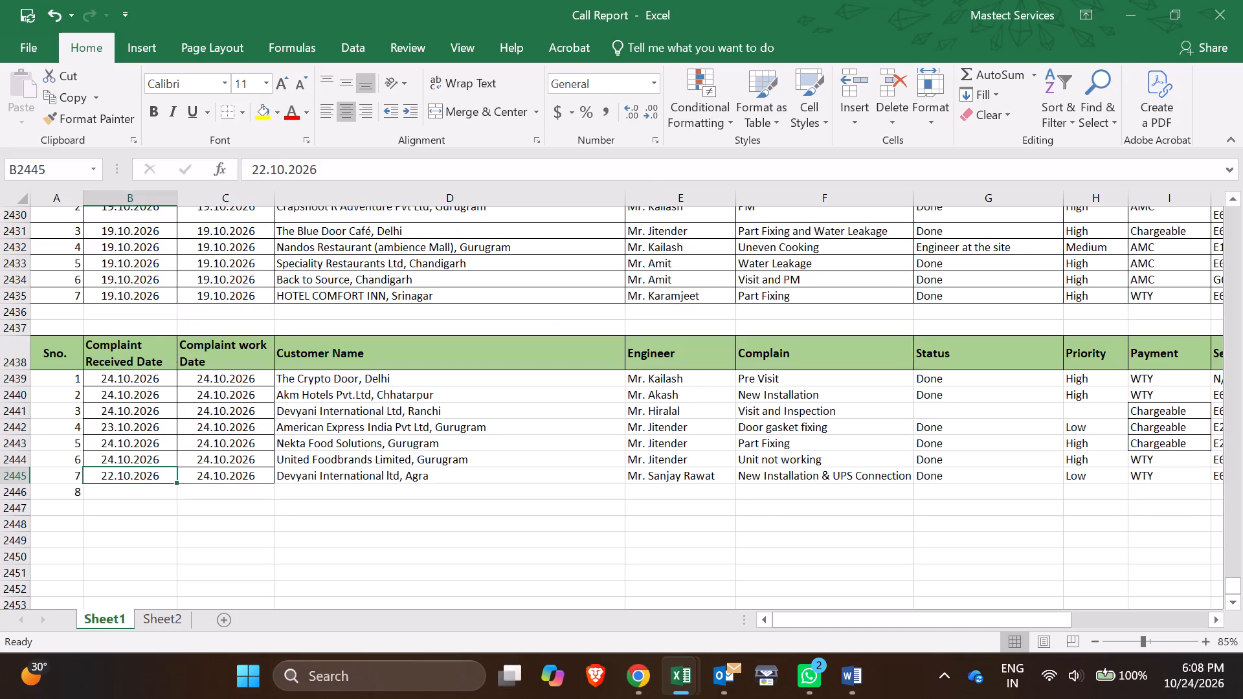
click(131, 462)
key(shift+Right)
key(ctrl+c)
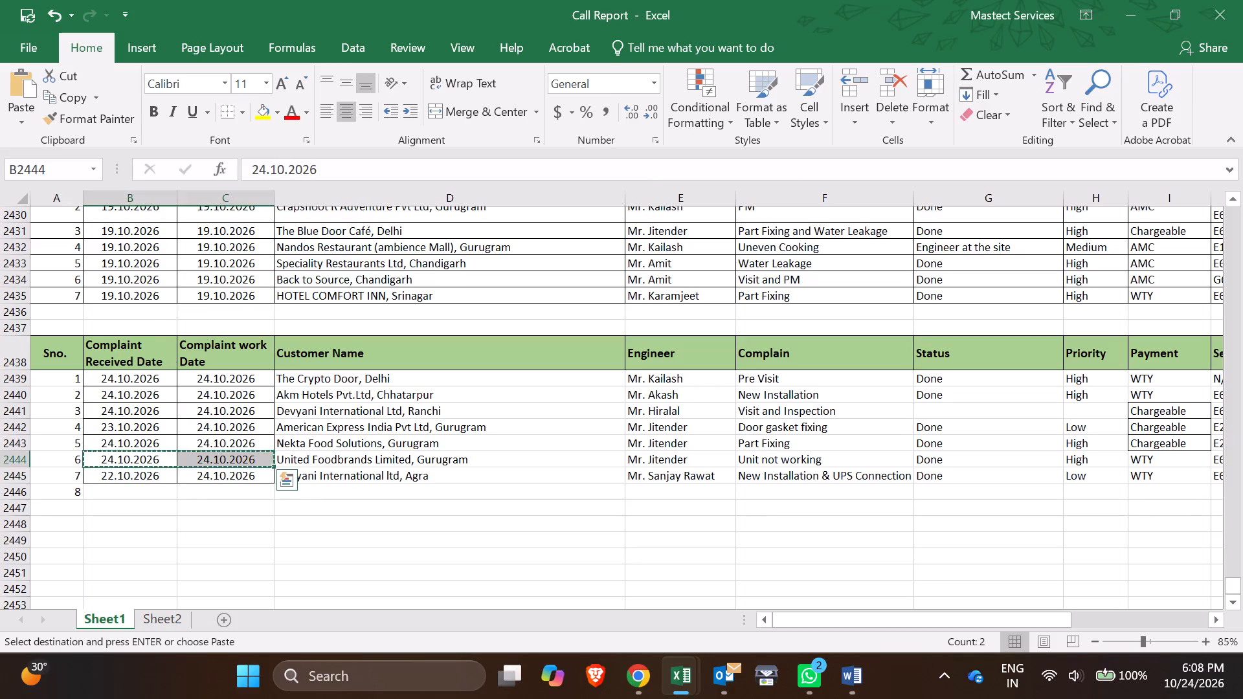
key(Down)
key(Down)
key(ctrl+v)
key(ctrl+s)
key(Return)
key(Right)
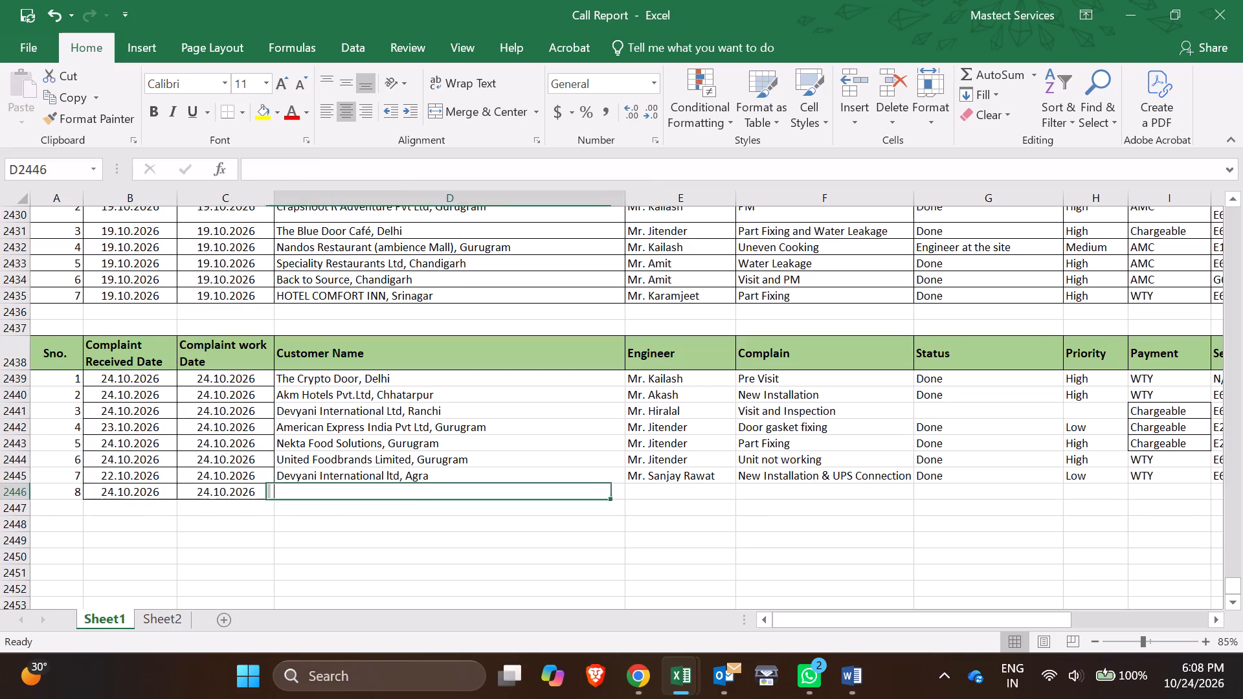
key(Right)
key(ctrl+s)
Copy the customer name THE LEELA PALACE from entry 8 of Daily Calls into the Customer Name cell of Call Report's Sno. 8 row.
key(Left)
key(Left)
key(alt+Tab)
key(alt+Tab)
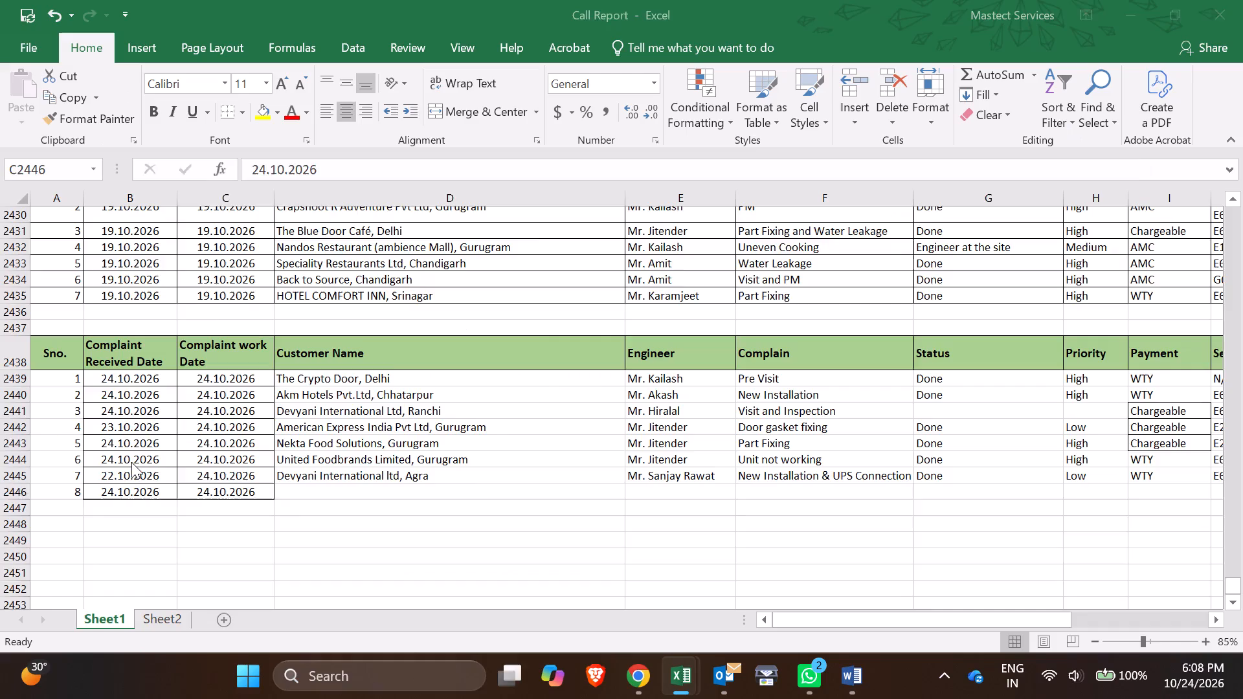
key(Right)
key(alt+Tab)
click(353, 318)
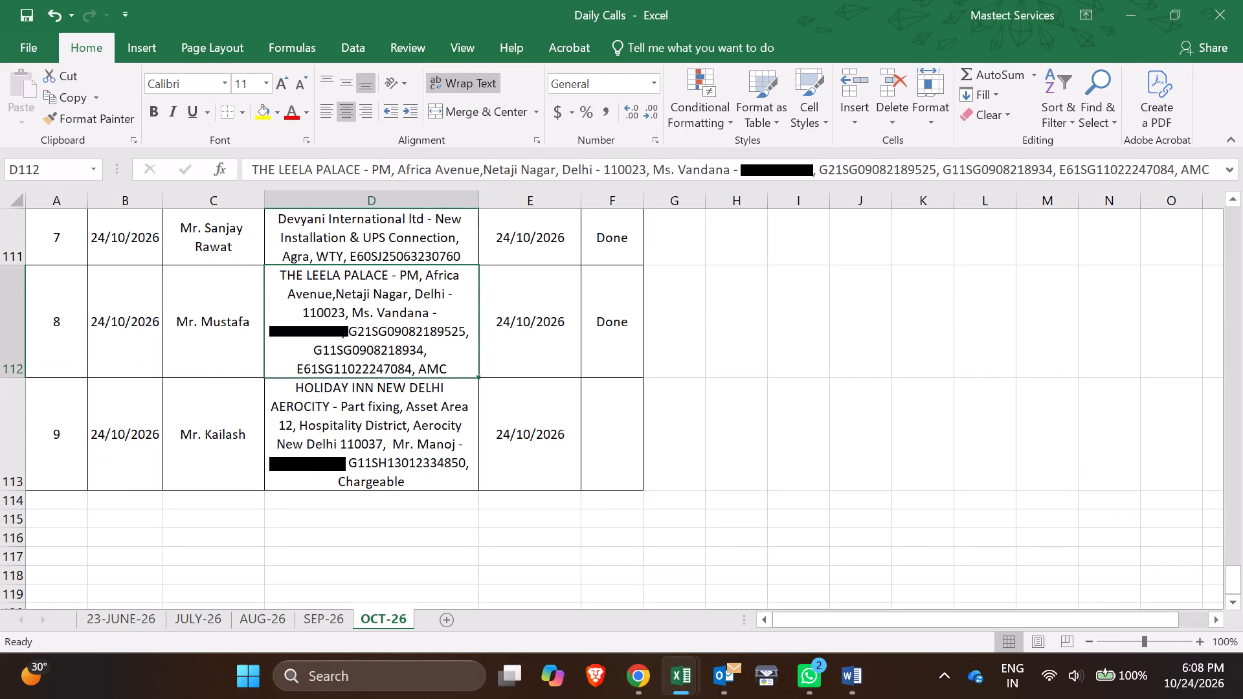
click(249, 164)
key(shift+Right)
key(shift+Right)
key(shift+Right)
key(shift+Right)
key(shift+Right)
key(shift+Right)
key(shift+Right)
key(shift+Right)
key(shift+Right)
key(shift+Right)
key(shift+Right)
key(shift+Right)
key(shift+Right)
key(shift+Right)
key(shift+Right)
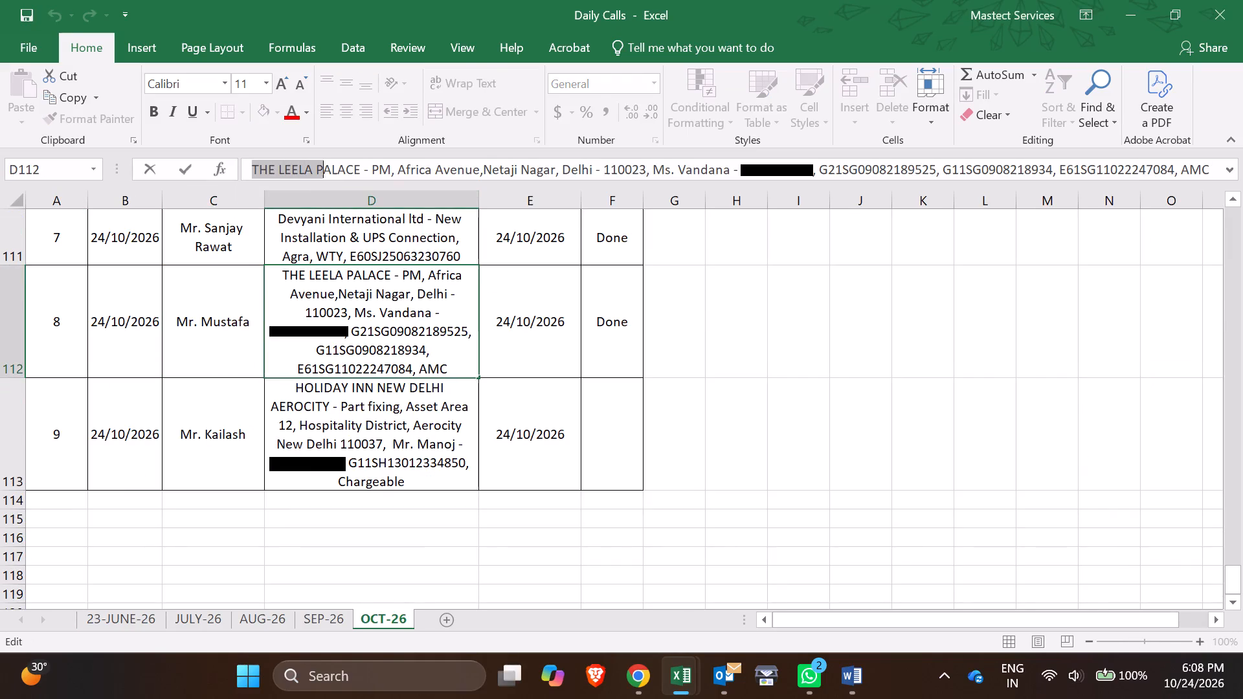
key(shift+Right)
key(ctrl+c)
key(alt+Tab)
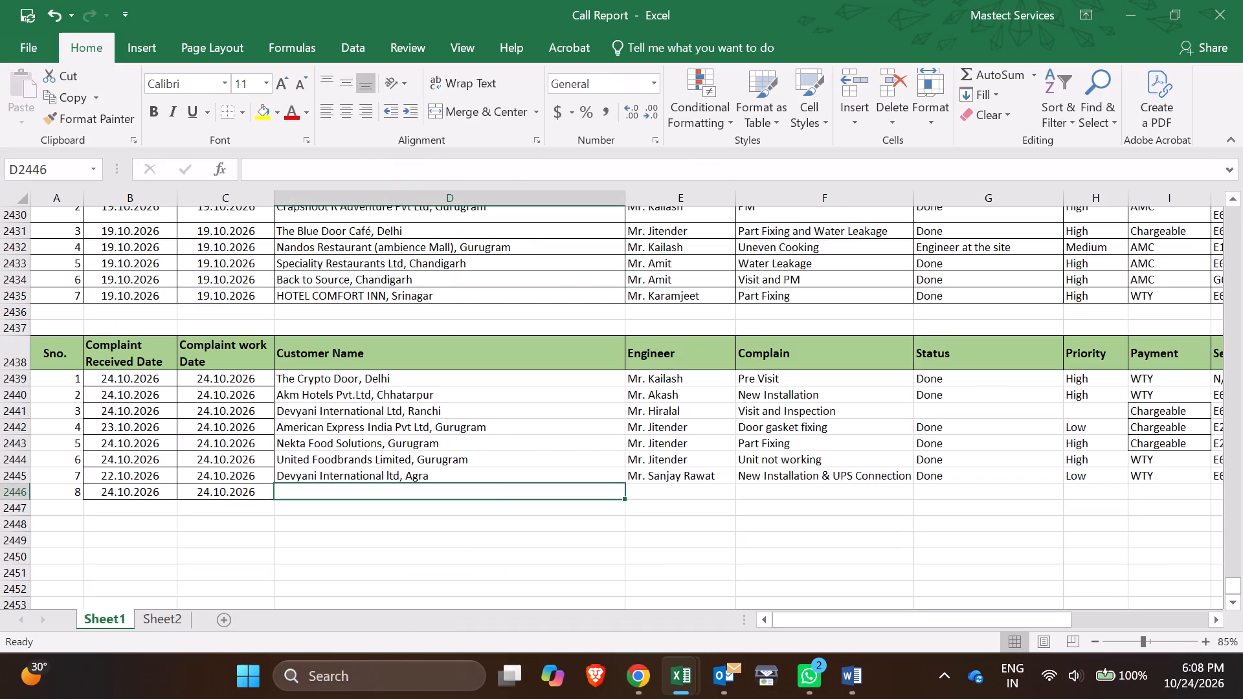
key(ctrl+v)
key(alt+Tab)
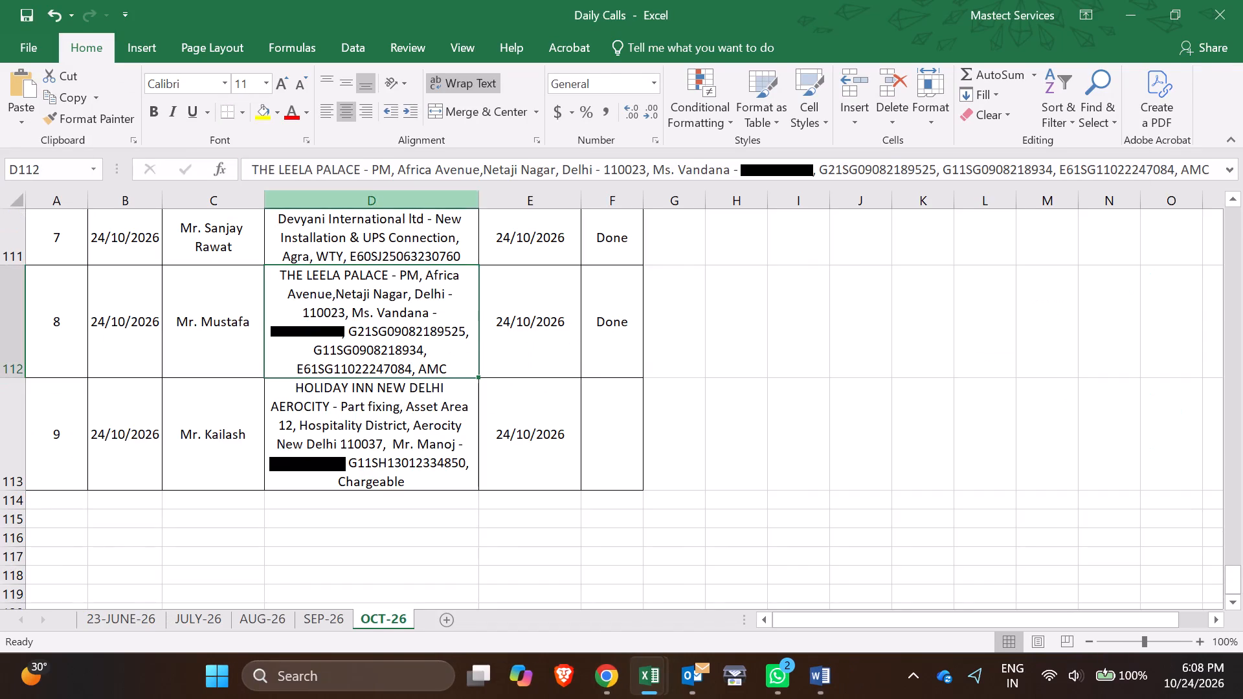
key(alt+Tab)
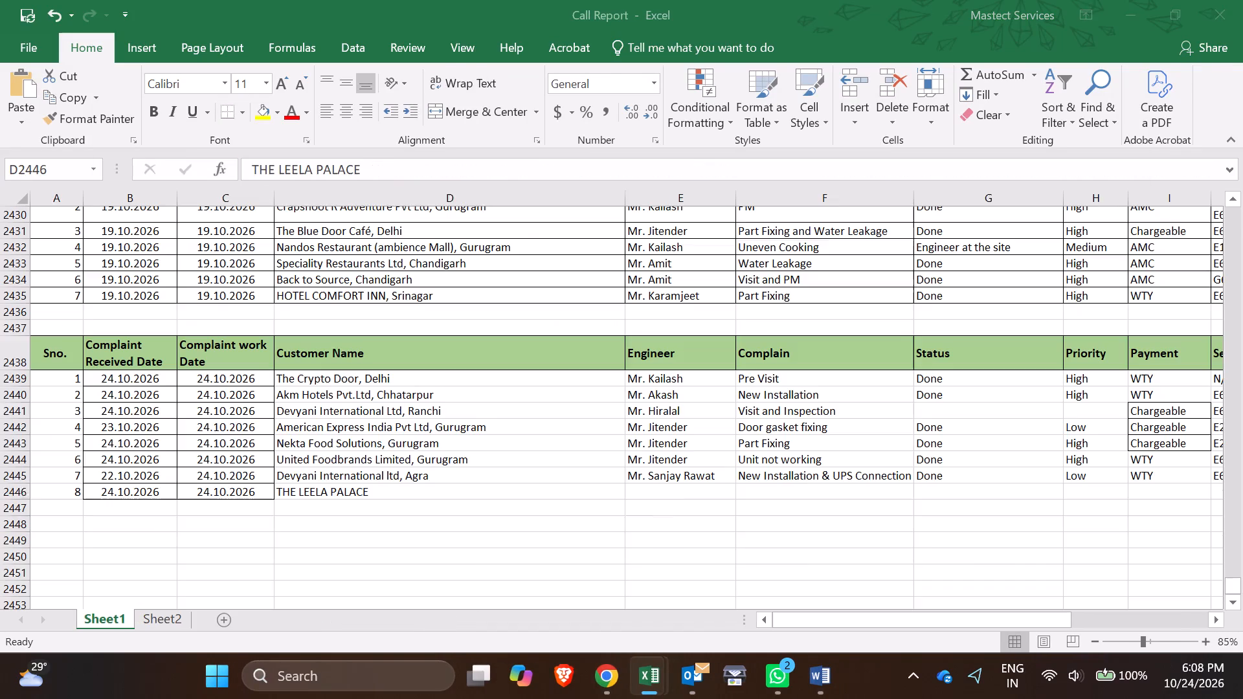
Append ", Delhi" to the customer name THE LEELA PALACE in the Sno. 8 row of Call Report.
click(508, 170)
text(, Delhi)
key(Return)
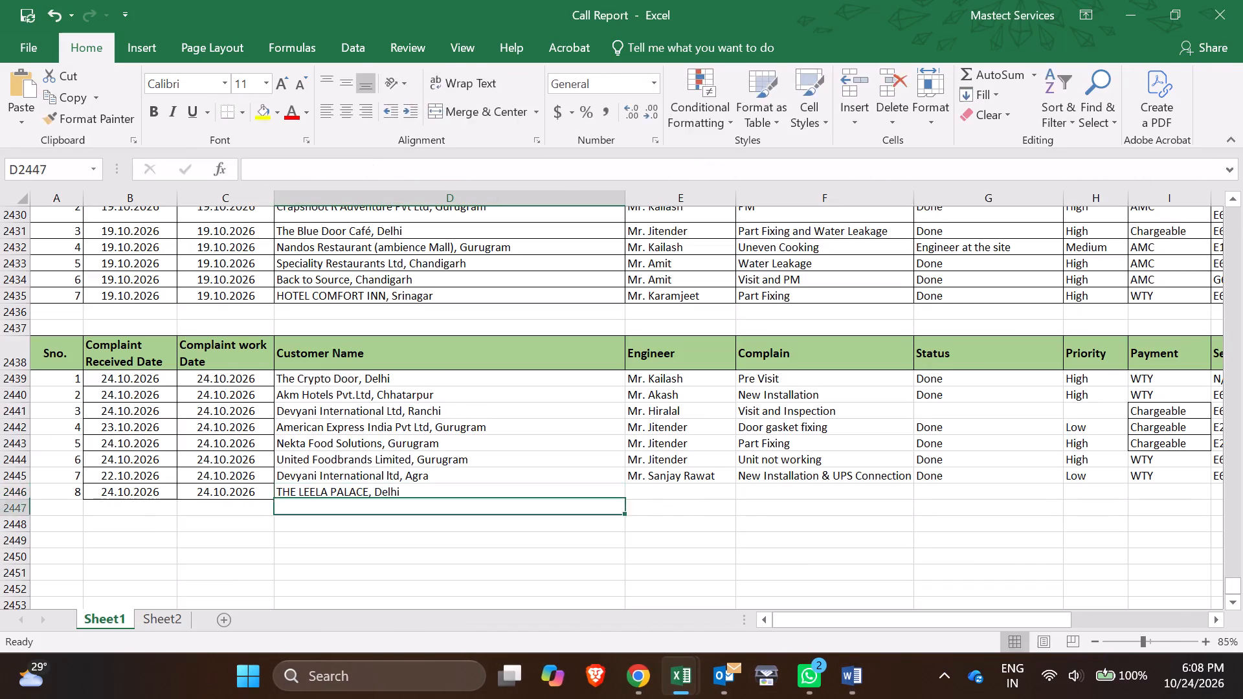
Enter the full name of the engineer assigned to entry 8, with the title Mr., in the Sno. 8 row's Engineer cell.
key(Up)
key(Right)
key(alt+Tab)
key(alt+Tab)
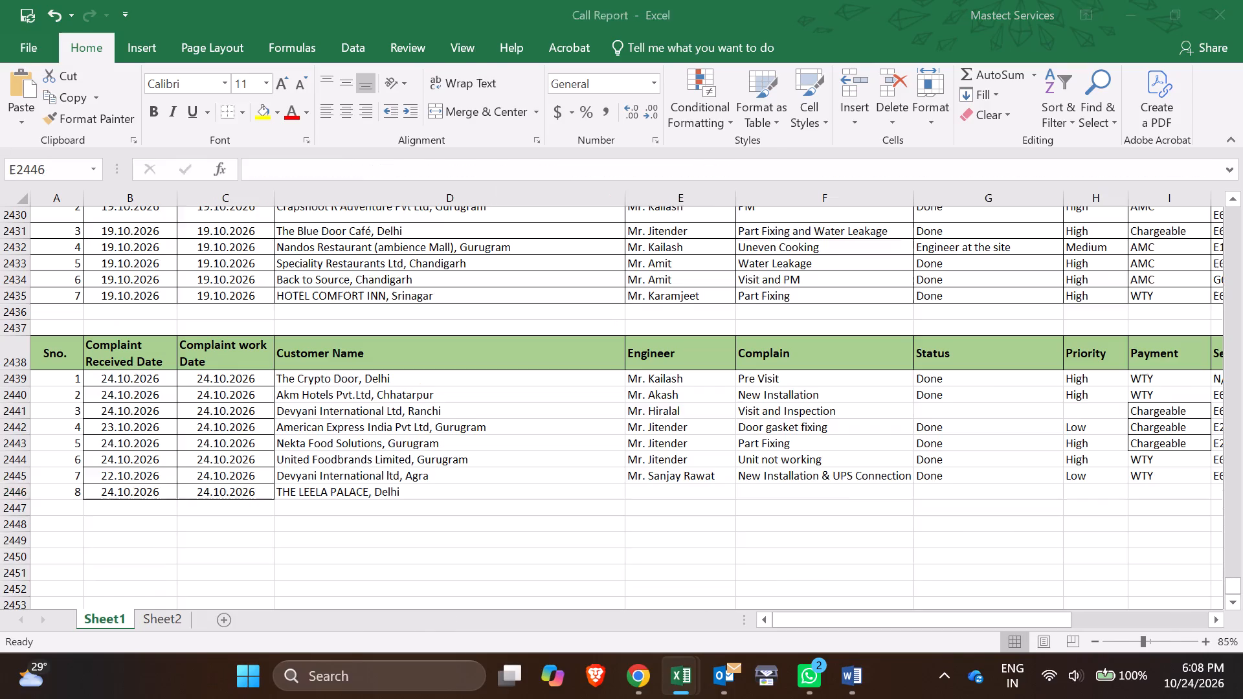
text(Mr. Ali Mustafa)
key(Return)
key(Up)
Check the complaint in entry 8 of Daily Calls and enter PM in the Complain cell of Call Report's Sno. 8 row.
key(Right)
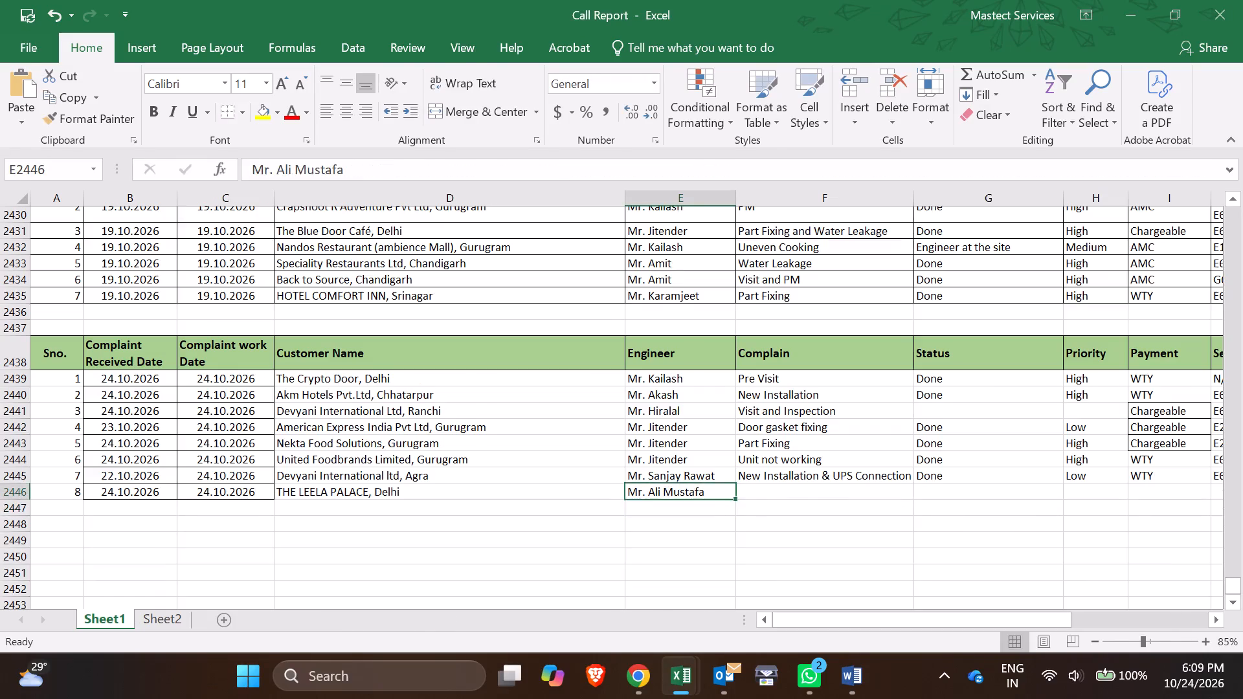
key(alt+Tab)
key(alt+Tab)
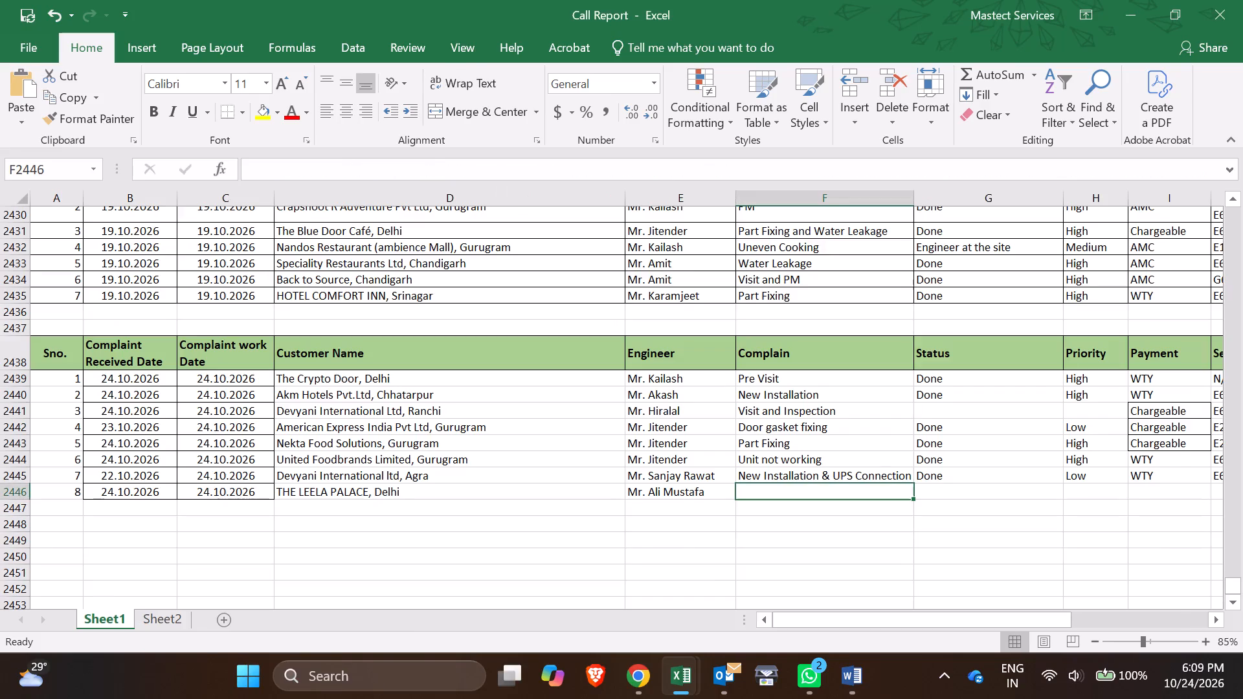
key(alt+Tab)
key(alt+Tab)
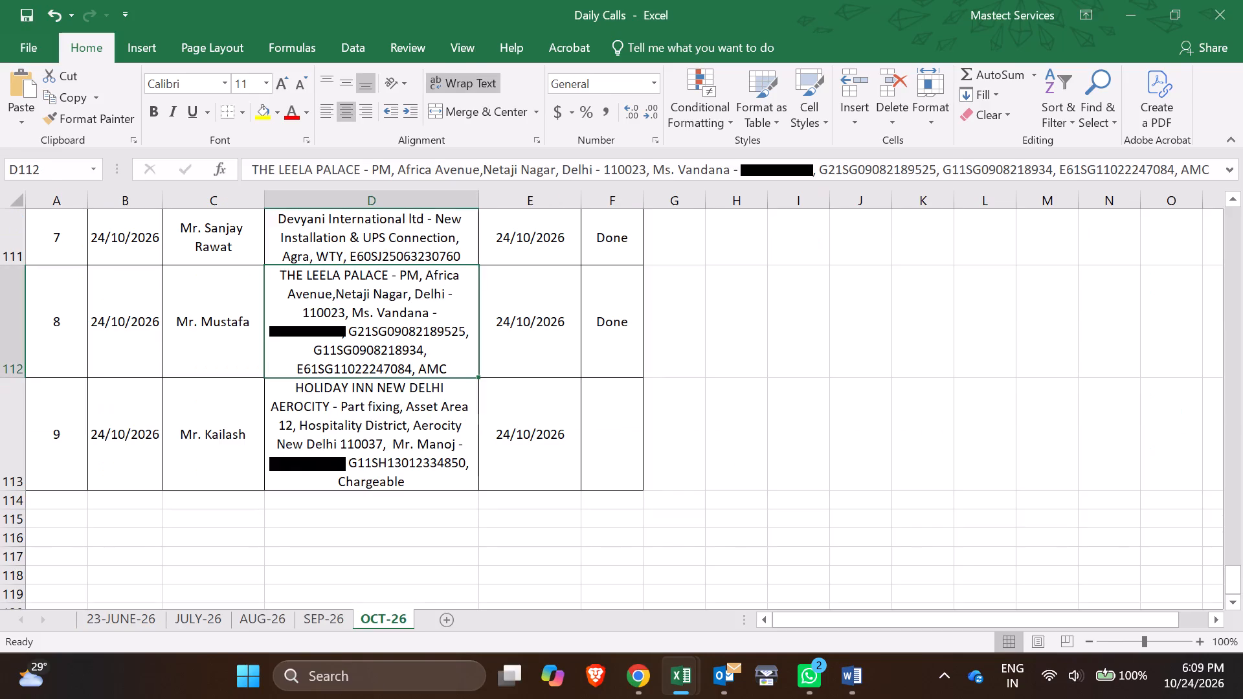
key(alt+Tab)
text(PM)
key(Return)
Check entry 8's status in Daily Calls, fill the Sno. 8 row's Status with Done from the row above, and save Call Report.
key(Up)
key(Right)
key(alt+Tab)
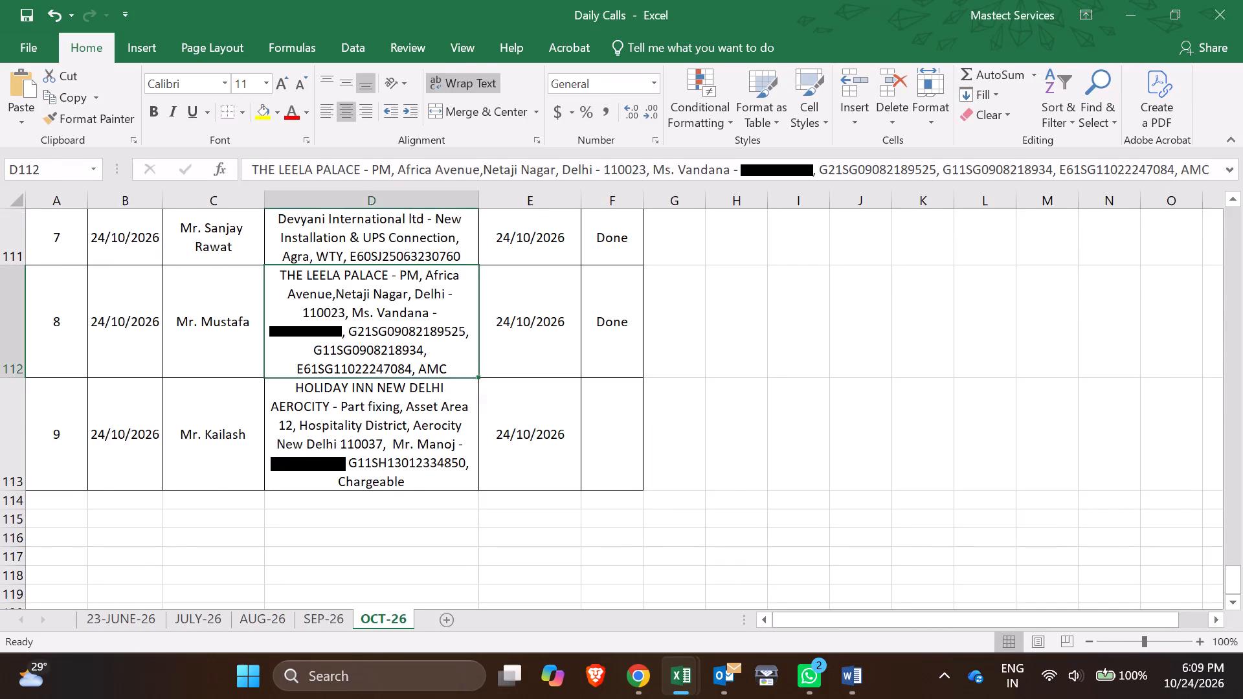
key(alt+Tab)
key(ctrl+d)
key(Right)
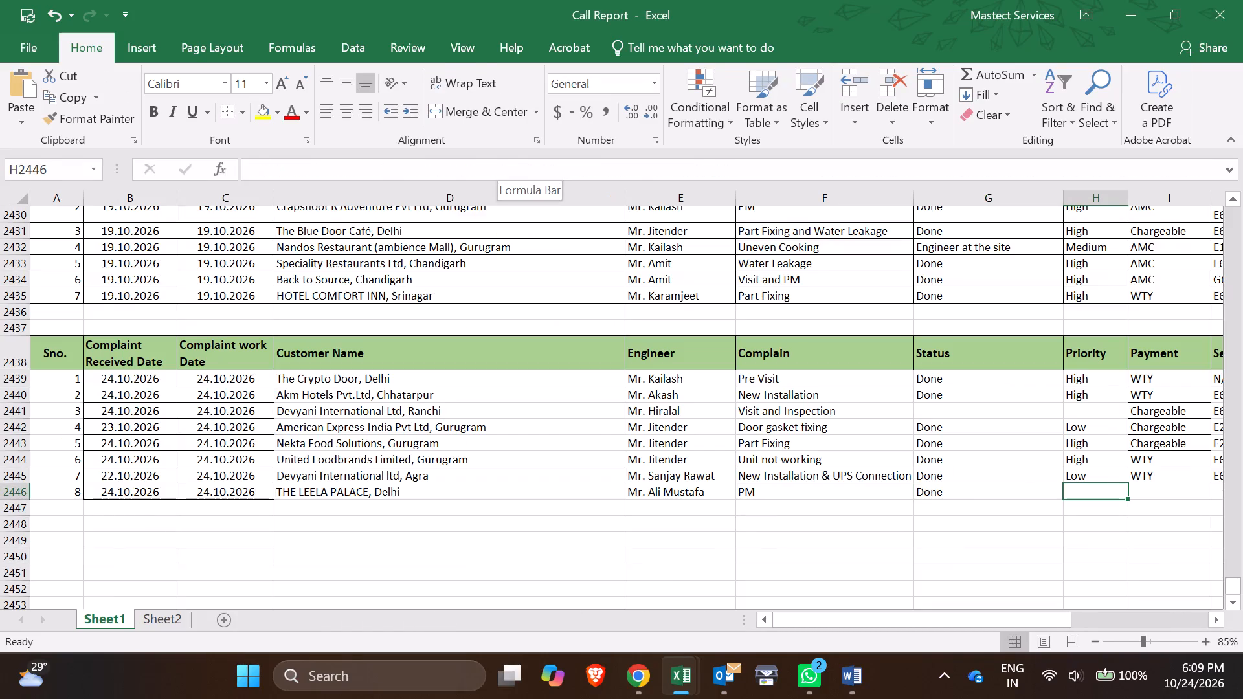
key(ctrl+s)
Set the Sno. 8 row's Priority to High and its Payment to AMC, as given in entry 8 of Daily Calls.
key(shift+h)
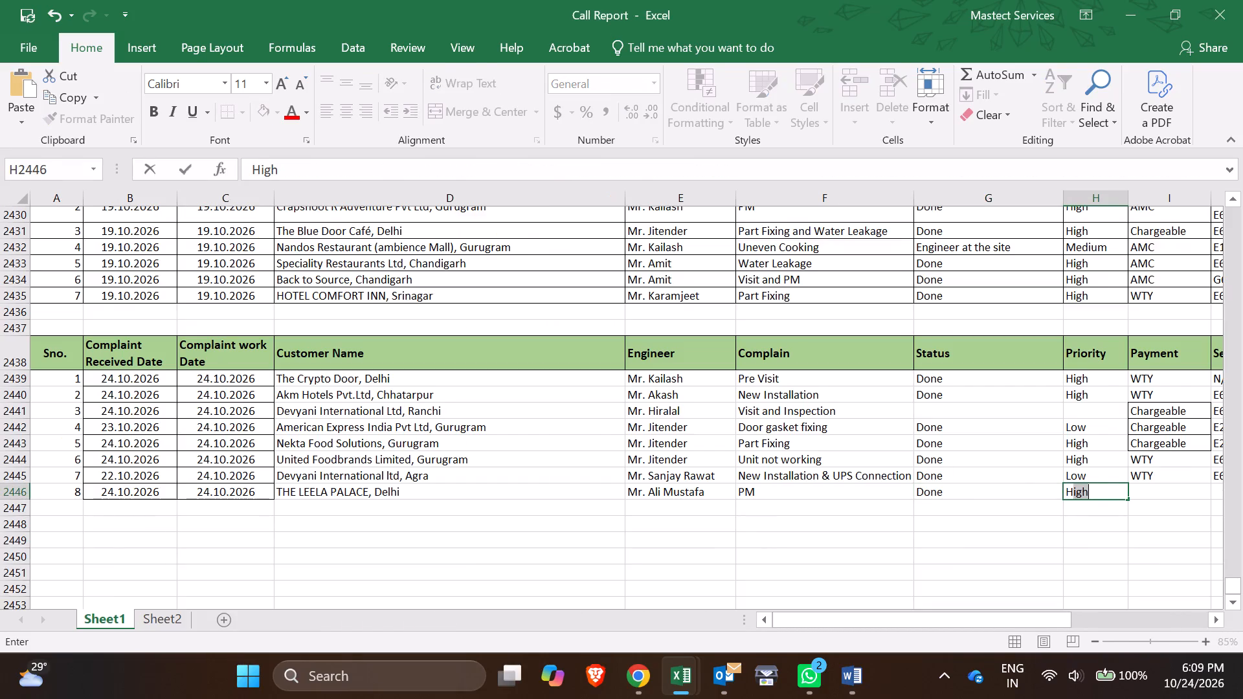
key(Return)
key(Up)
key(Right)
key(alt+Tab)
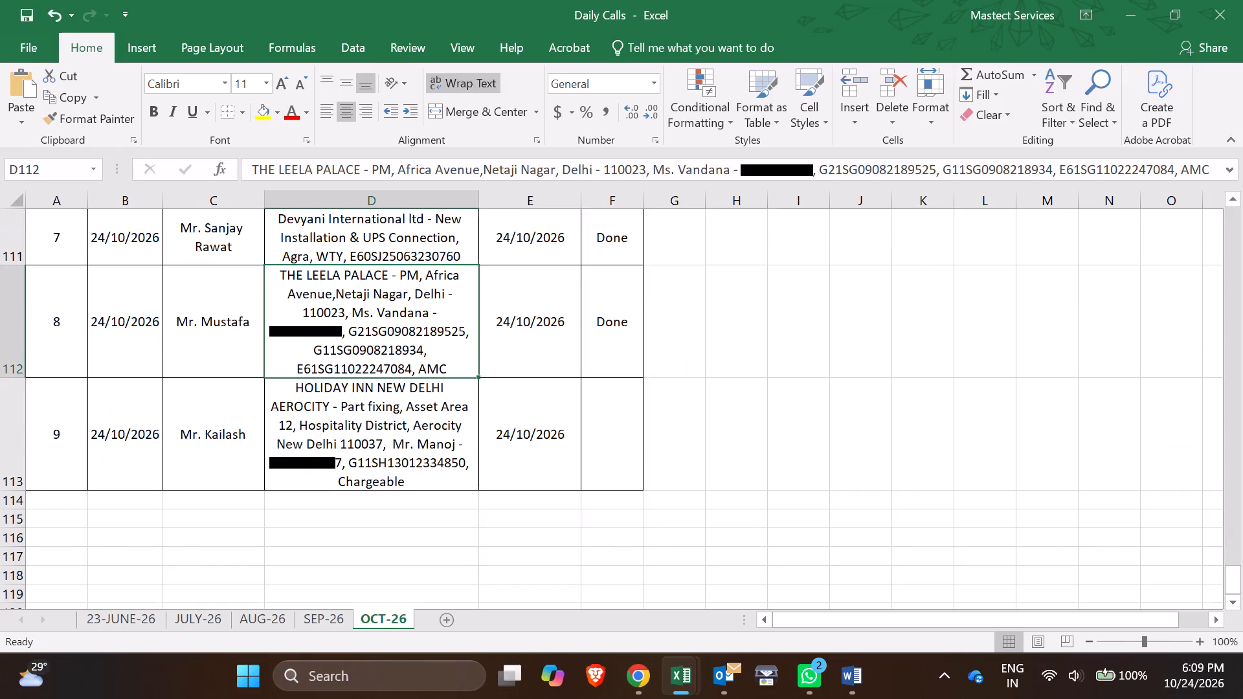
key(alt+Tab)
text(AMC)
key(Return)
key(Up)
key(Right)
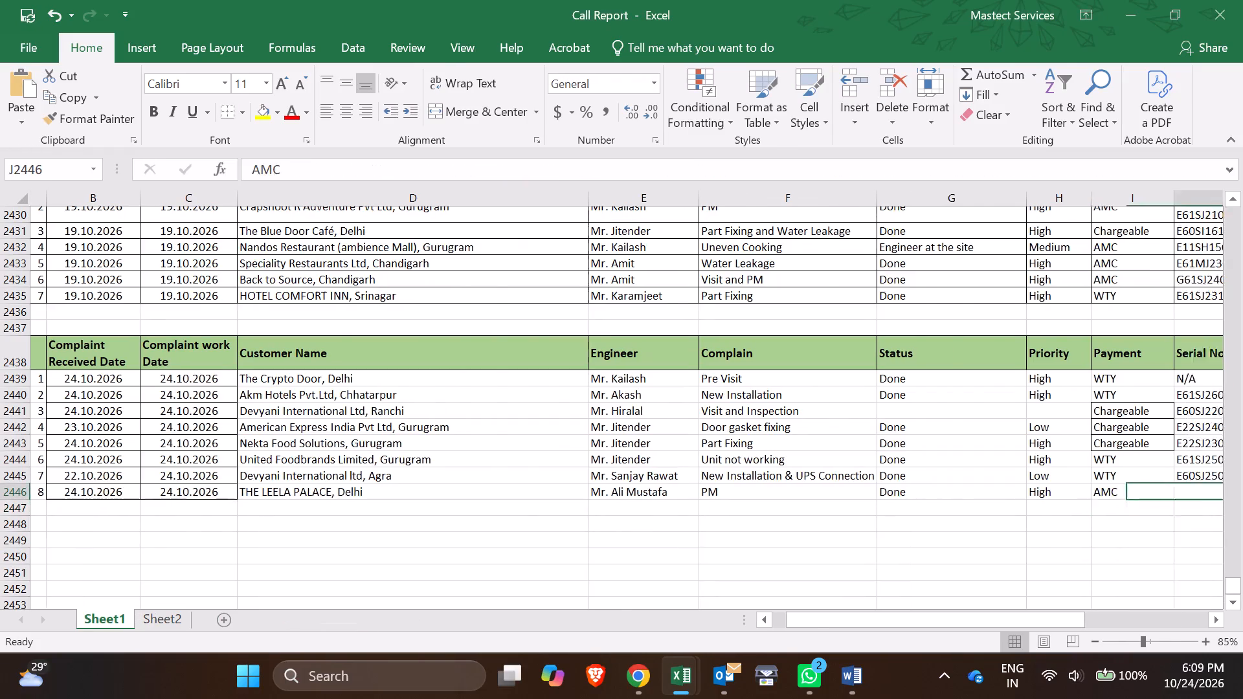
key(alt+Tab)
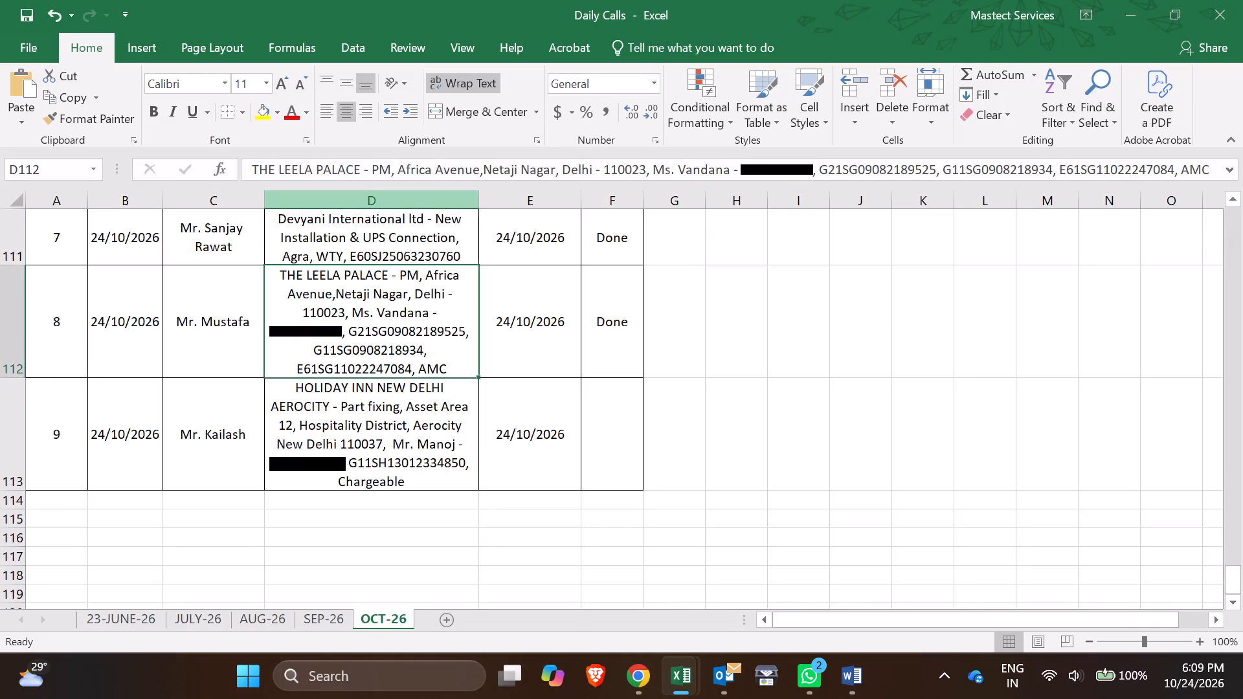
double_click(348, 370)
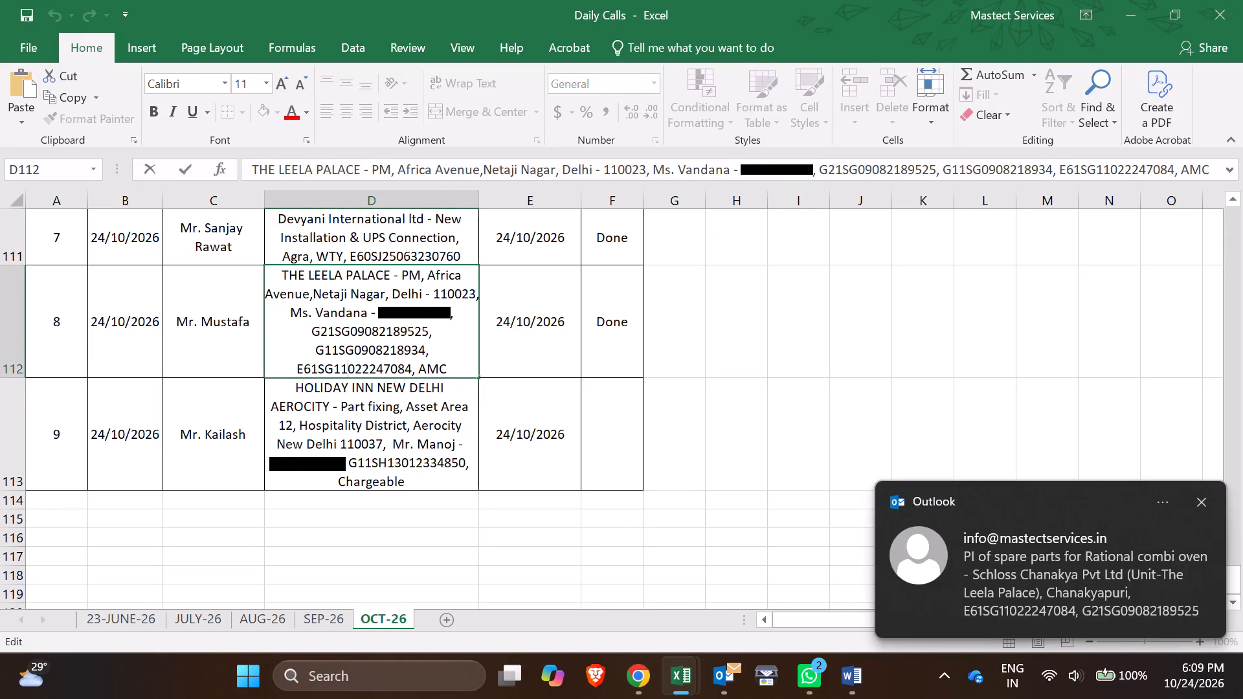
double_click(377, 332)
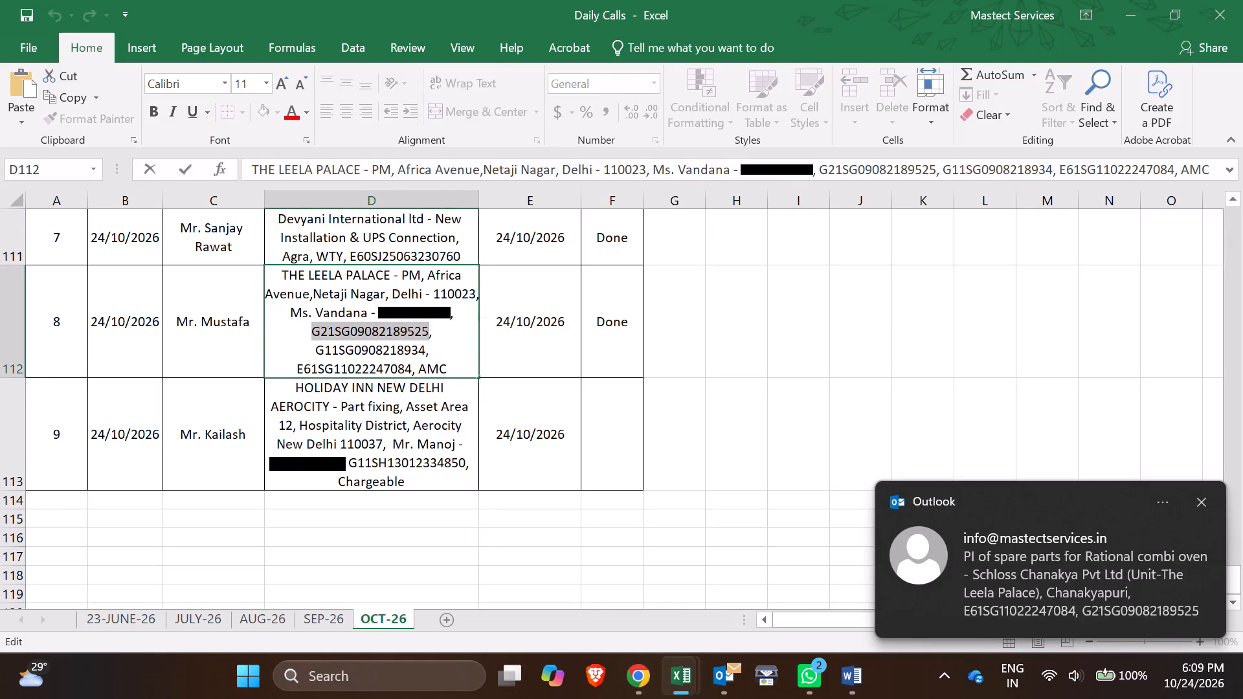
key(ctrl+c)
key(alt+Tab)
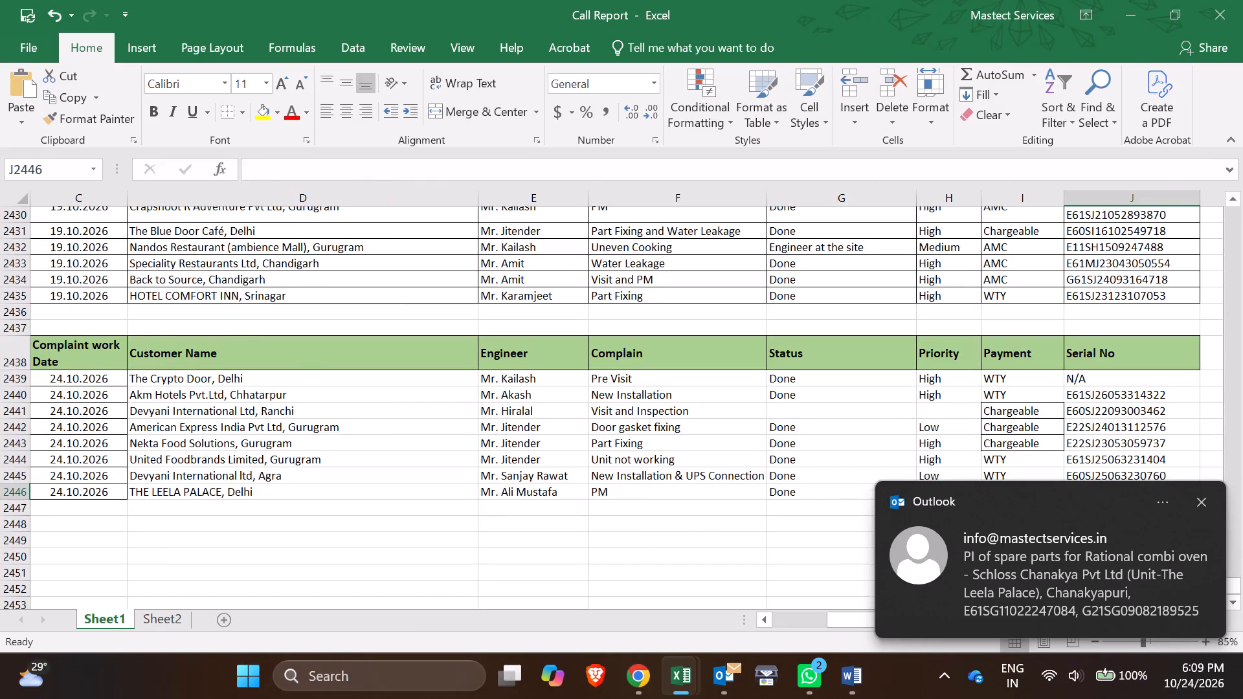
click(1036, 450)
scroll(1036, 450, down, 1)
click(1099, 407)
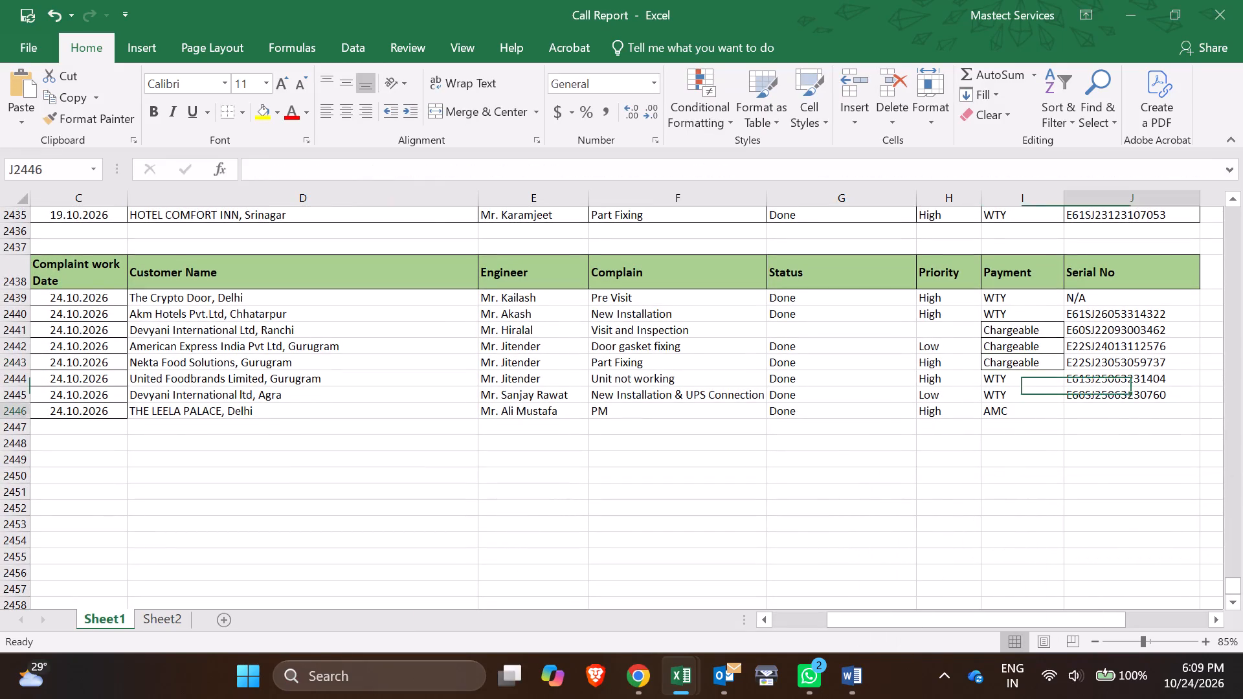
key(ctrl+v)
key(Return)
Return to entry 8 in Daily Calls for its remaining serial numbers.
key(alt+Tab)
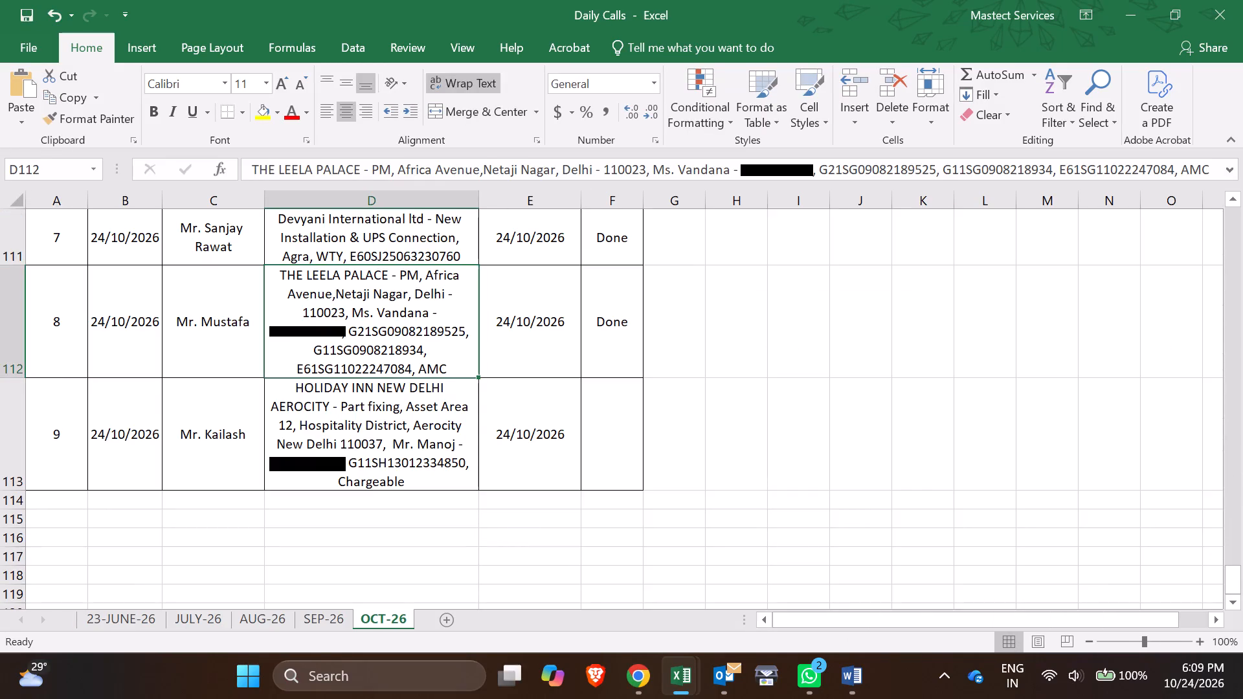
double_click(383, 349)
double_click(383, 349)
key(ctrl+c)
key(alt+Tab)
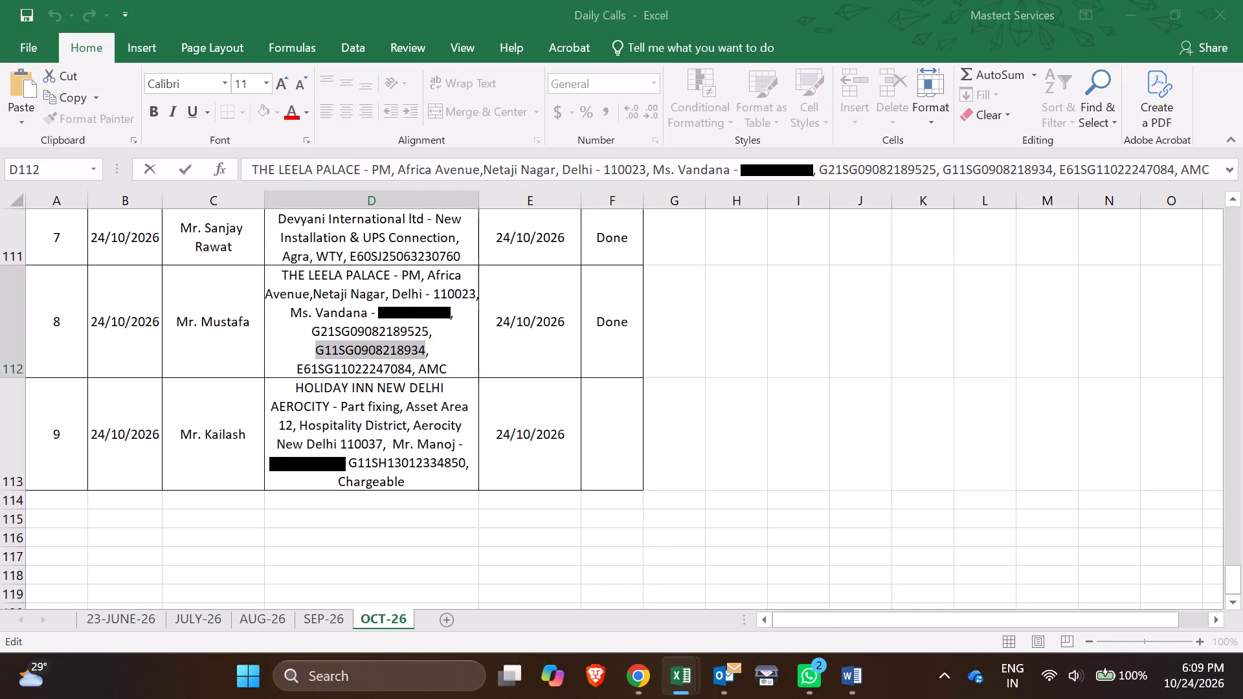
key(ctrl+v)
key(Return)
key(alt+Tab)
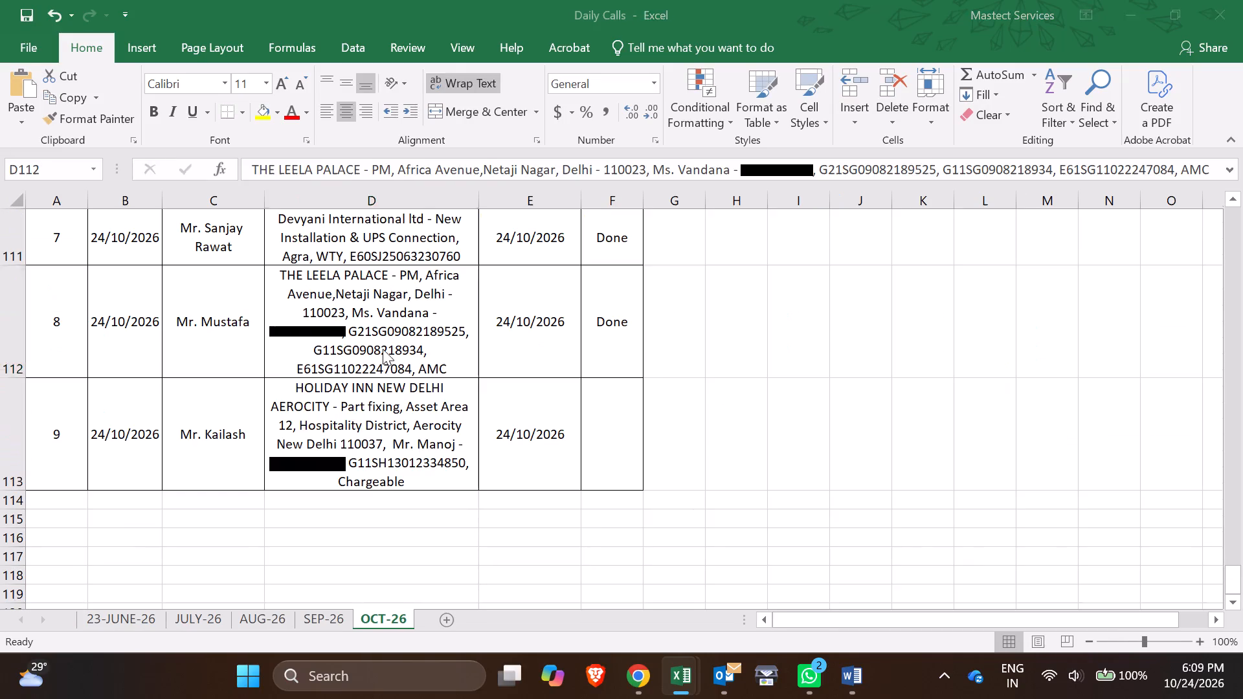
double_click(384, 365)
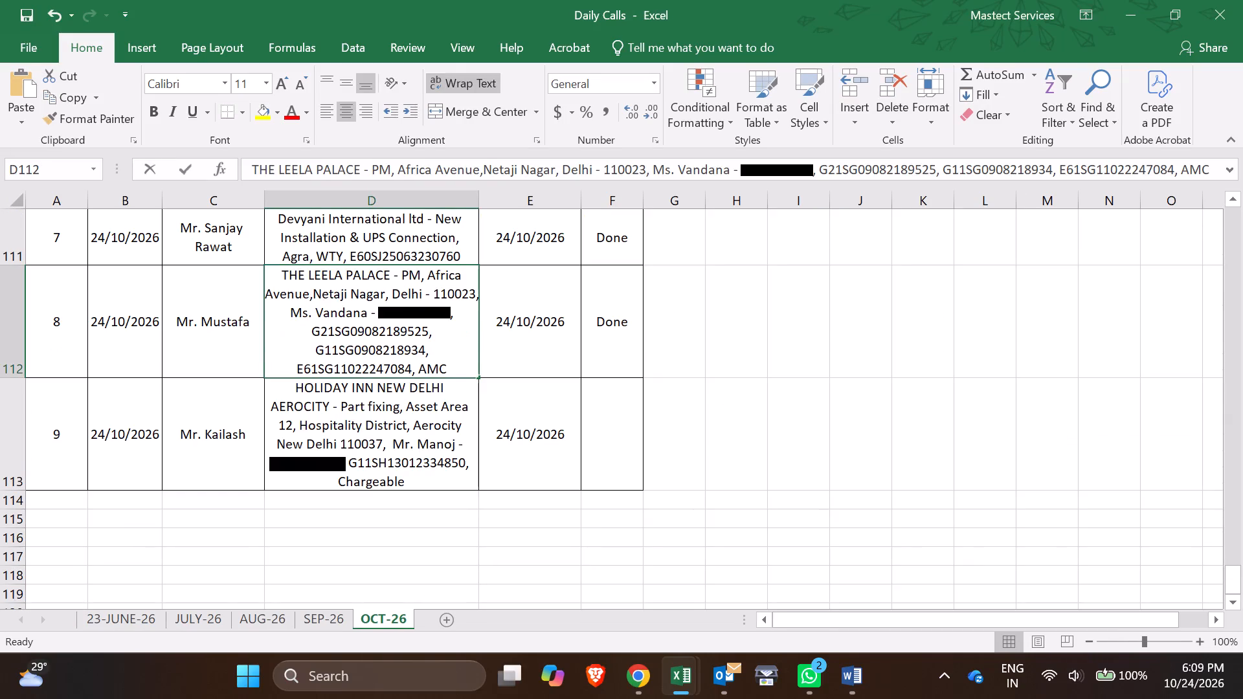
double_click(384, 365)
key(ctrl+c)
key(alt+Tab)
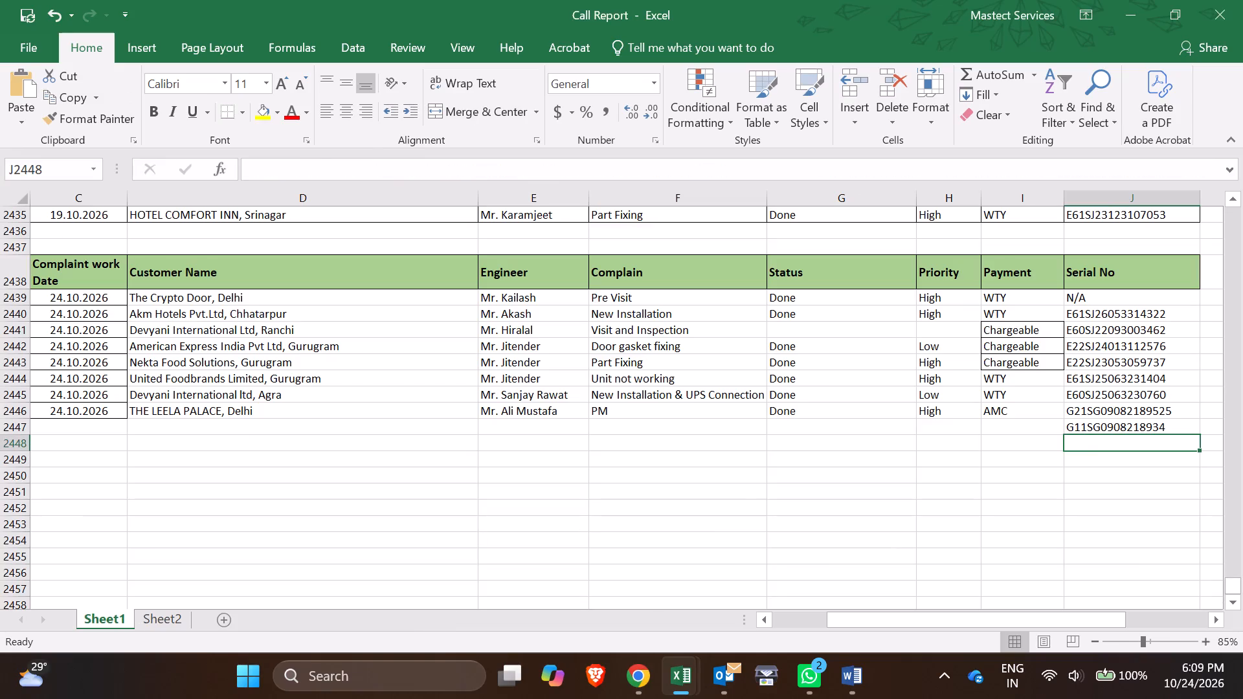
key(ctrl+v)
key(Return)
key(ctrl+s)
key(ctrl+s)
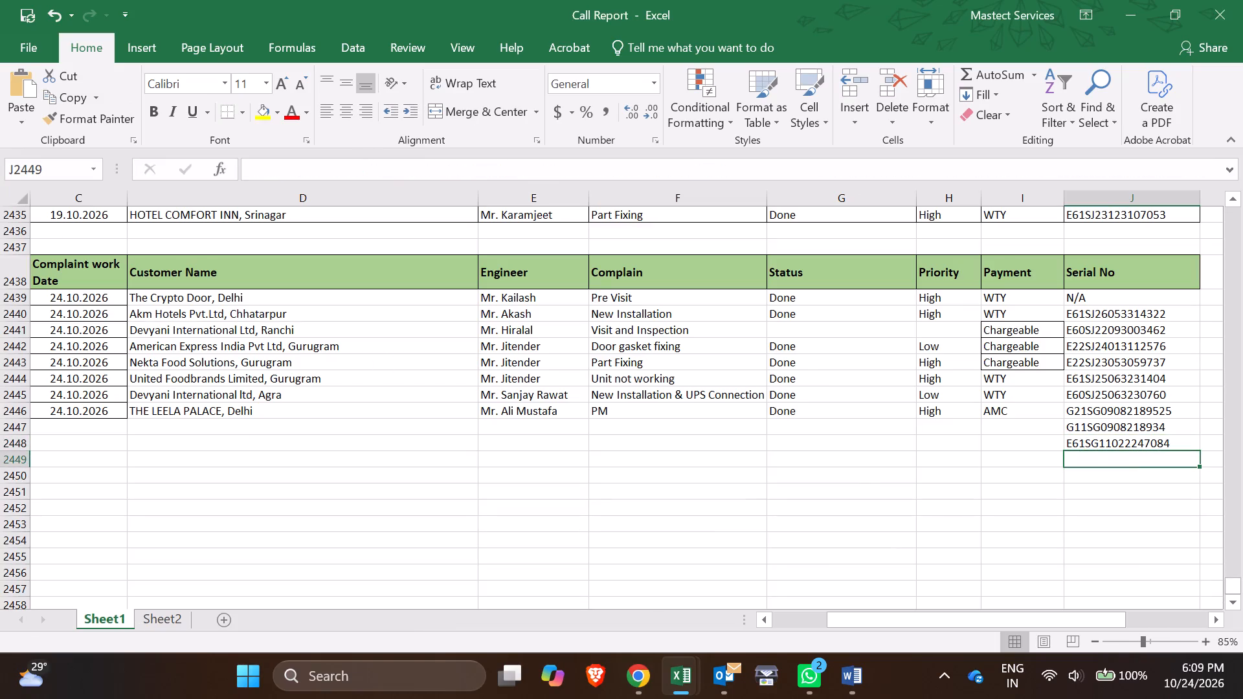
Merge the AMC Payment cell of THE LEELA PALACE across rows 2446 to 2448 and left-align it.
key(Up)
key(Up)
key(Up)
key(Left)
key(shift+Down)
key(shift+Down)
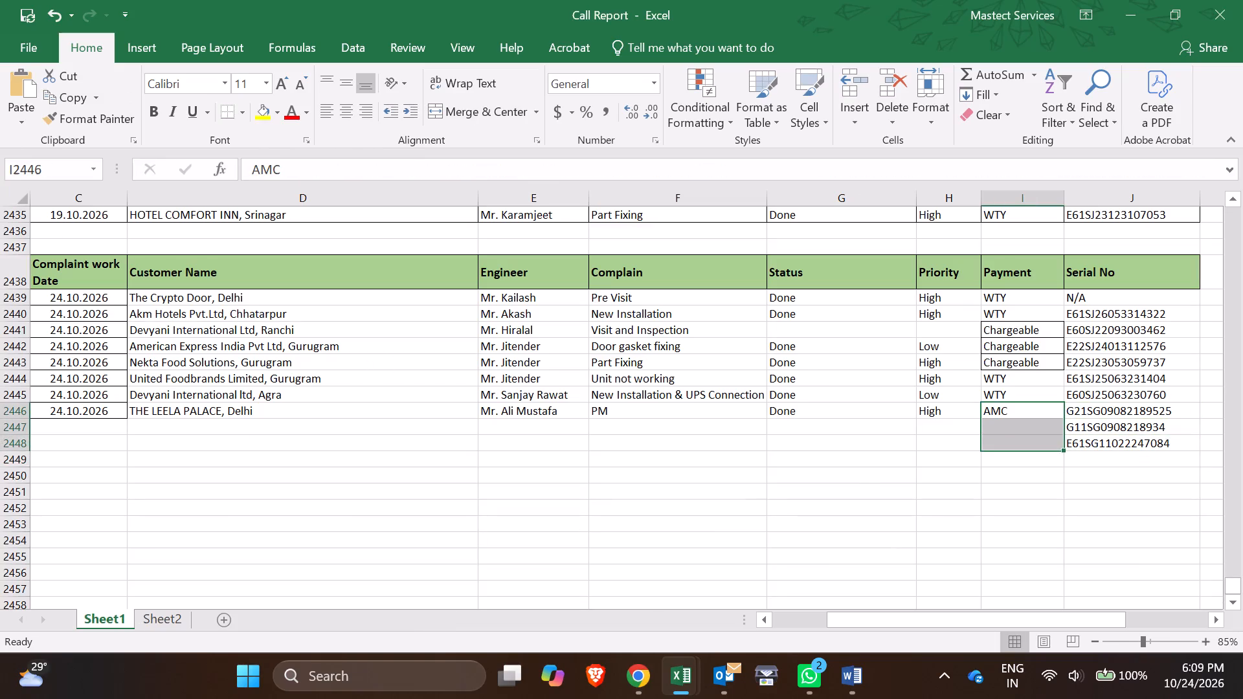
click(470, 110)
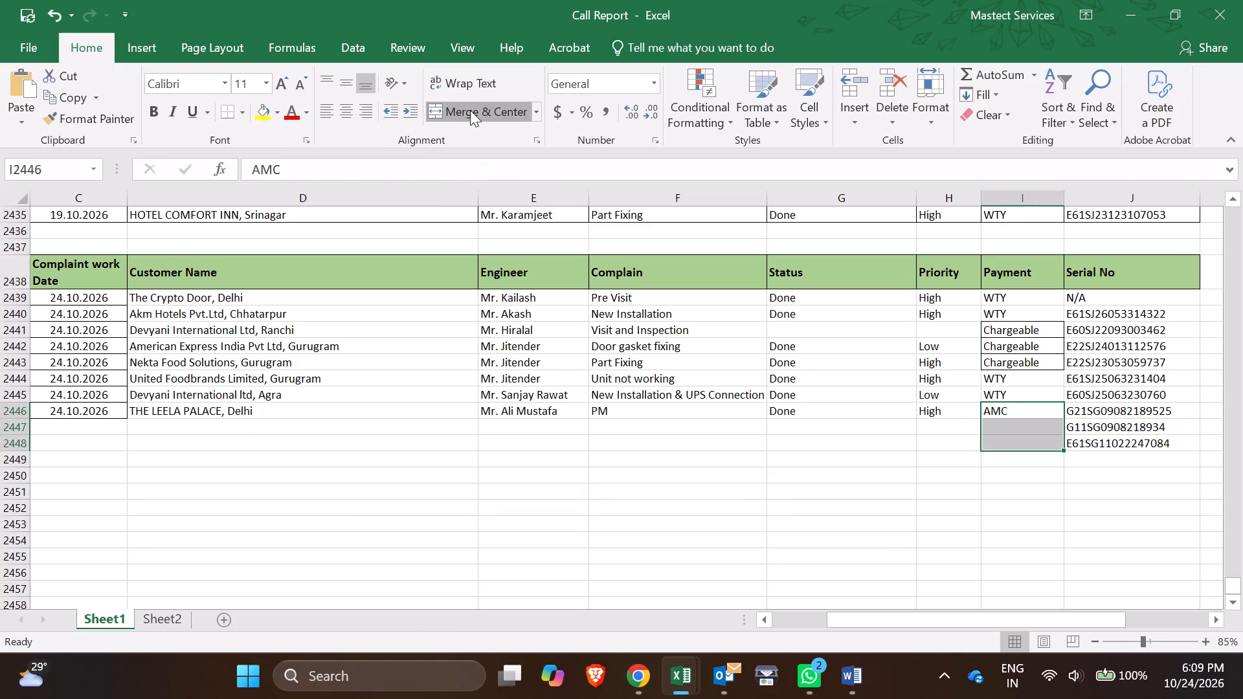
click(324, 115)
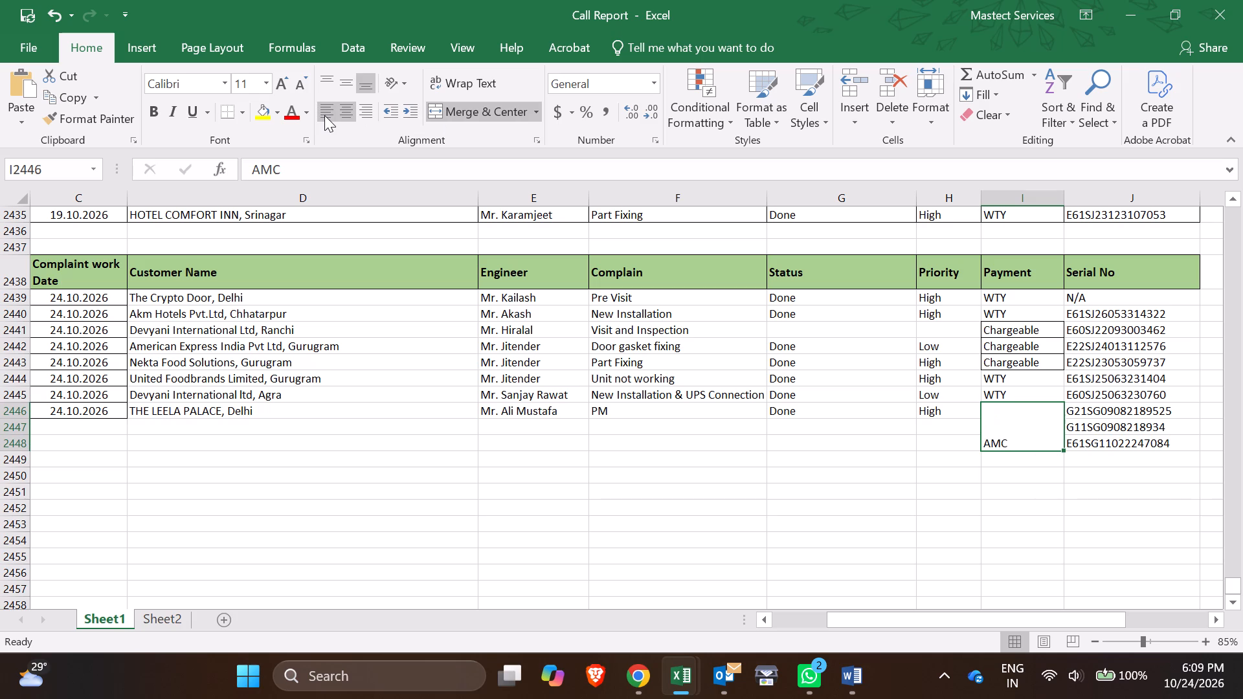
Merge the entry's Priority cell across rows 2446 to 2448 and left-align it.
key(Left)
key(shift+Down)
key(shift+Down)
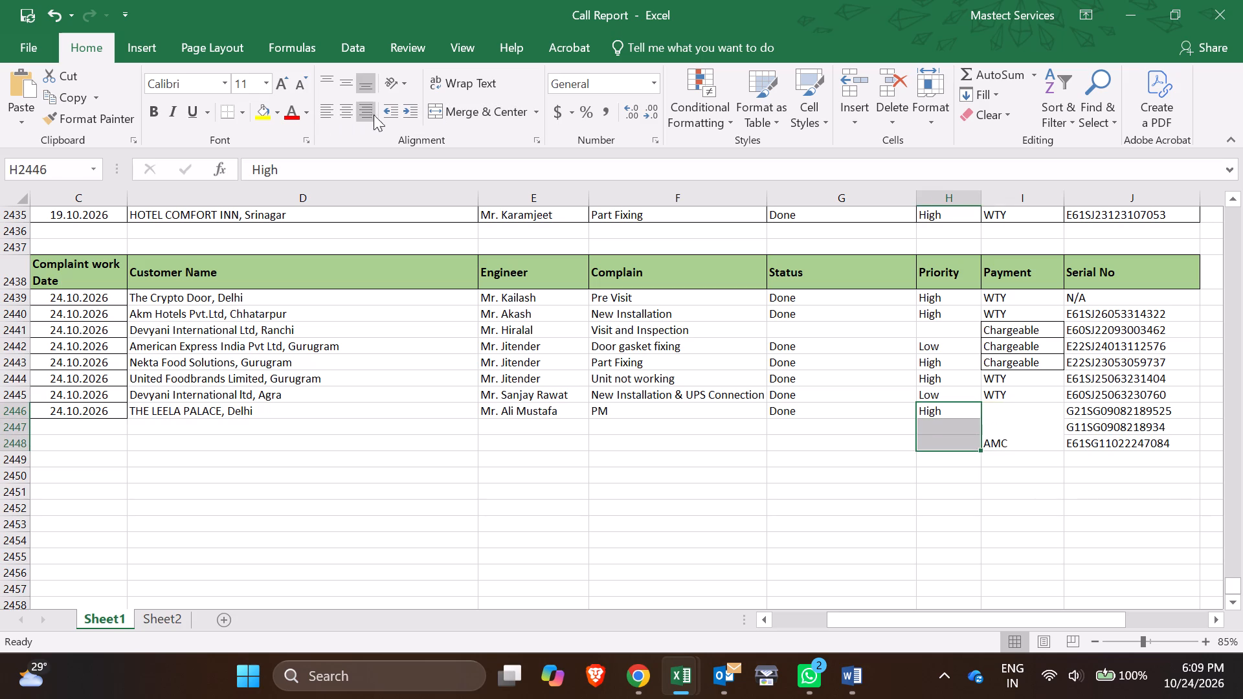
click(464, 111)
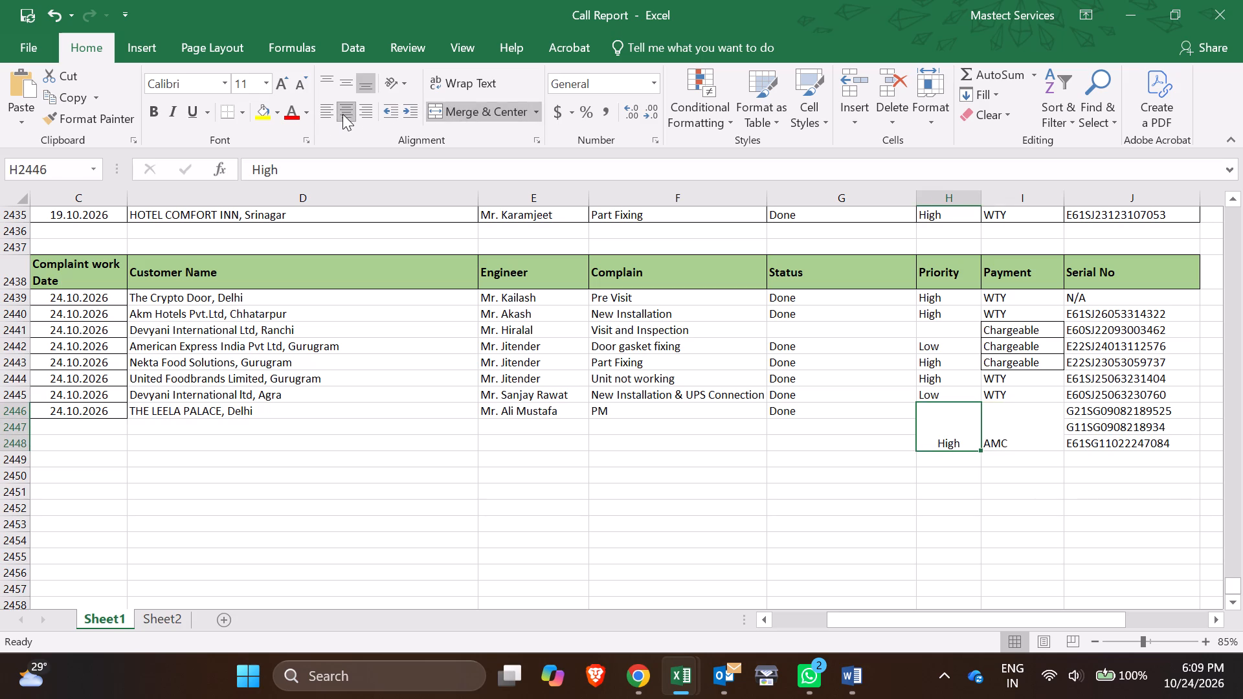
click(327, 114)
Merge the entry's Status cell across rows 2446 to 2448 and left-align it.
key(Left)
key(shift+Down)
key(shift+Down)
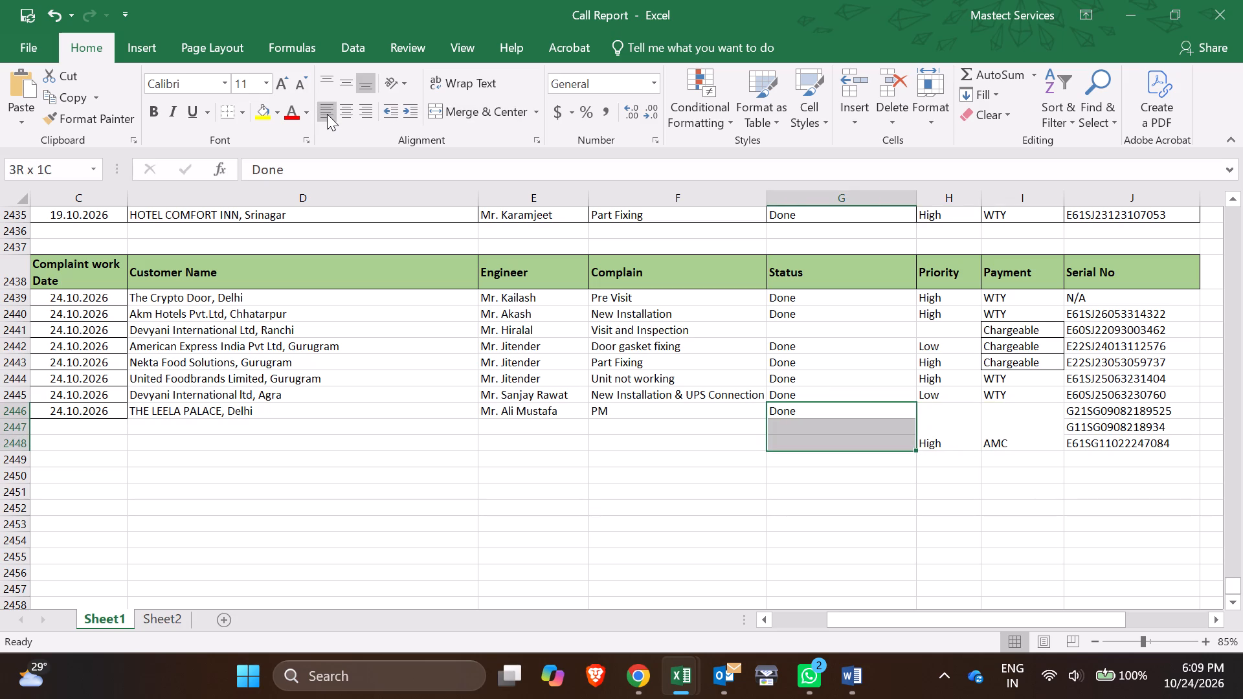
click(488, 113)
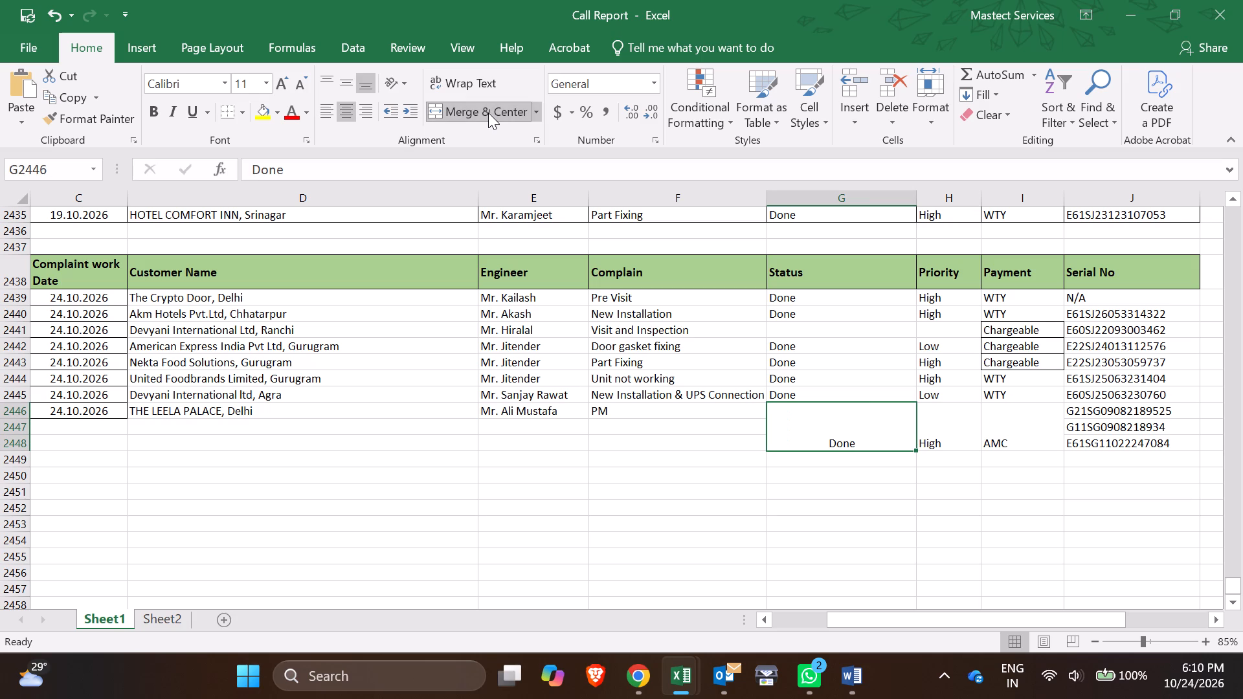
click(322, 103)
Merge the entry's Complain cell across rows 2446 to 2448 and left-align it.
key(Left)
key(shift+Down)
key(shift+Down)
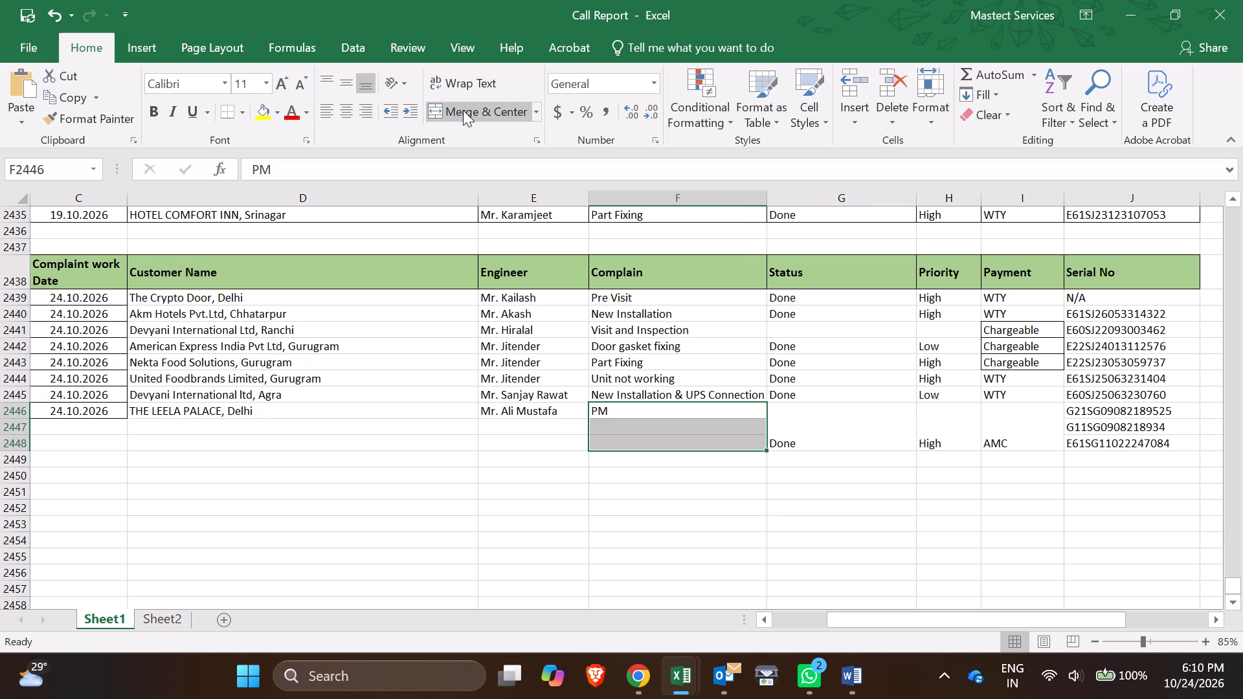
click(472, 110)
click(327, 118)
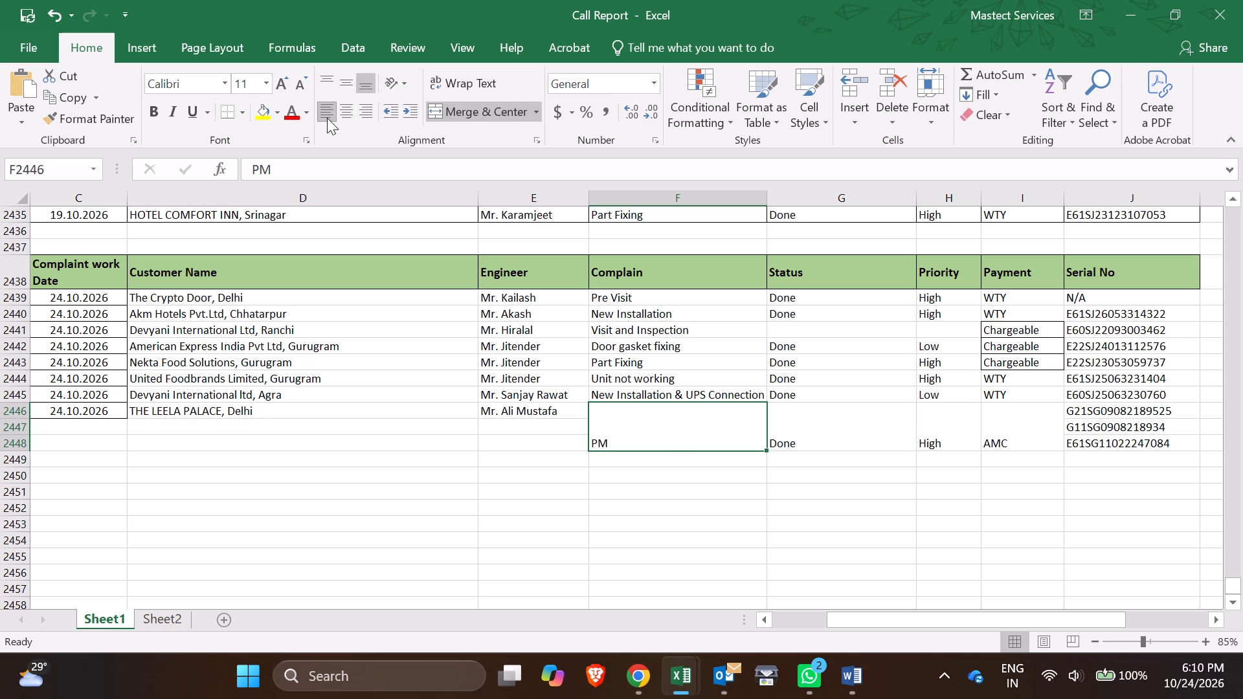
Merge the entry's Engineer cell across rows 2446 to 2448 and left-align it.
key(Left)
key(shift+Down)
key(shift+Down)
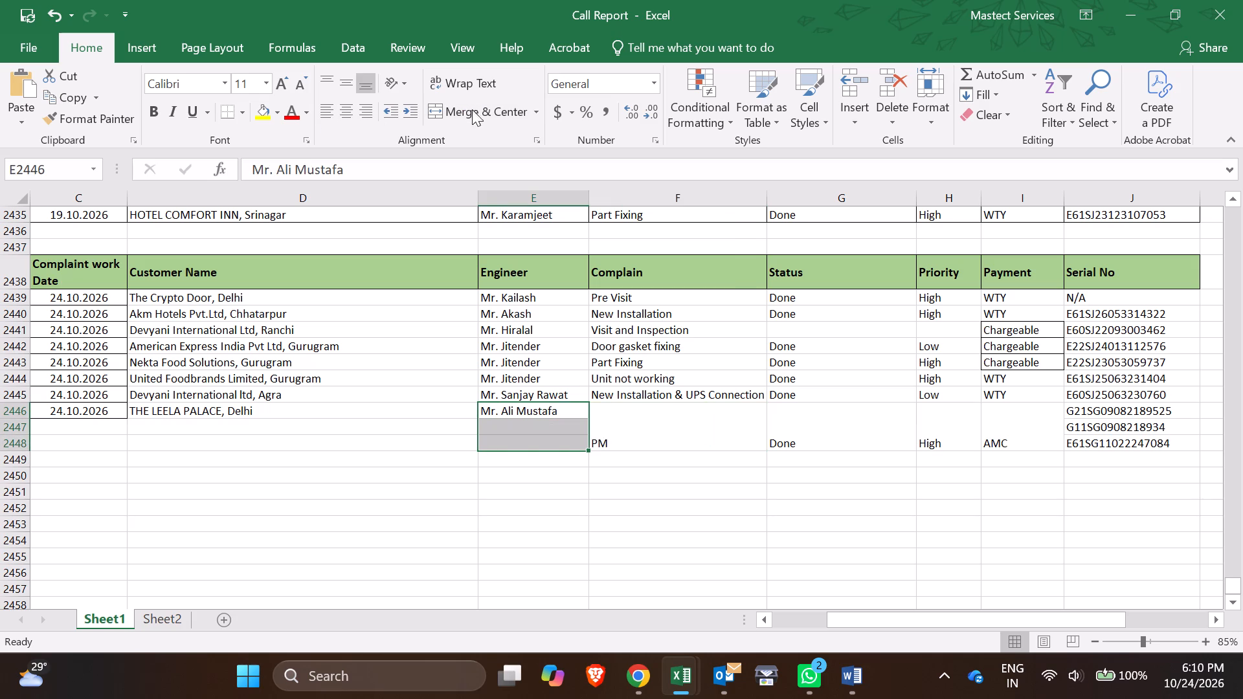
click(480, 109)
click(327, 117)
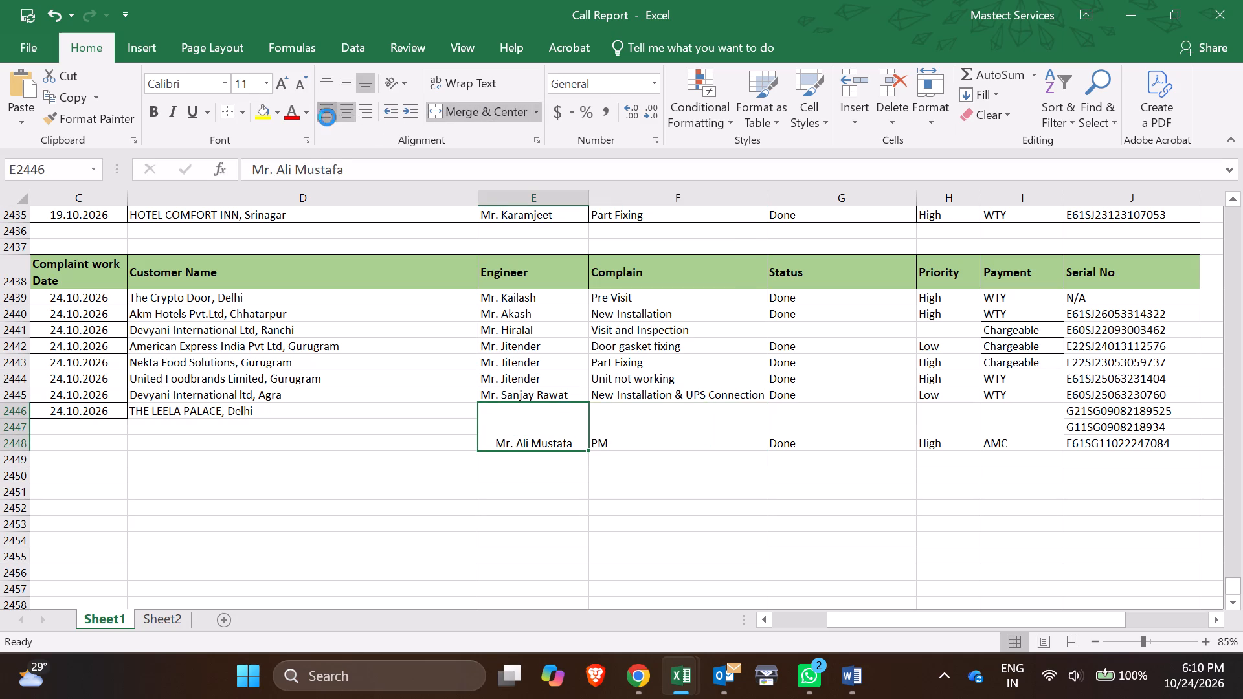
Merge the Customer Name cell of THE LEELA PALACE across rows 2446 to 2448 and left-align it.
key(Left)
key(shift+Down)
key(shift+Down)
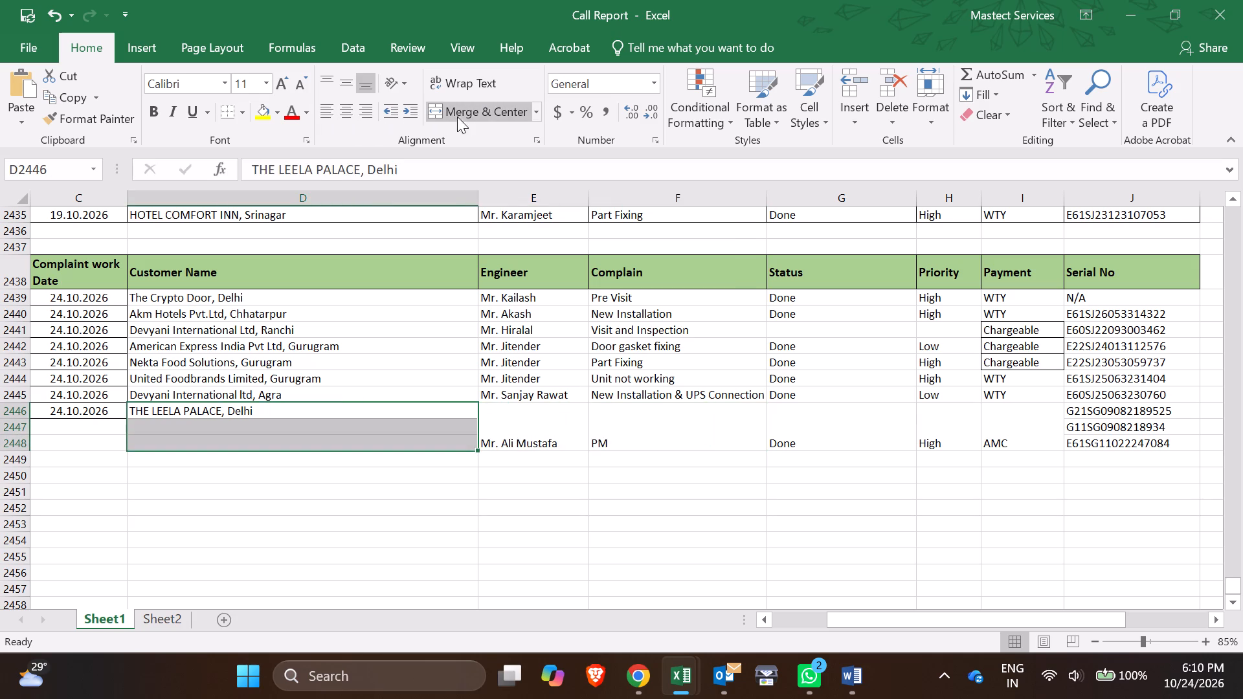
click(471, 116)
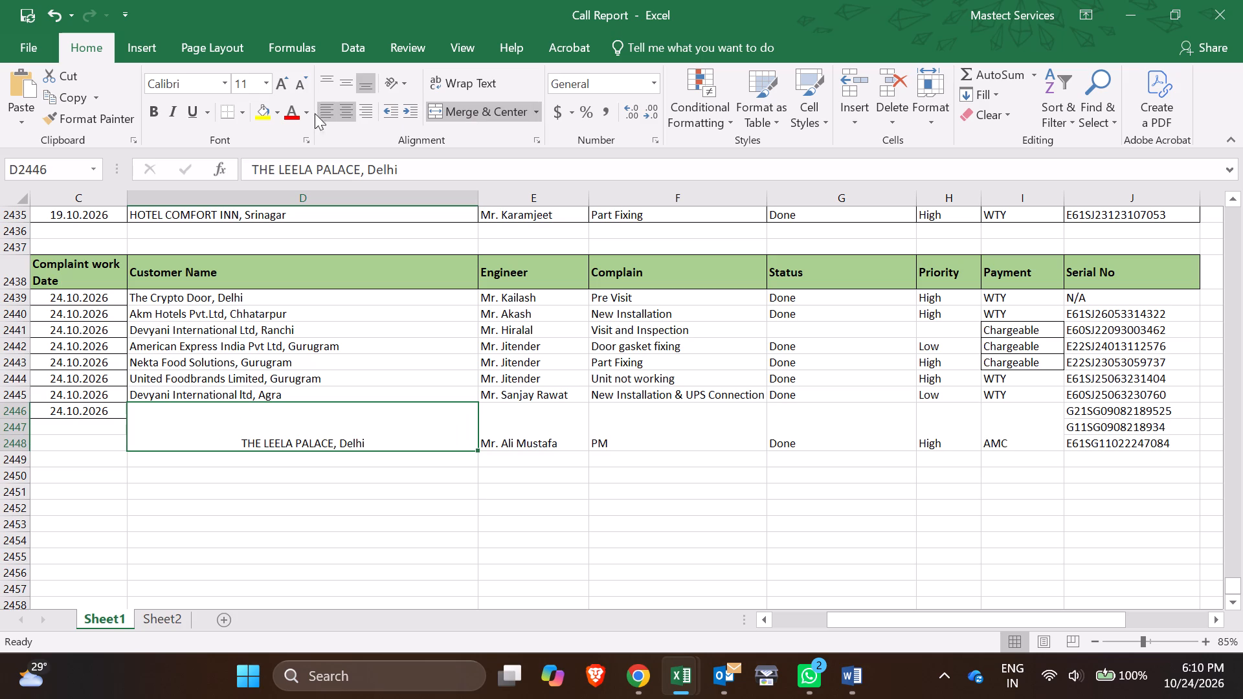
click(325, 111)
Merge and center the entry's Complaint work Date cell across rows 2446 to 2448.
key(Left)
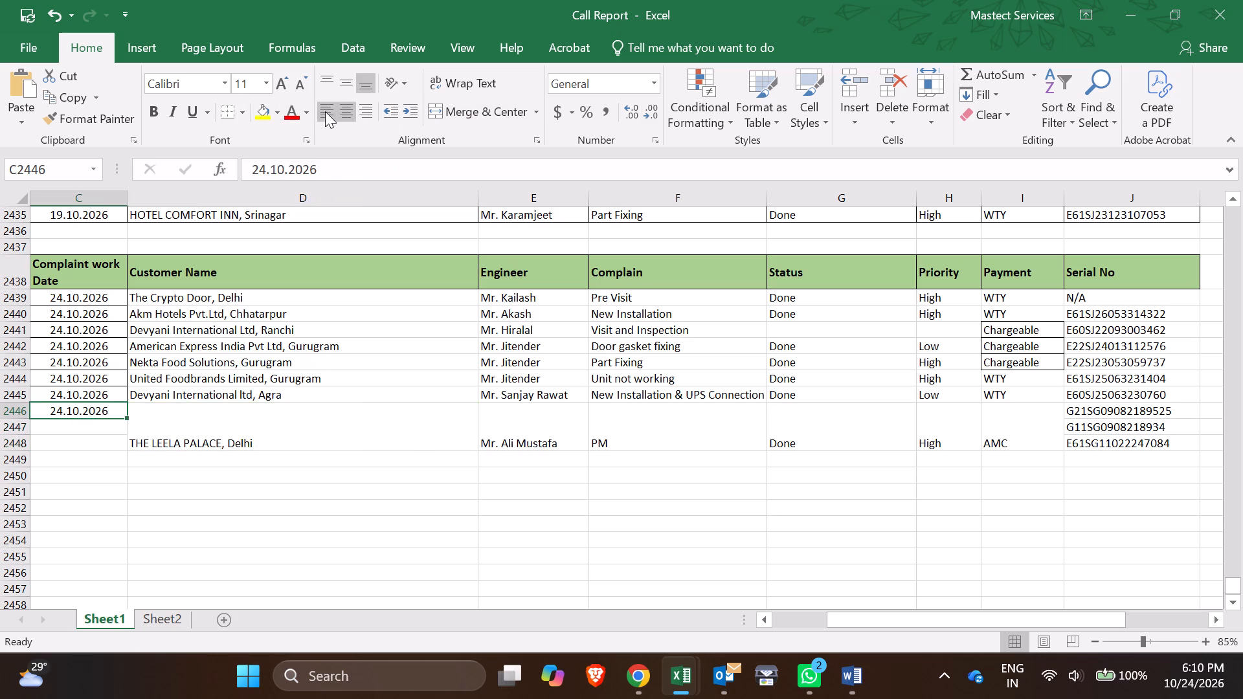
key(shift+Down)
key(shift+Down)
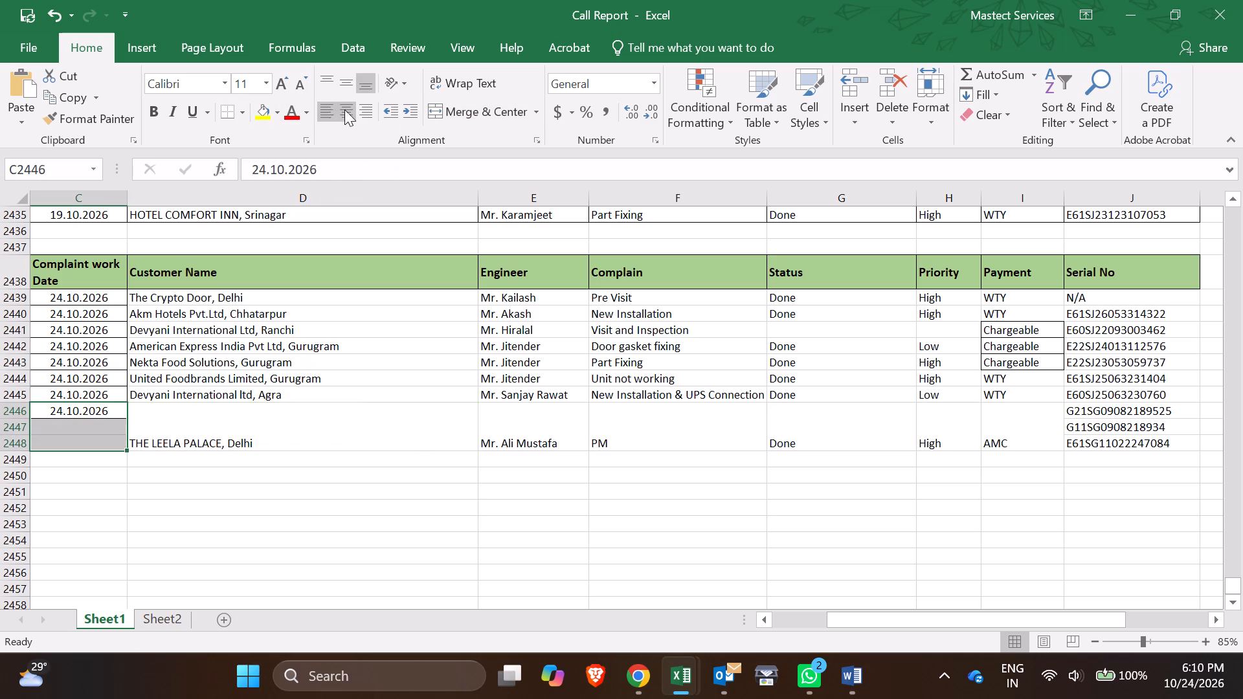
click(456, 111)
Merge and center the entry's Complaint Received Date cell across rows 2446 to 2448 and align it vertically to the middle.
scroll(442, 336, right, 2)
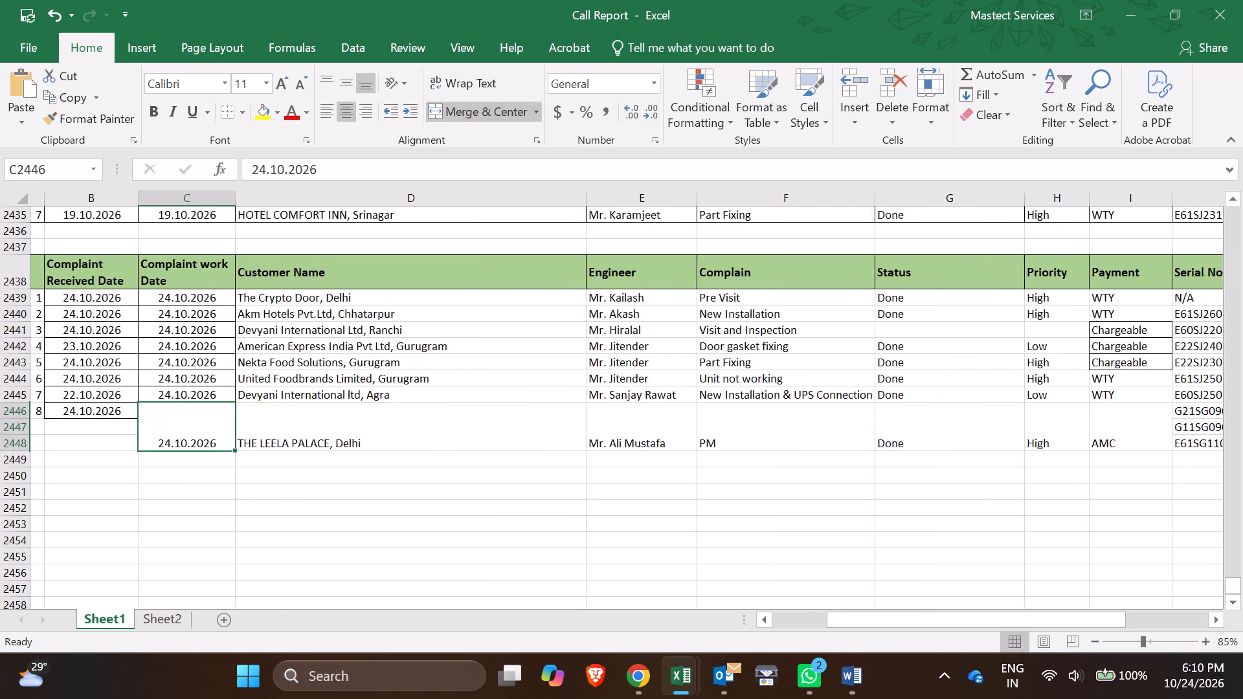
scroll(442, 336, right, 1)
key(Left)
key(shift+Down)
key(shift+Down)
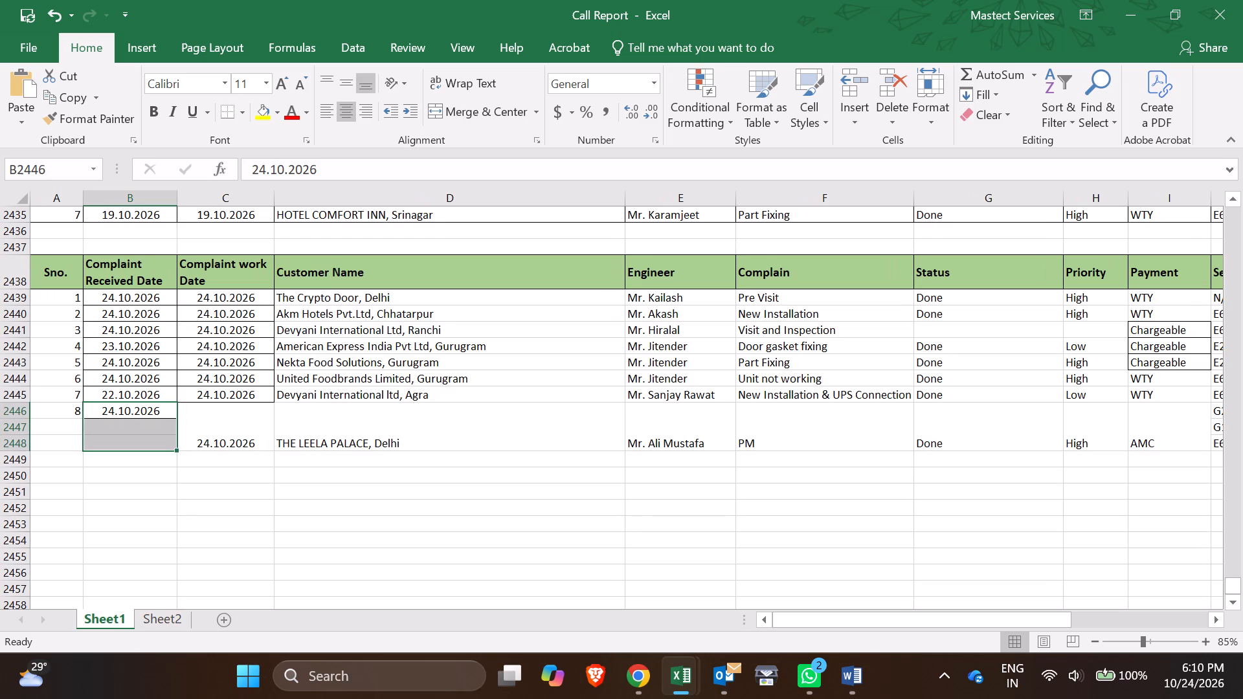
click(482, 116)
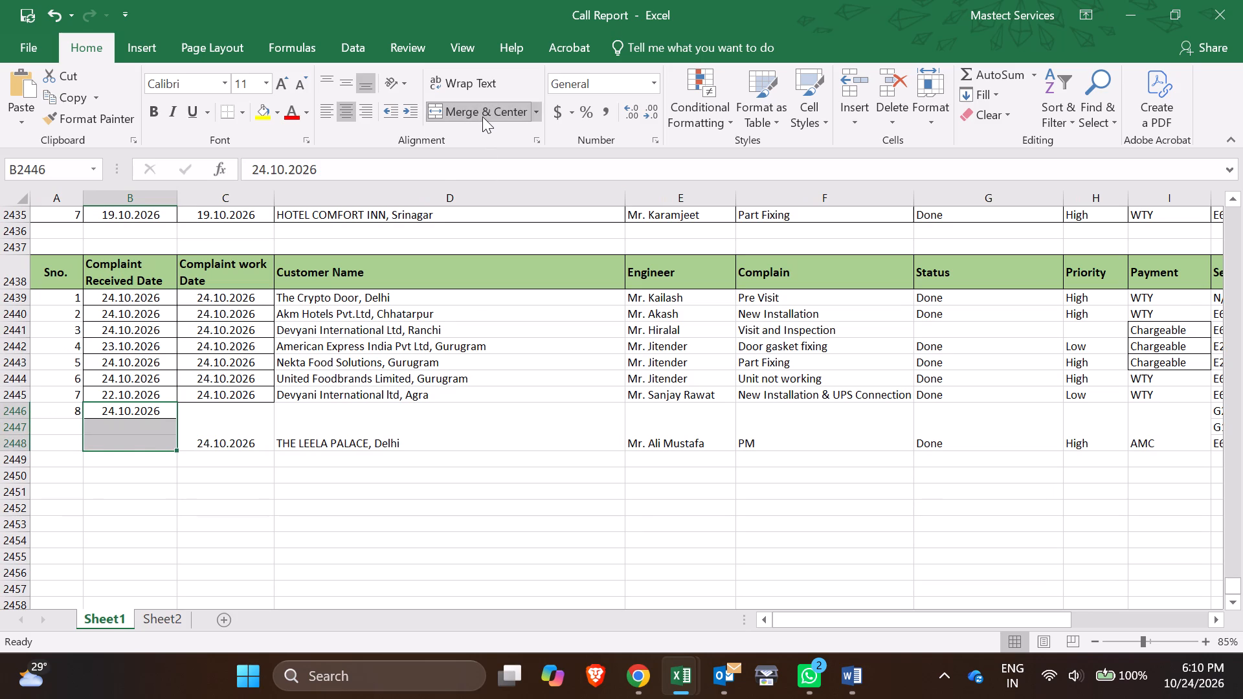
click(346, 85)
Align the merged Complaint work Date cell of the Sno. 8 entry vertically to the middle.
key(Right)
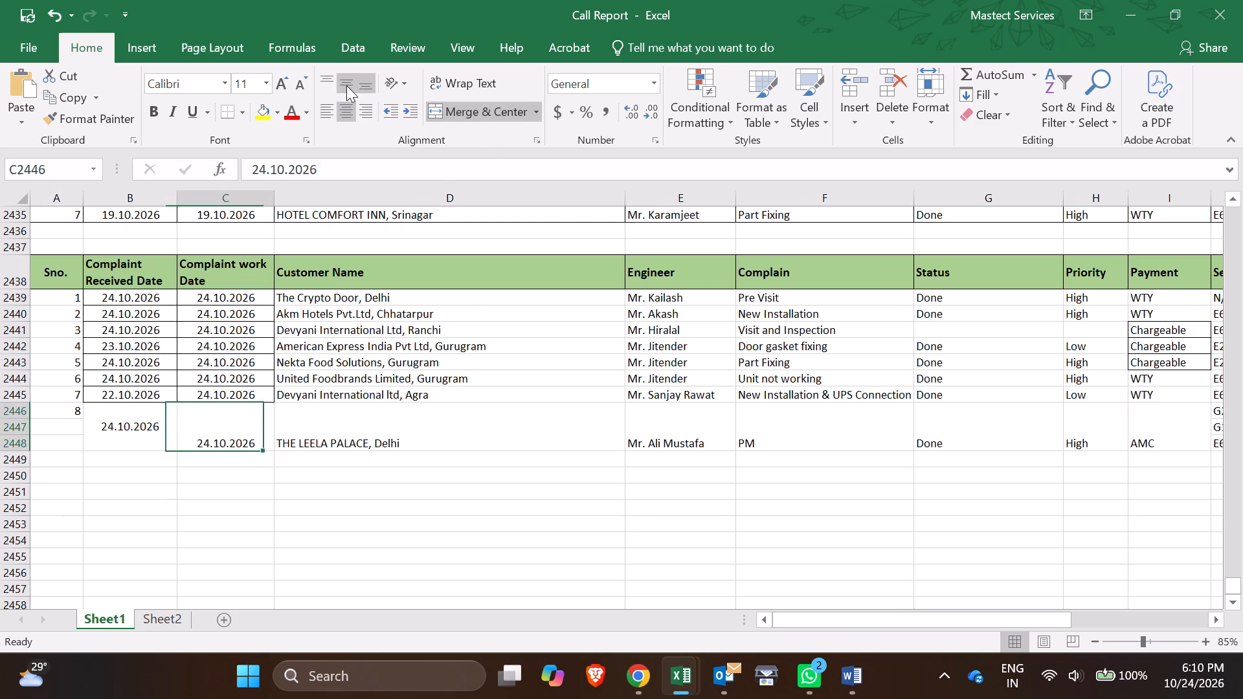
click(346, 85)
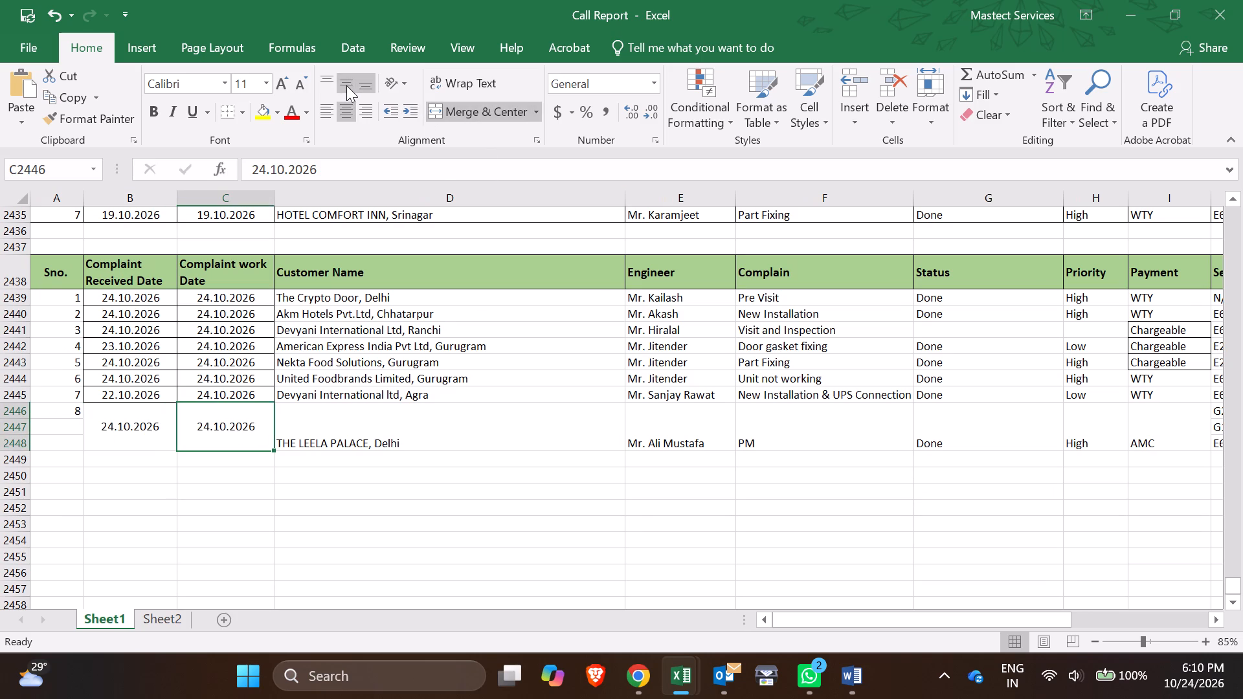
Select the Sno. 8 cell together with the two cells below it for merging.
key(Left)
key(Left)
key(shift+Down)
key(shift+Down)
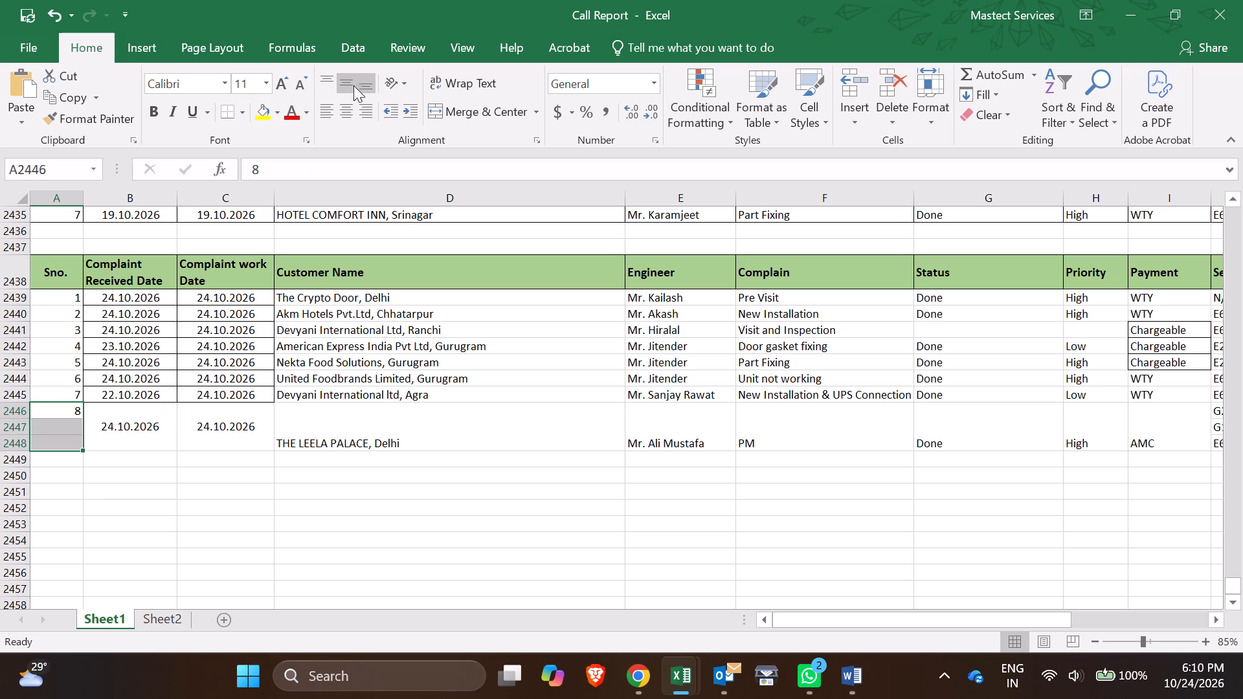
Merge the Sno. 8 cell across the three Leela Palace rows, align it right and vertically middle, and save.
click(455, 113)
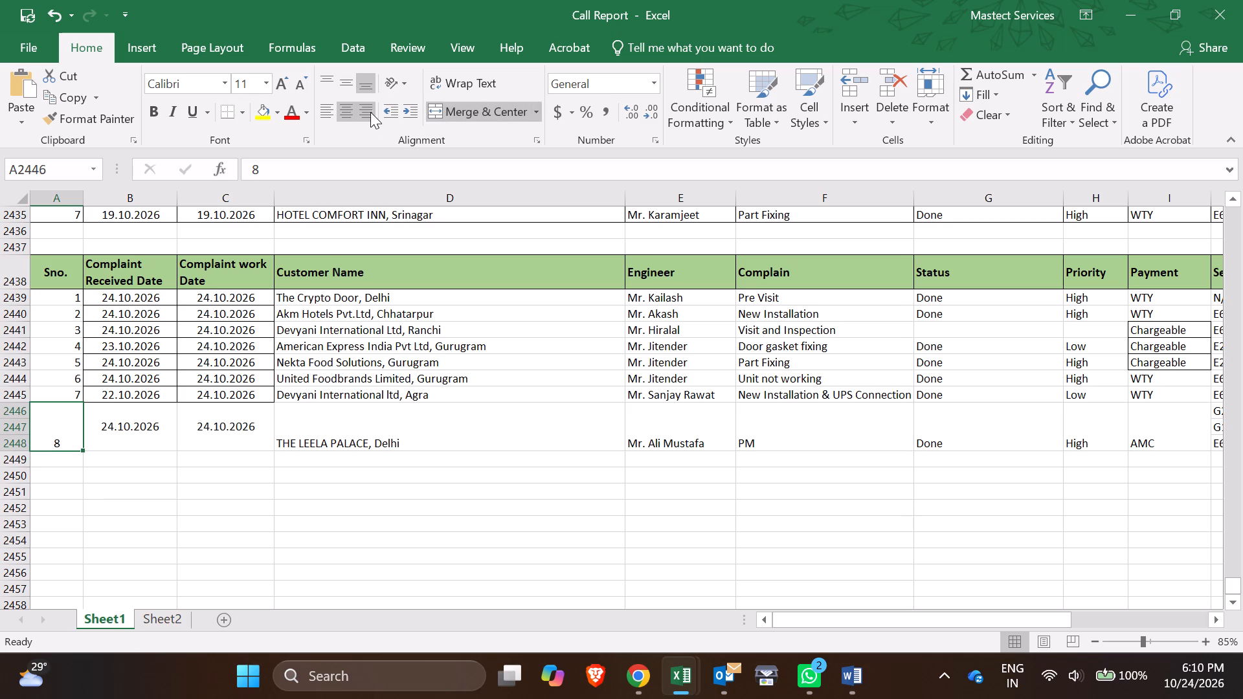
click(364, 111)
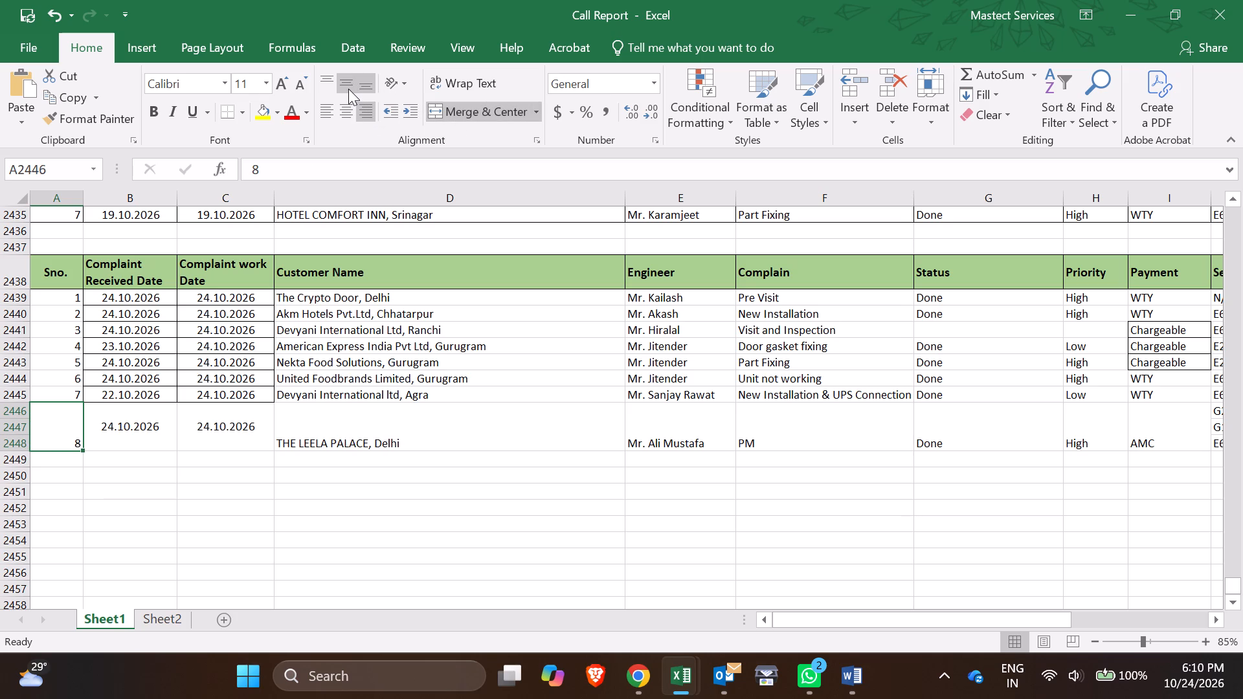
click(348, 89)
key(ctrl+s)
key(ctrl+s)
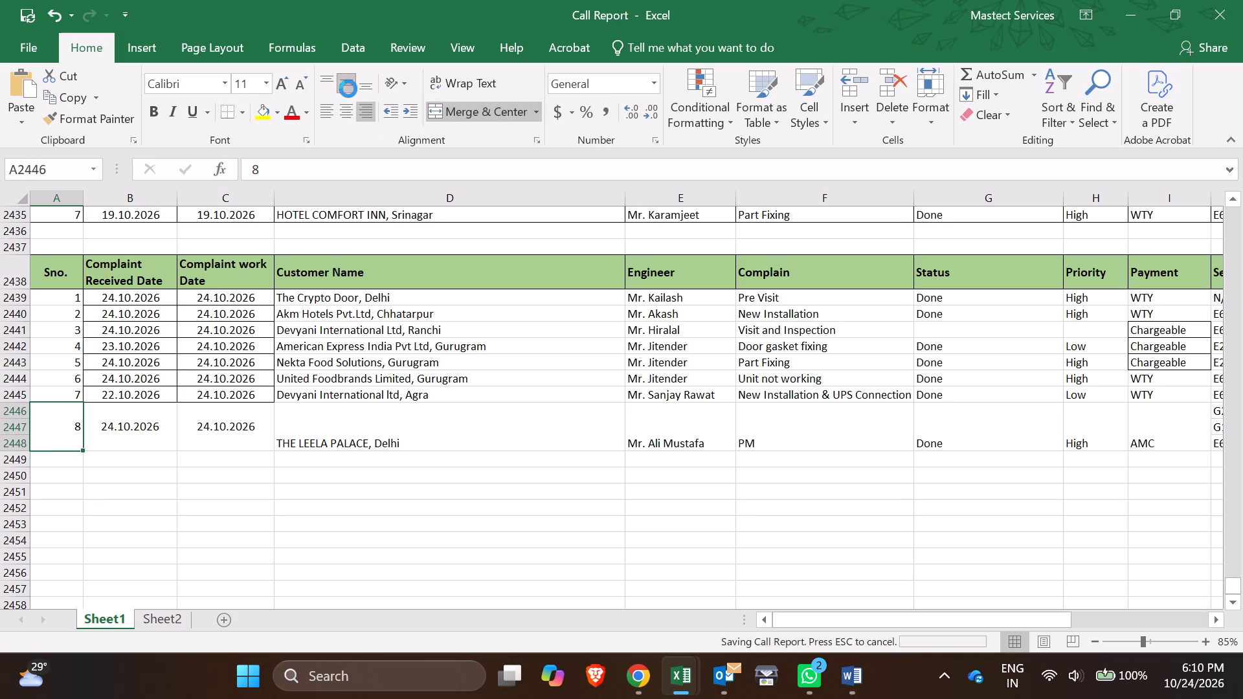
click(368, 403)
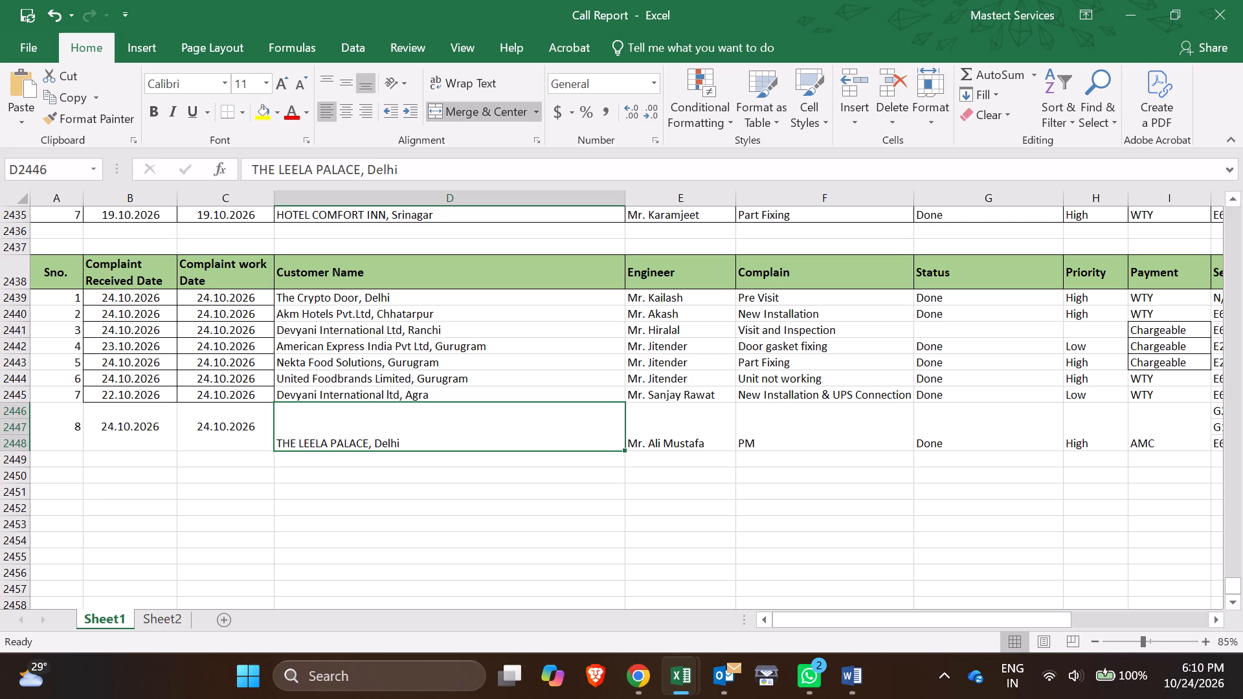
Realign the merged Sno. 8 number to the right and bottom of its cell and save Call Report.
click(77, 427)
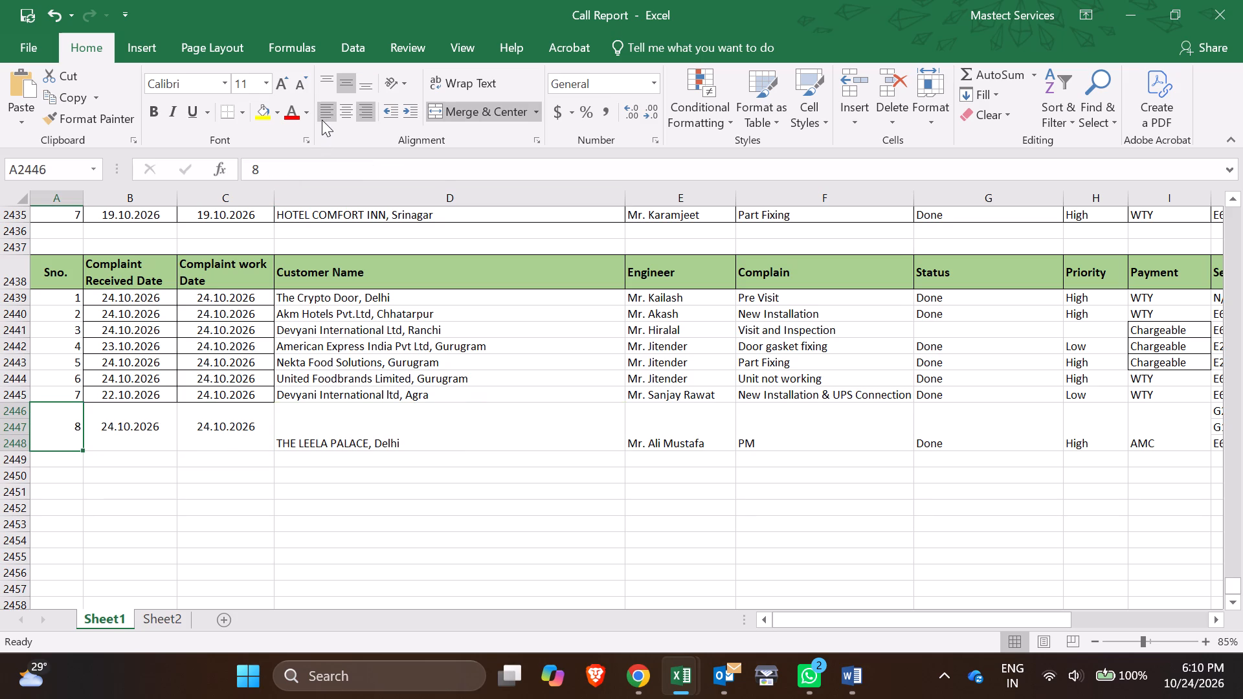
click(322, 118)
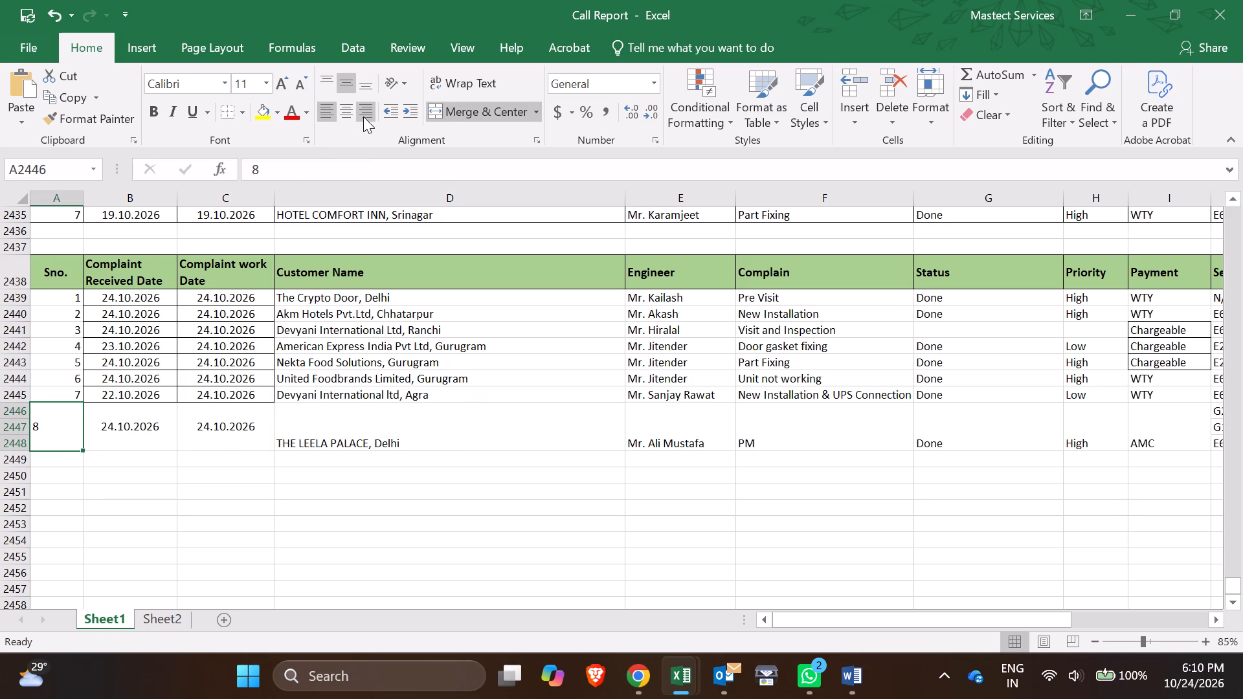
click(370, 116)
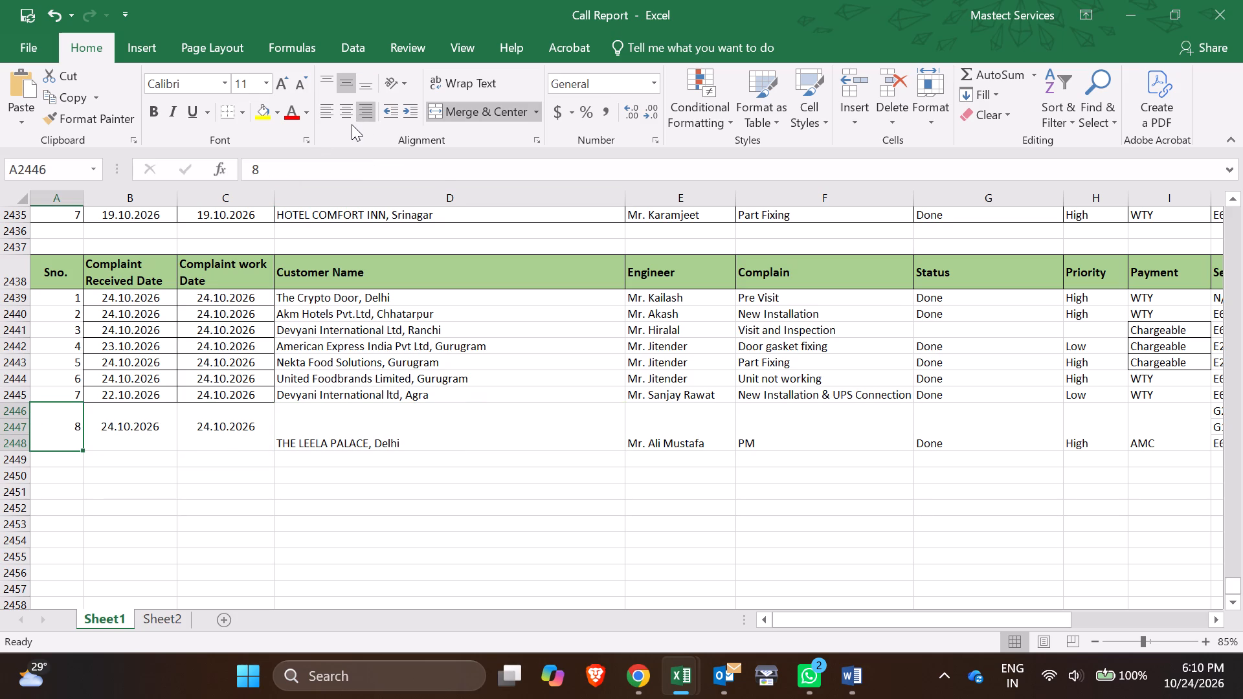
click(351, 120)
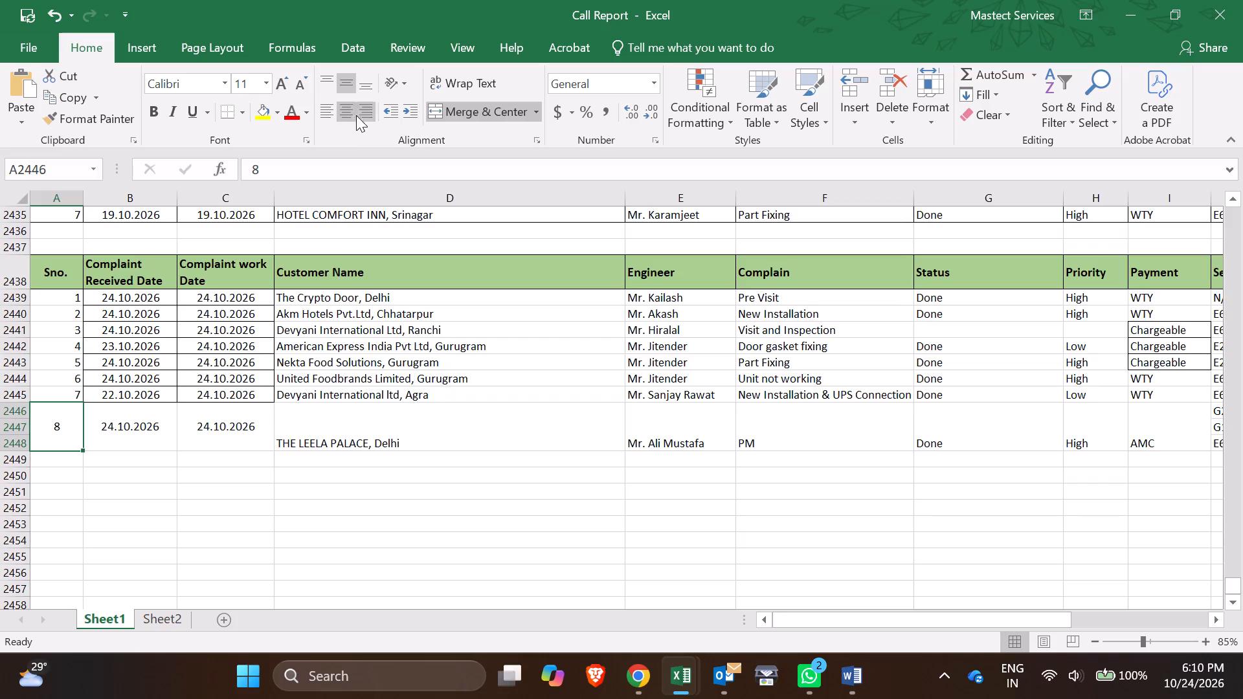
click(346, 83)
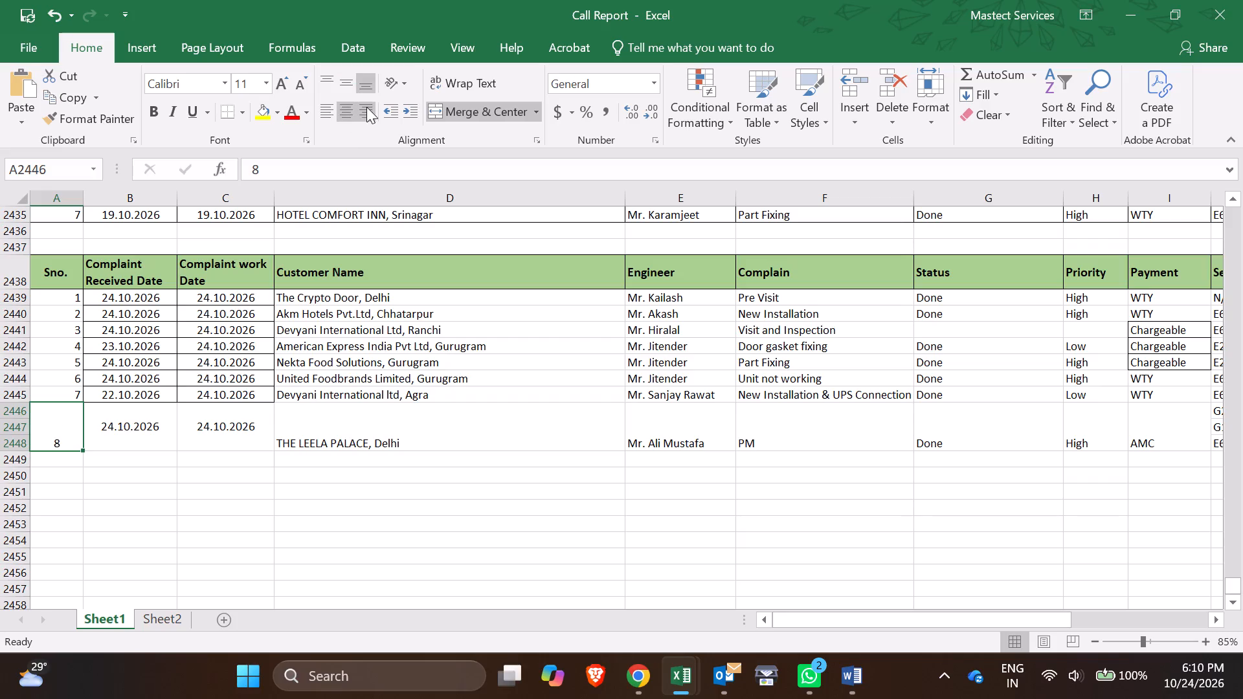
click(366, 107)
click(223, 432)
key(ctrl+s)
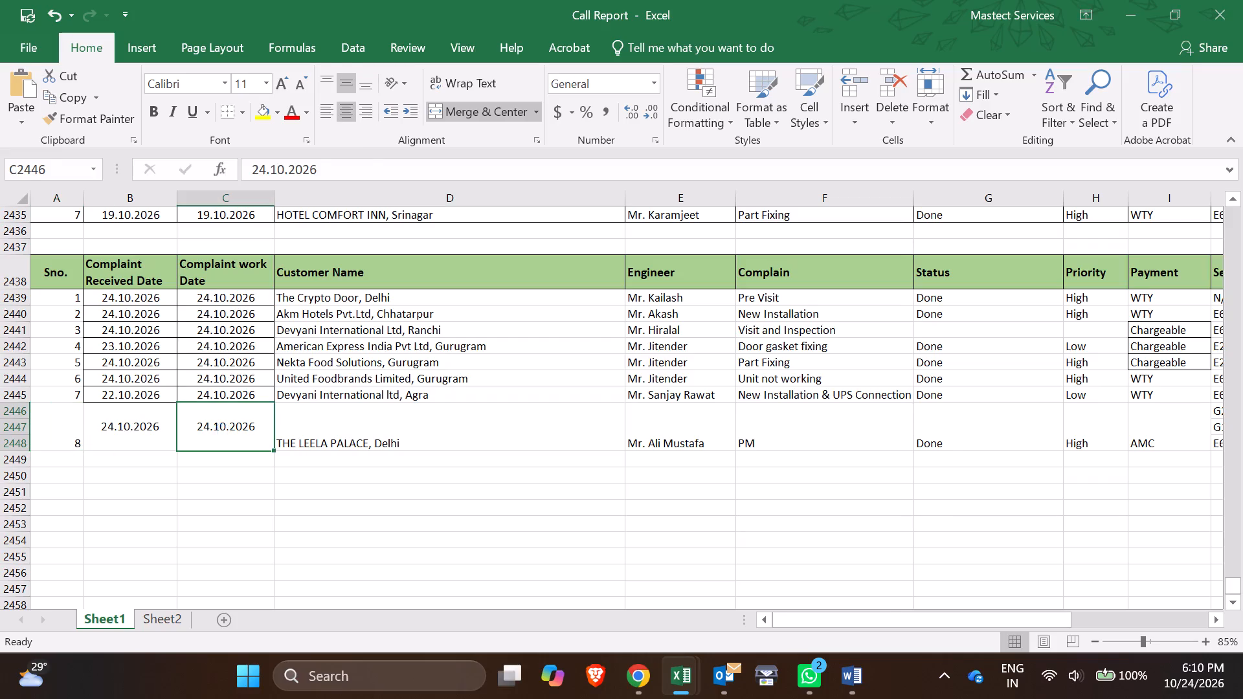
key(ctrl+s)
Bottom-align the complaint work date and complaint received date in the merged Leela Palace cells, and save.
key(alt+Tab)
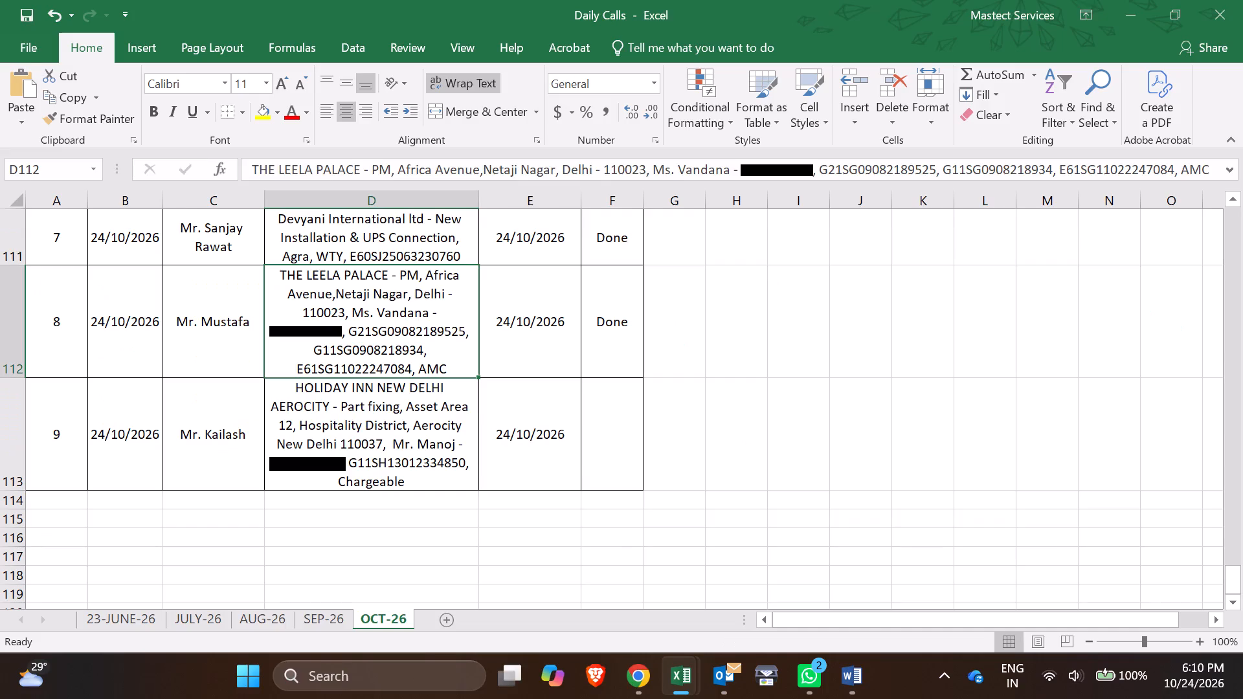
key(alt+Tab)
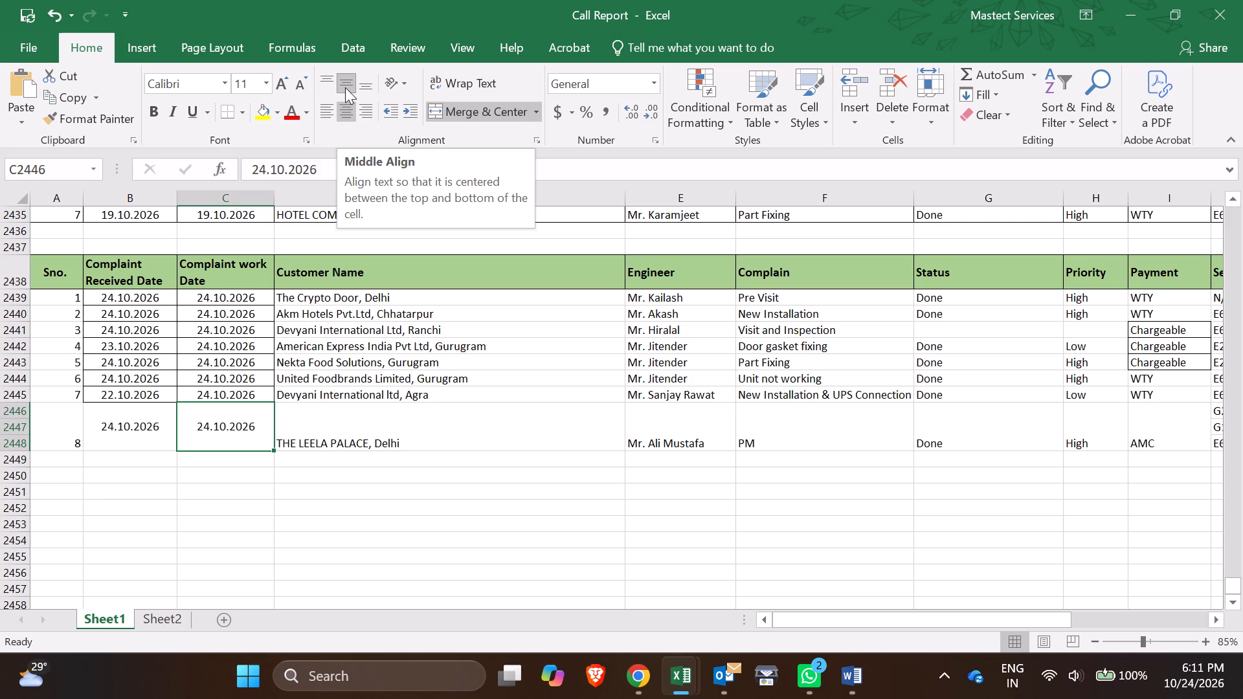
click(345, 87)
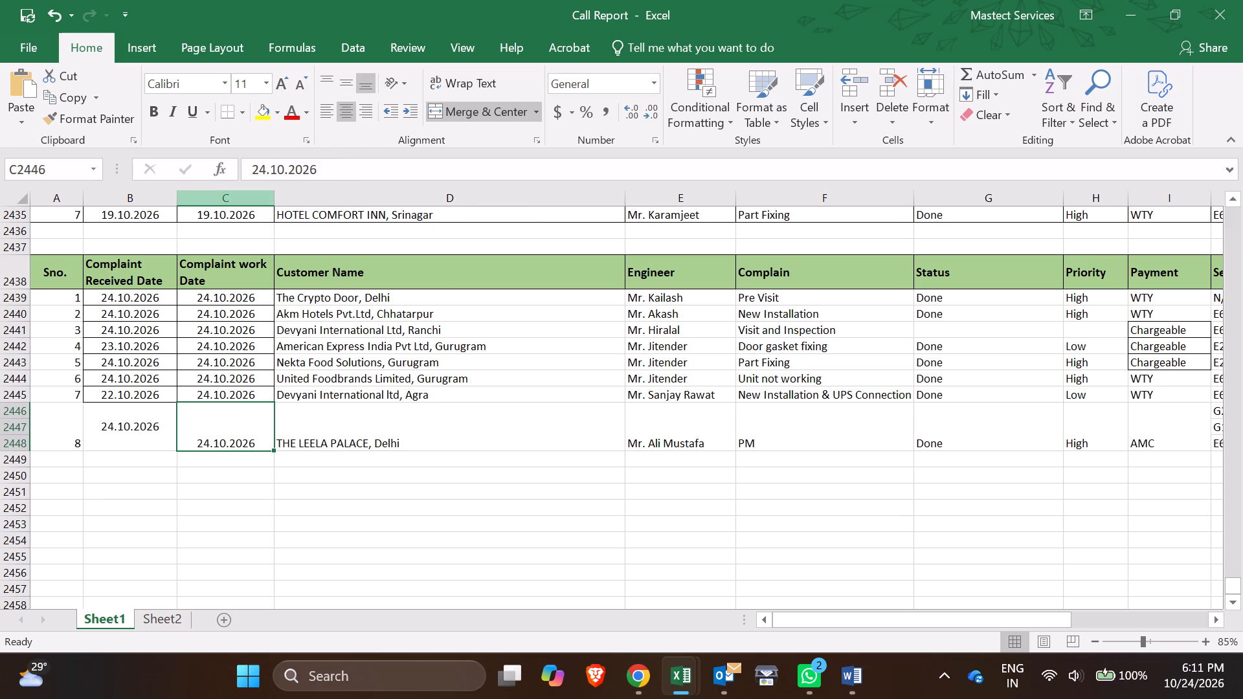
key(Left)
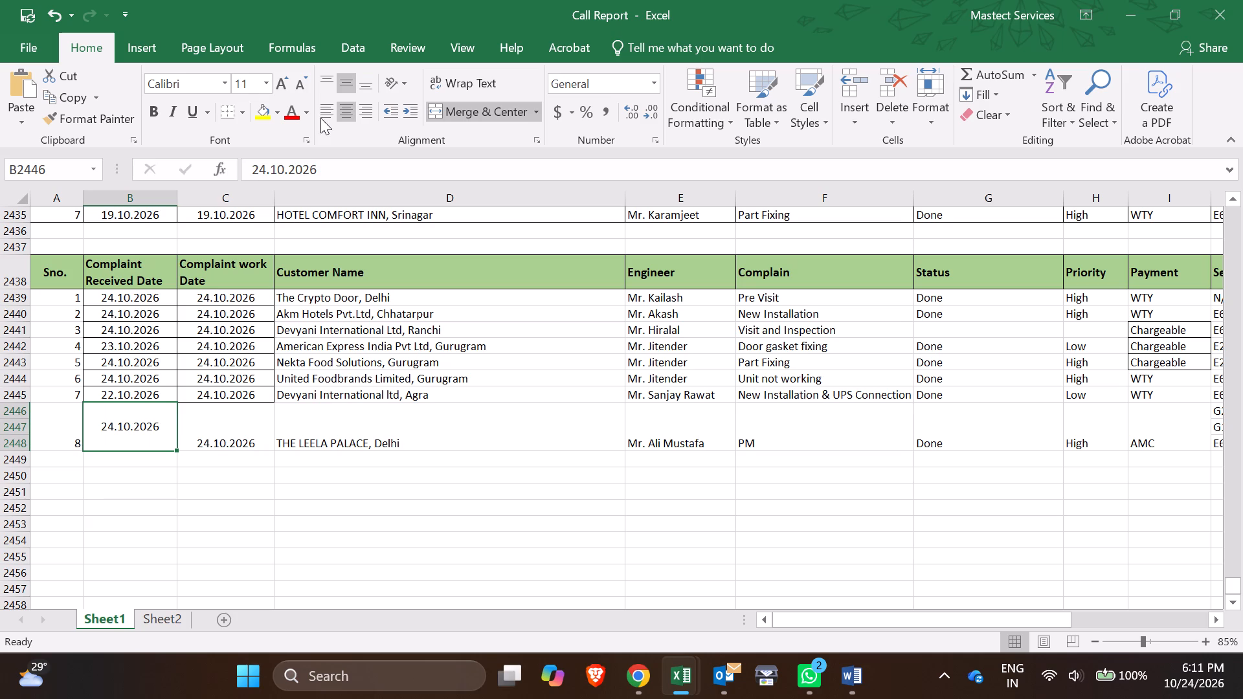
click(348, 83)
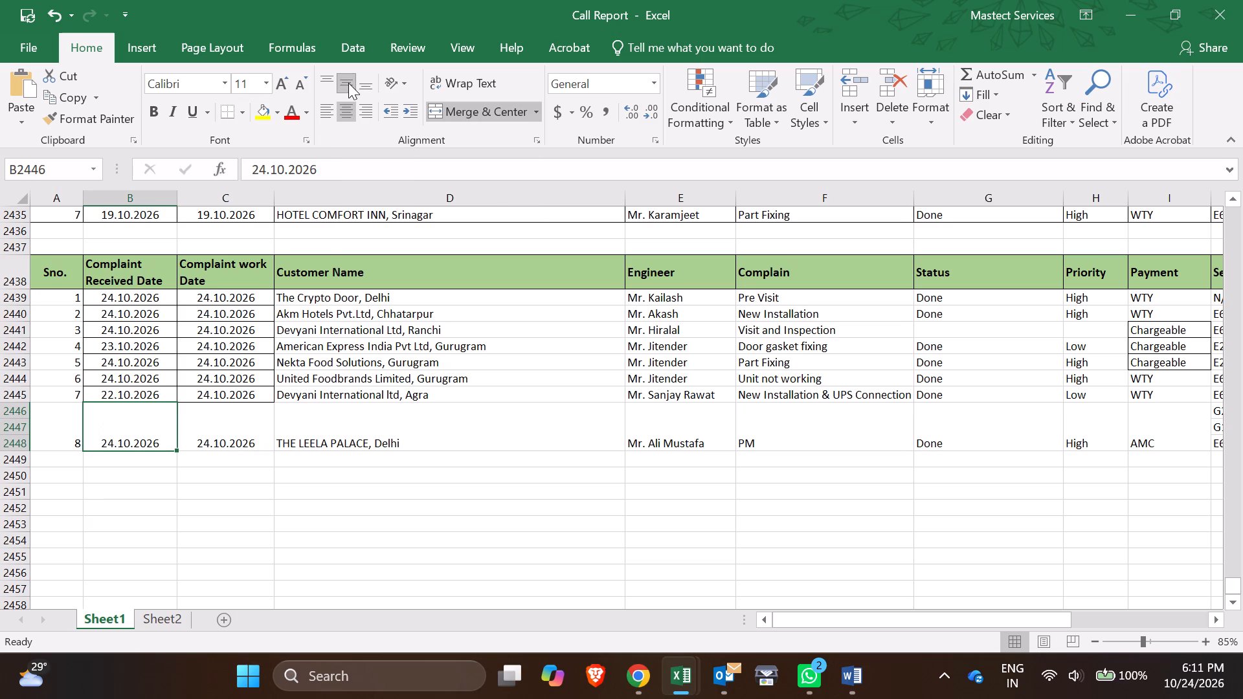
click(307, 428)
key(ctrl+s)
key(ctrl+s)
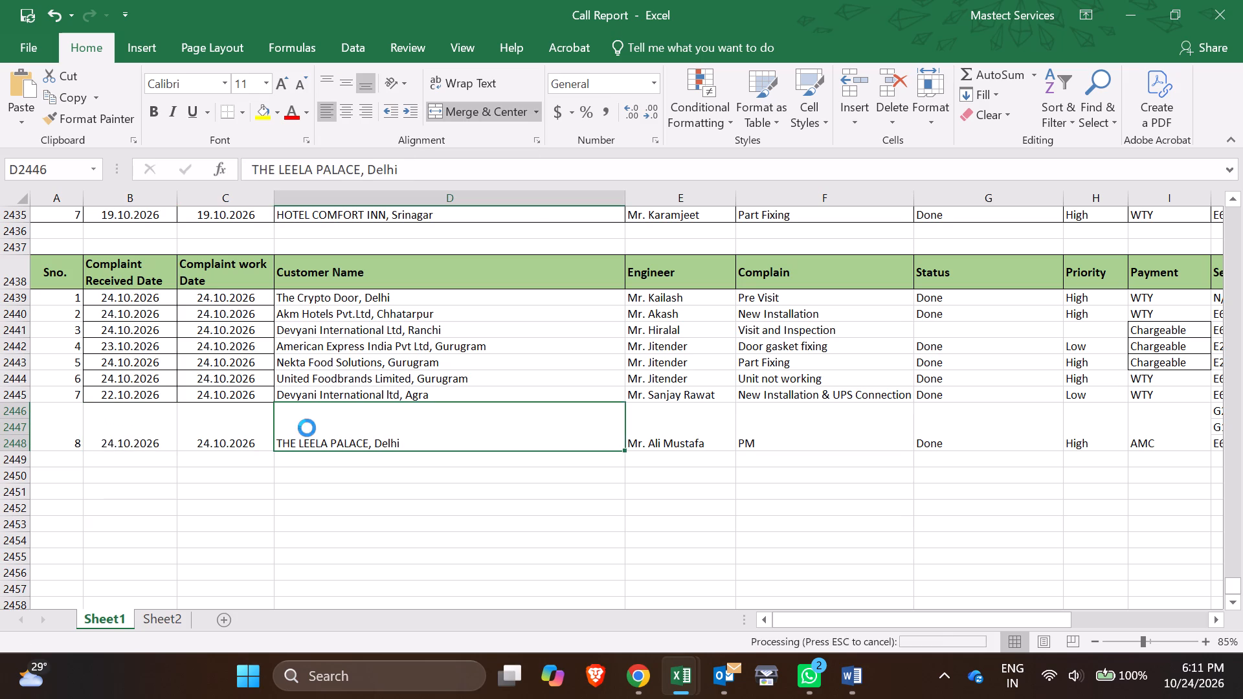
Enter 9 as the next Sno. directly below the Leela Palace row and save.
scroll(307, 428, right, 1)
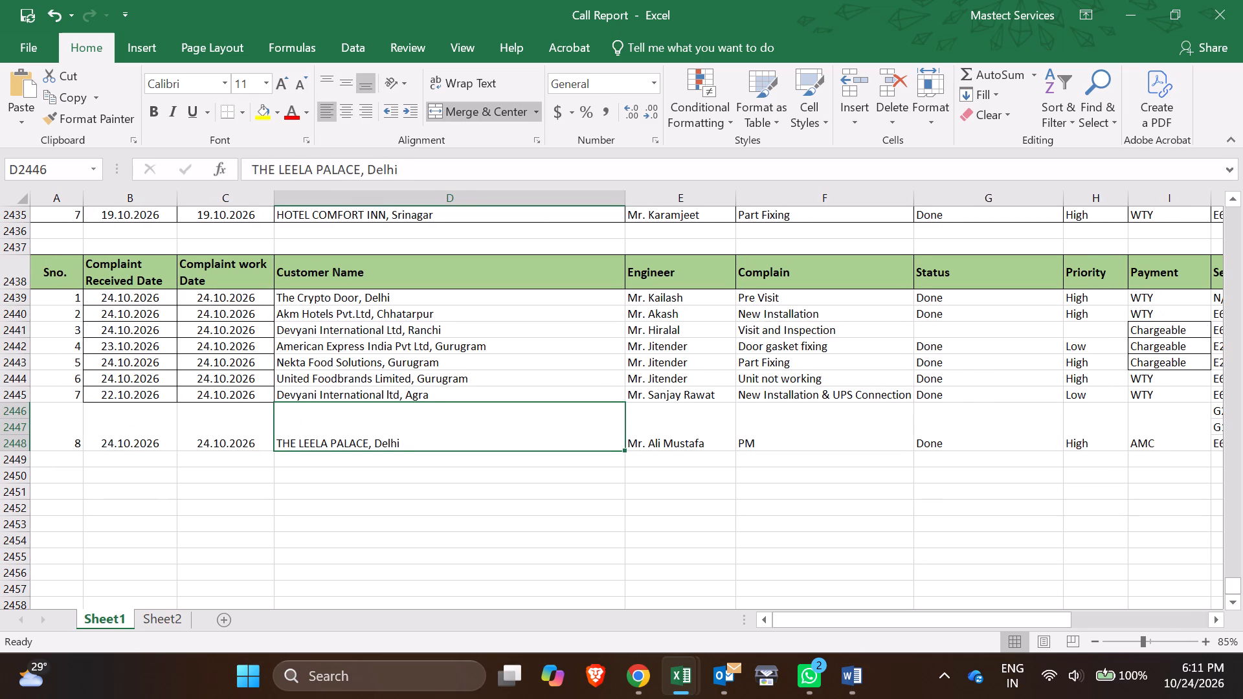
click(71, 442)
key(Return)
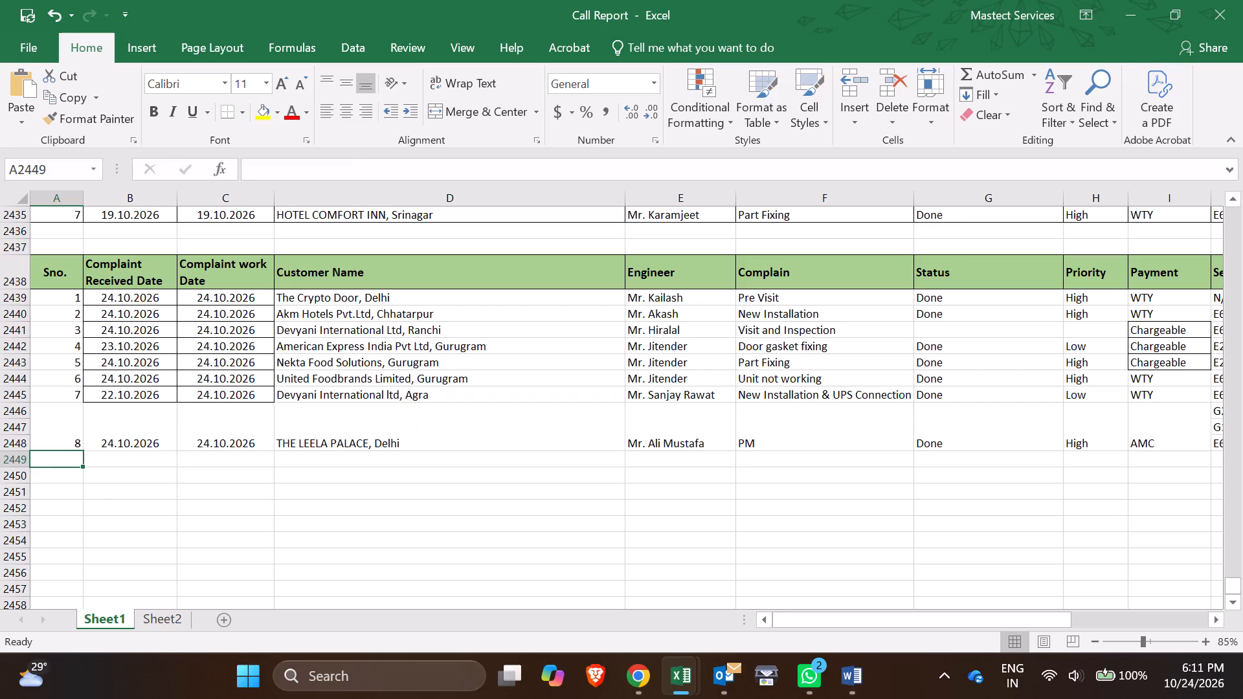
key(9)
key(Return)
key(ctrl+s)
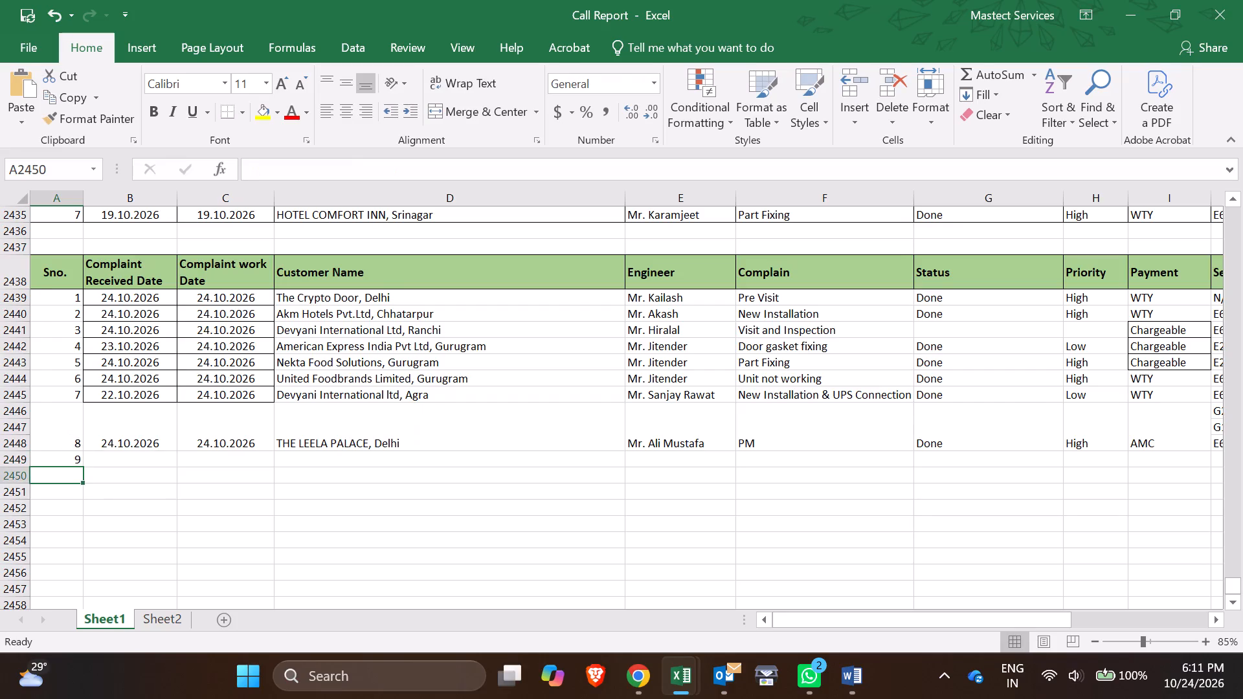
Fill both date cells of the Sno. 9 row with 24.10.2026, copied from the Sno. 6 row, and save.
key(Up)
key(Right)
key(alt+Tab)
key(alt+Tab)
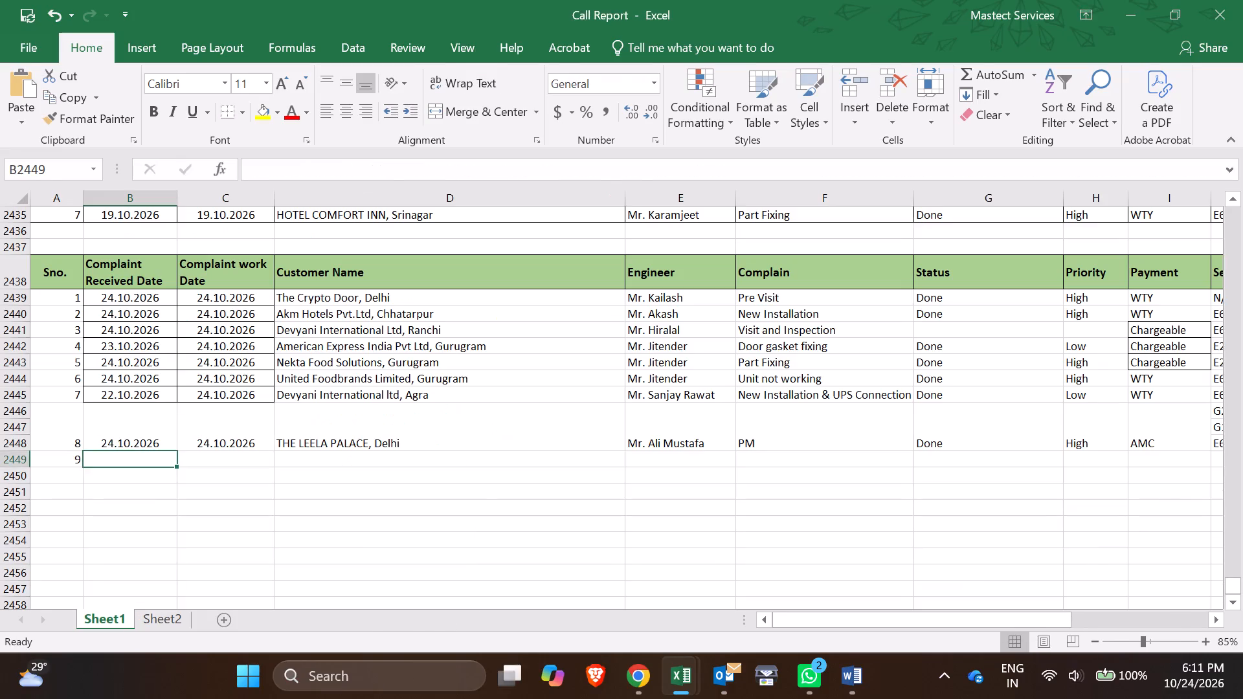
key(Up)
key(Up)
key(Up)
key(shift+Right)
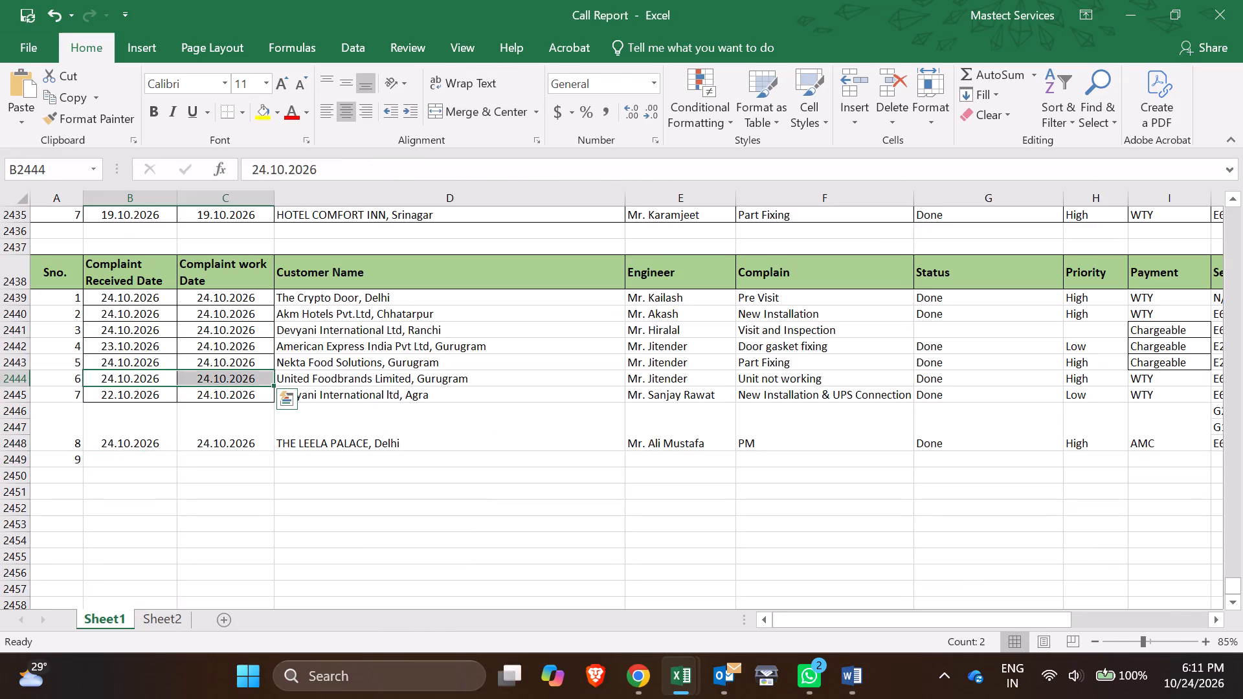
key(ctrl+c)
key(Down)
key(Down)
key(Down)
key(ctrl+v)
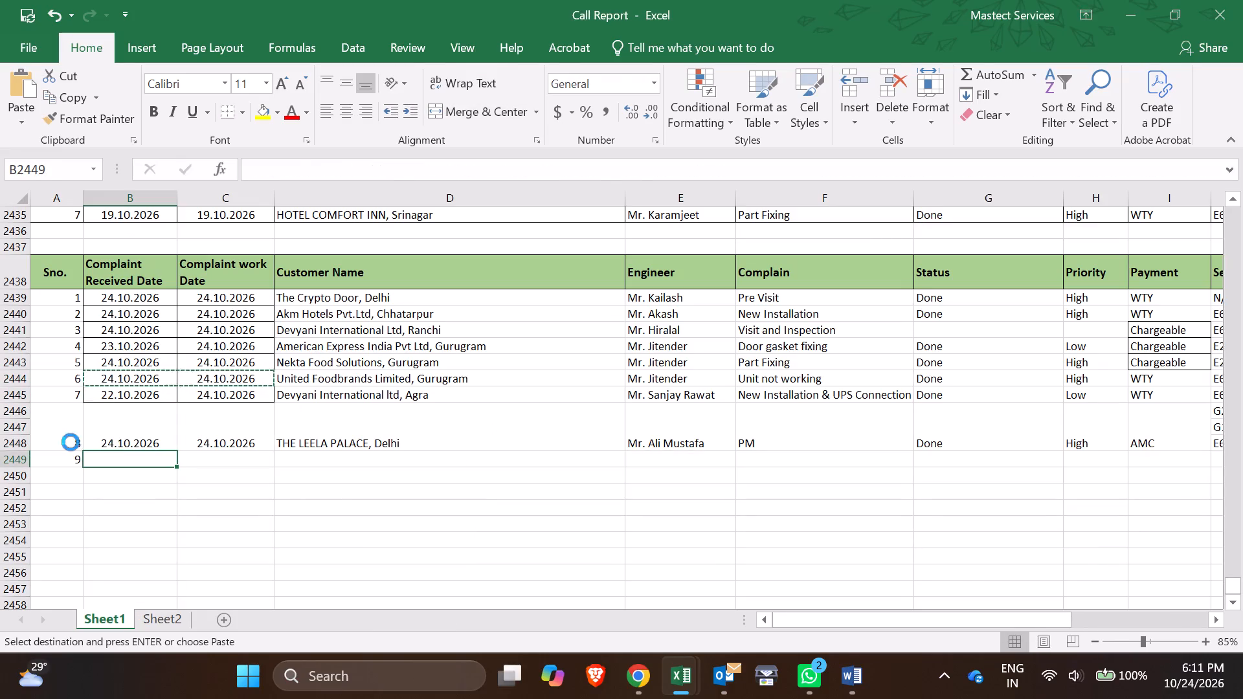
key(Return)
key(ctrl+s)
key(Right)
key(Right)
key(ctrl+s)
Copy the customer name HOLIDAY INN NEW DELHI AEROCITY from entry 9 of Daily Calls.
key(alt+Tab)
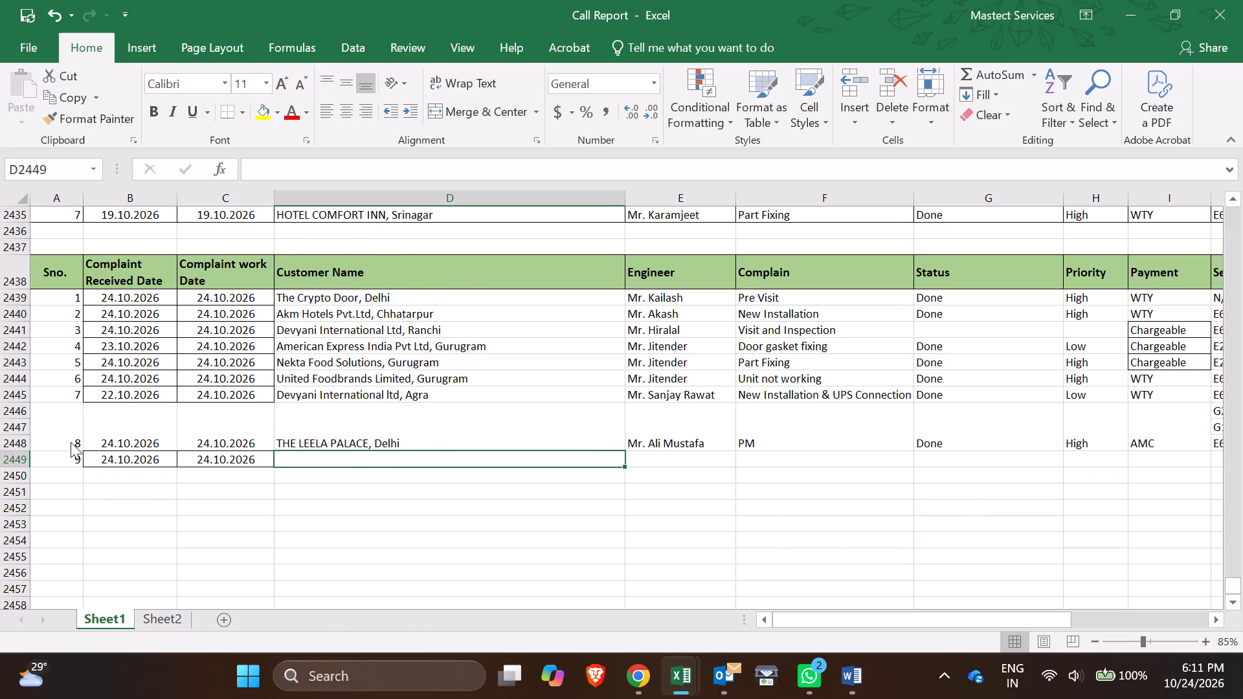
click(440, 438)
key(alt+Tab)
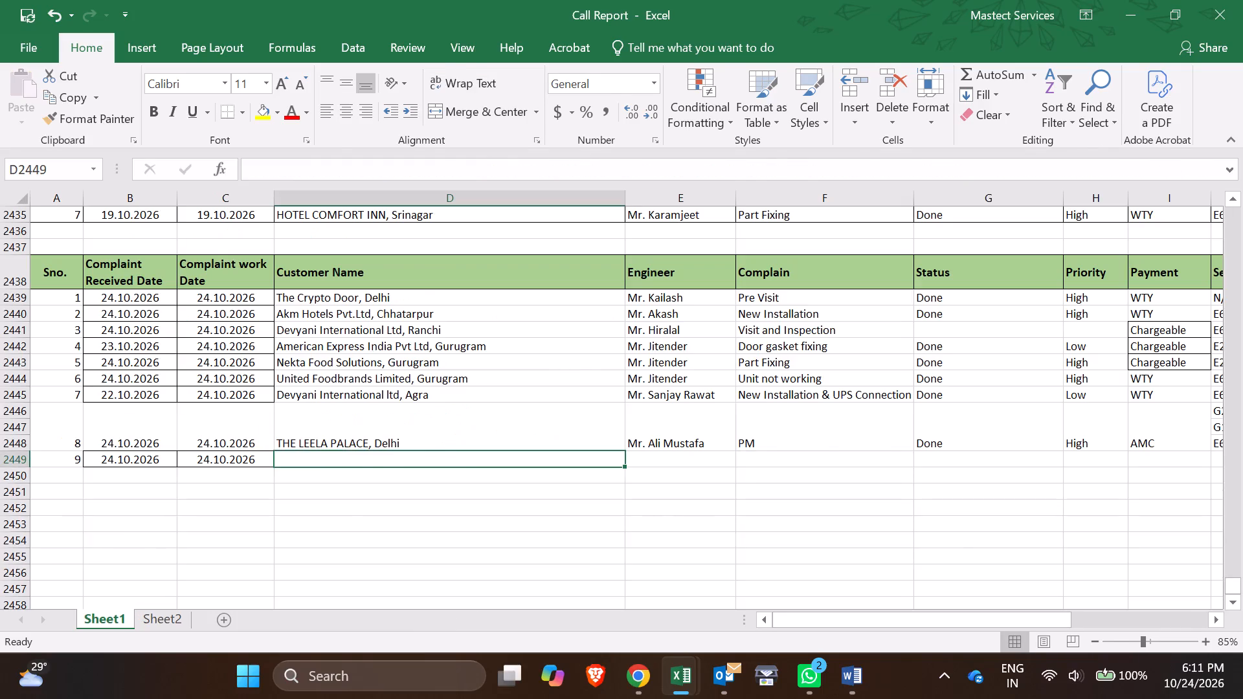
key(alt+Tab)
click(227, 439)
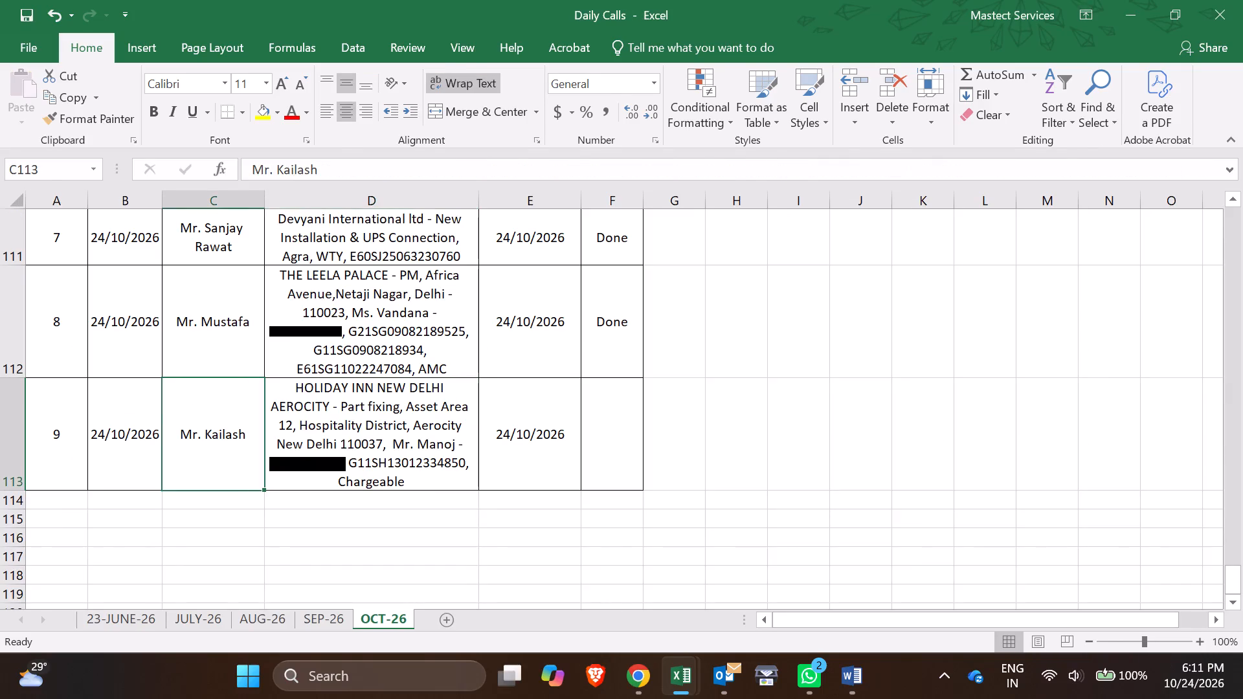
key(Right)
key(alt+Tab)
key(alt+Tab)
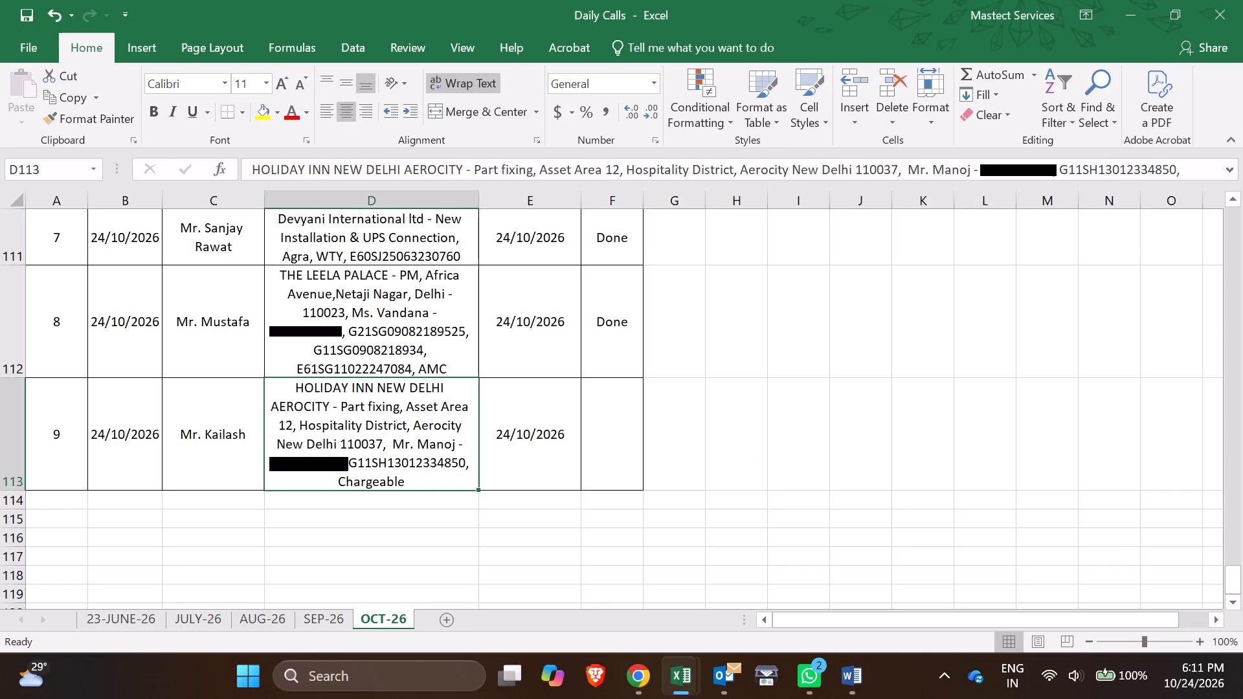
click(254, 174)
key(shift+Right)
key(shift+Right)
key(shift+Right)
key(shift+Right)
key(shift+Right)
key(shift+Right)
key(shift+Right)
key(shift+Right)
key(shift+Right)
key(shift+Right)
key(shift+Right)
key(shift+Right)
key(shift+Right)
key(shift+Right)
key(shift+Right)
key(shift+Right)
key(shift+Right)
key(shift+Right)
key(shift+Right)
key(shift+Right)
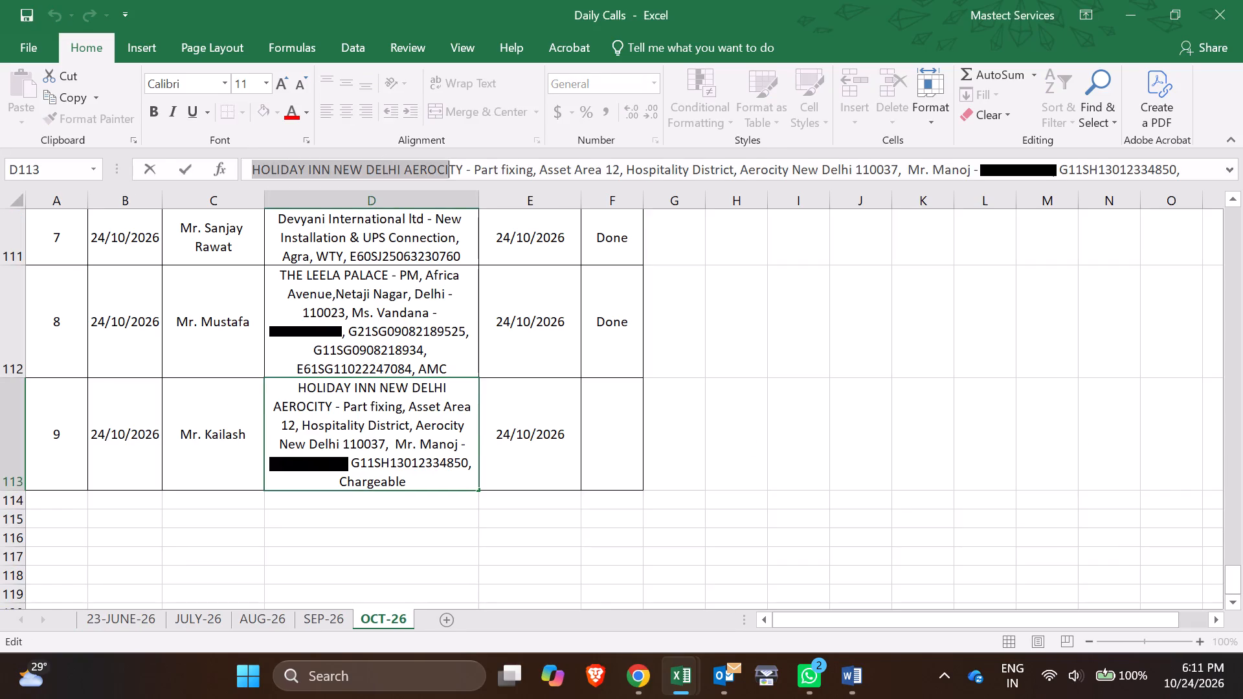
Copy the full customer name HOLIDAY INN NEW DELHI AEROCITY from Daily Calls into the Sno. 9 row of Call Report and save.
key(shift+Right)
key(shift+Right)
key(ctrl+c)
key(alt+Tab)
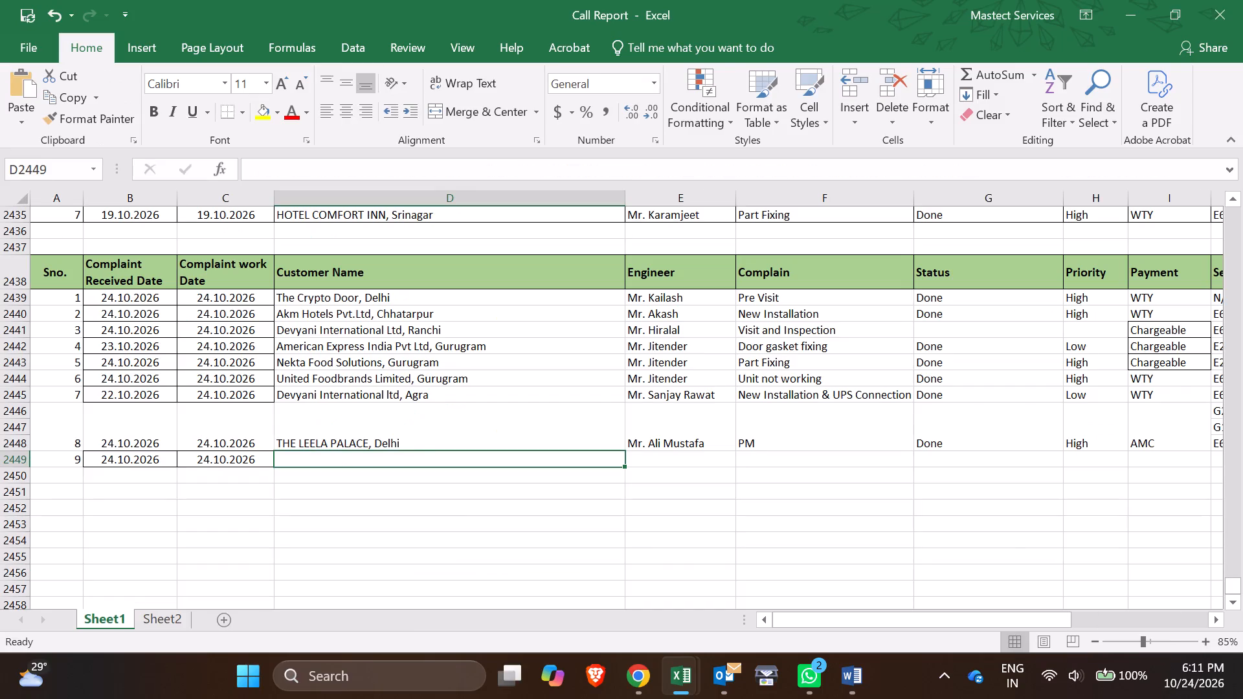
key(ctrl+v)
key(ctrl+s)
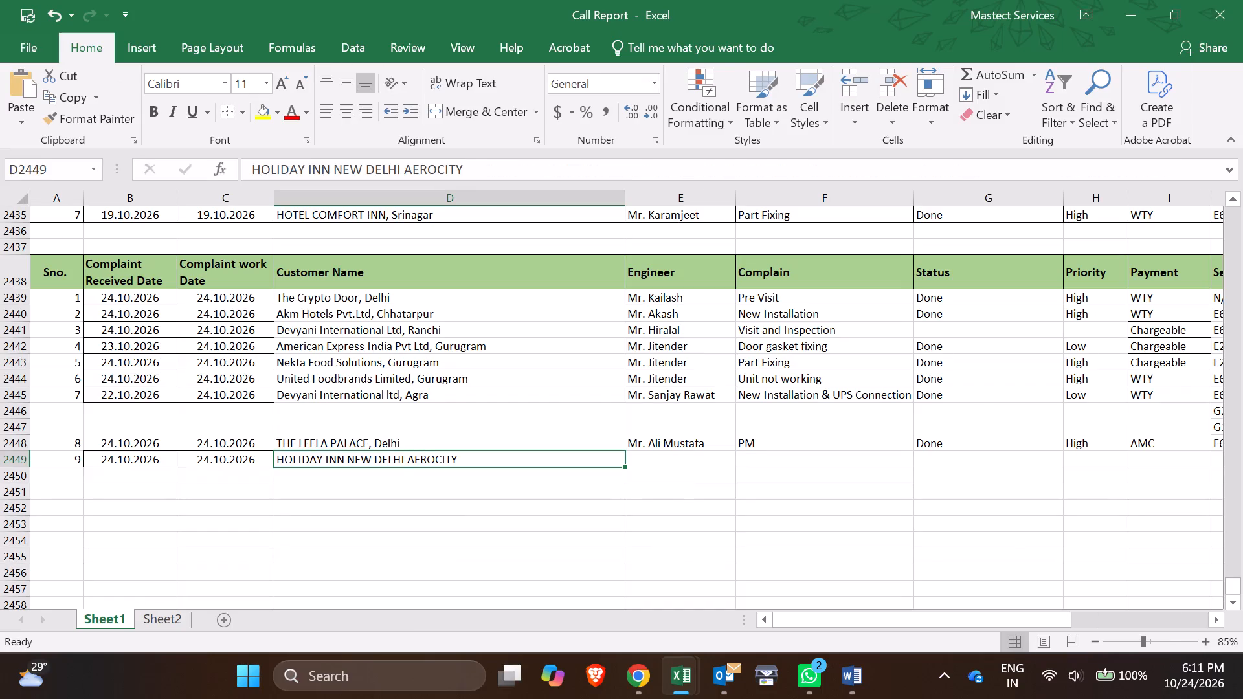
Append a comma and a space to the Sno. 9 customer name, referring back to entry 9 in Daily Calls.
click(572, 164)
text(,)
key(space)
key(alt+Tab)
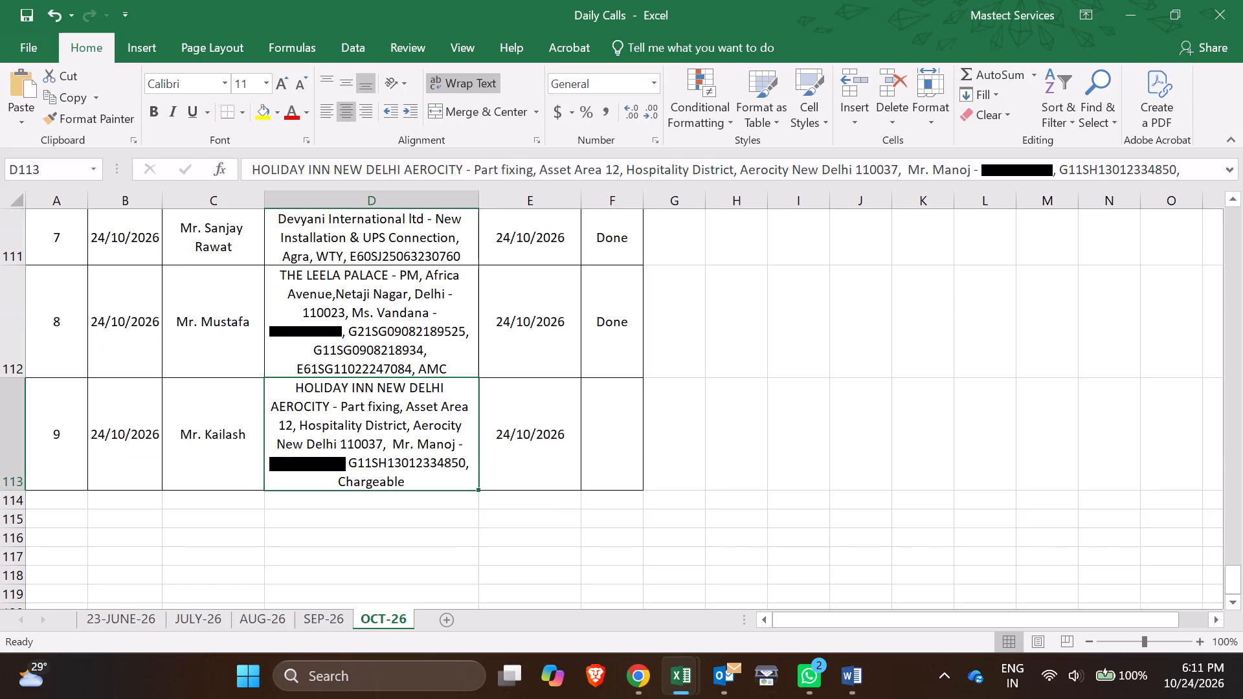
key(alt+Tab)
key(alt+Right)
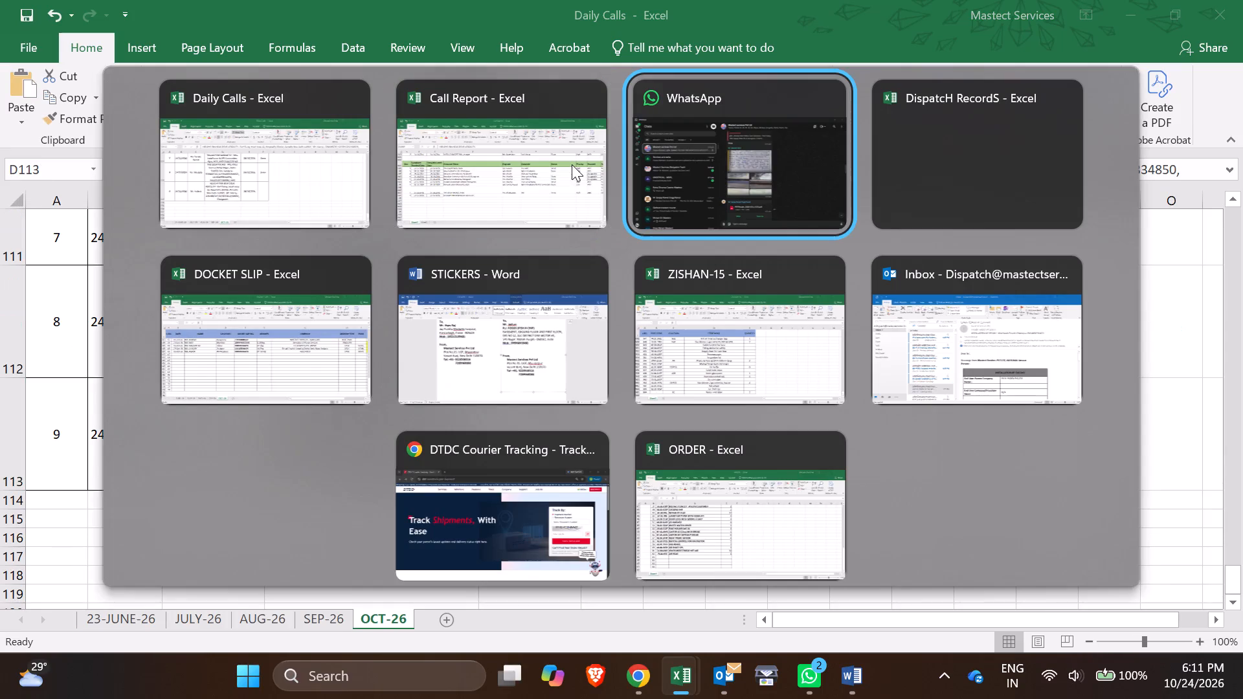
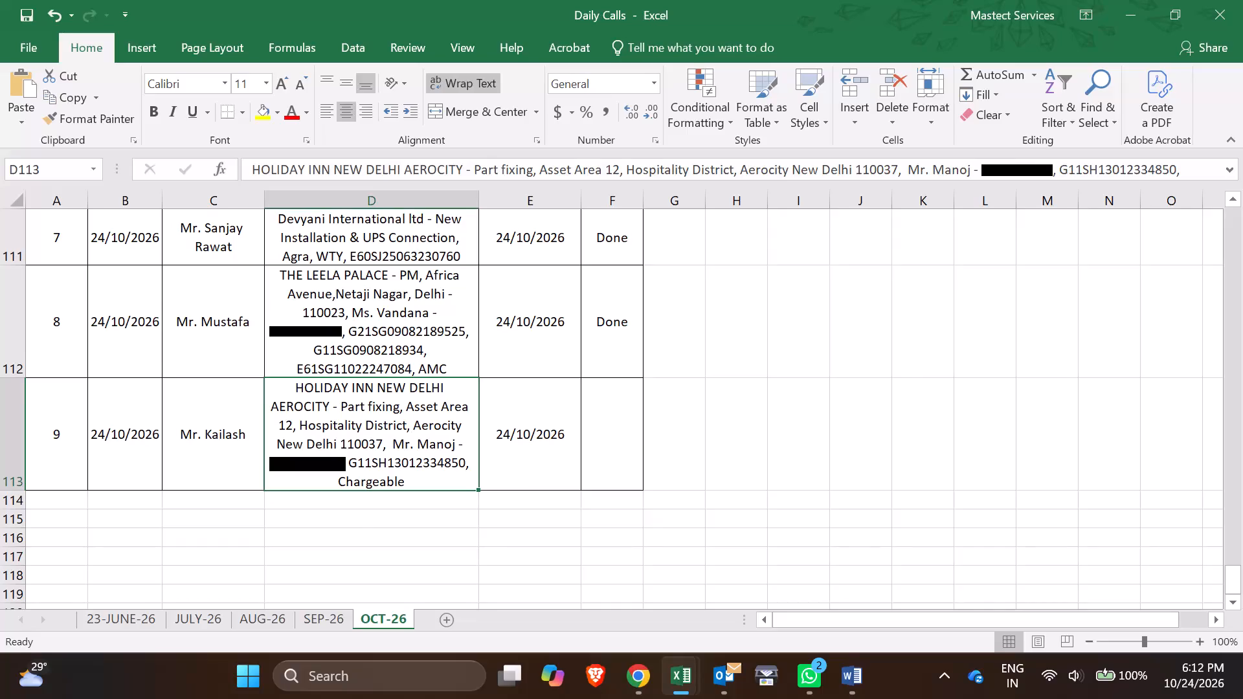
In the Call Report, complete the Sno. 9 customer name as HOLIDAY INN NEW DELHI AEROCITY, Delhi.
key(alt+Tab)
click(502, 166)
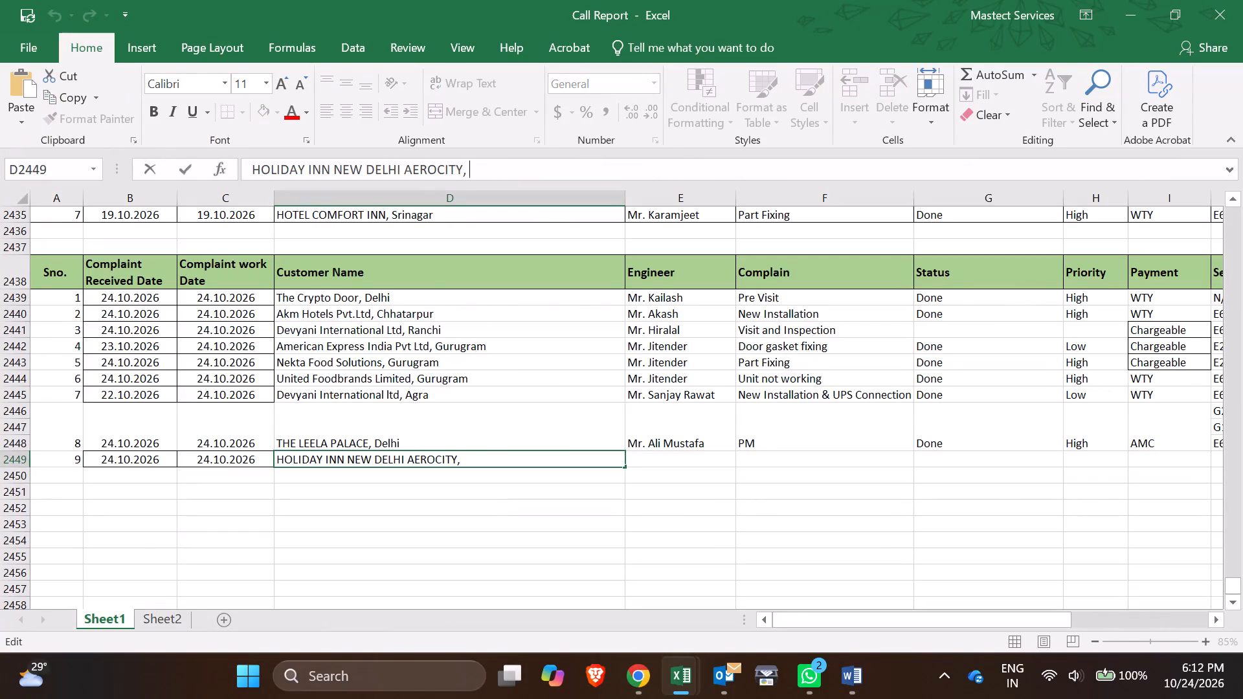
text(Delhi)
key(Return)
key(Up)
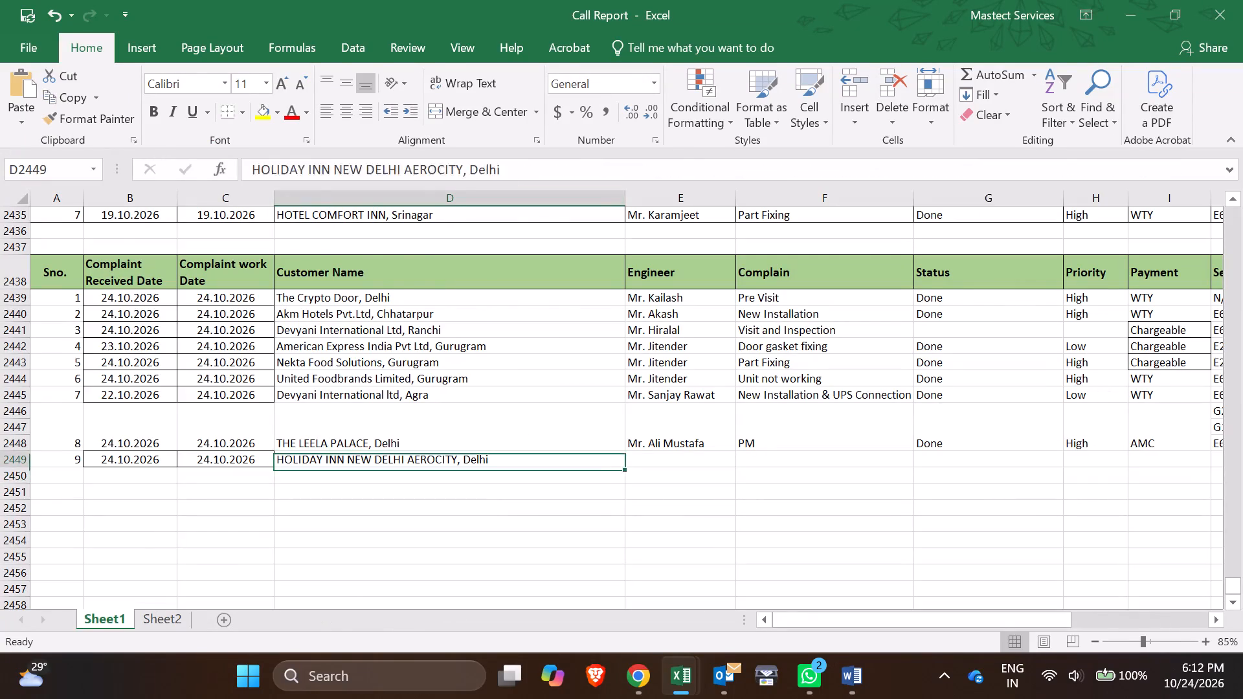
Enter Mr. Kailash as the engineer in the Sno. 9 row, checking entry 9 of Daily Calls.
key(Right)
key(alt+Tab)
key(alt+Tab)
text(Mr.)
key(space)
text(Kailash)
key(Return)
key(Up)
Enter the Sno. 9 complaint as Part Fixing, checking it against entry 9 of Daily Calls.
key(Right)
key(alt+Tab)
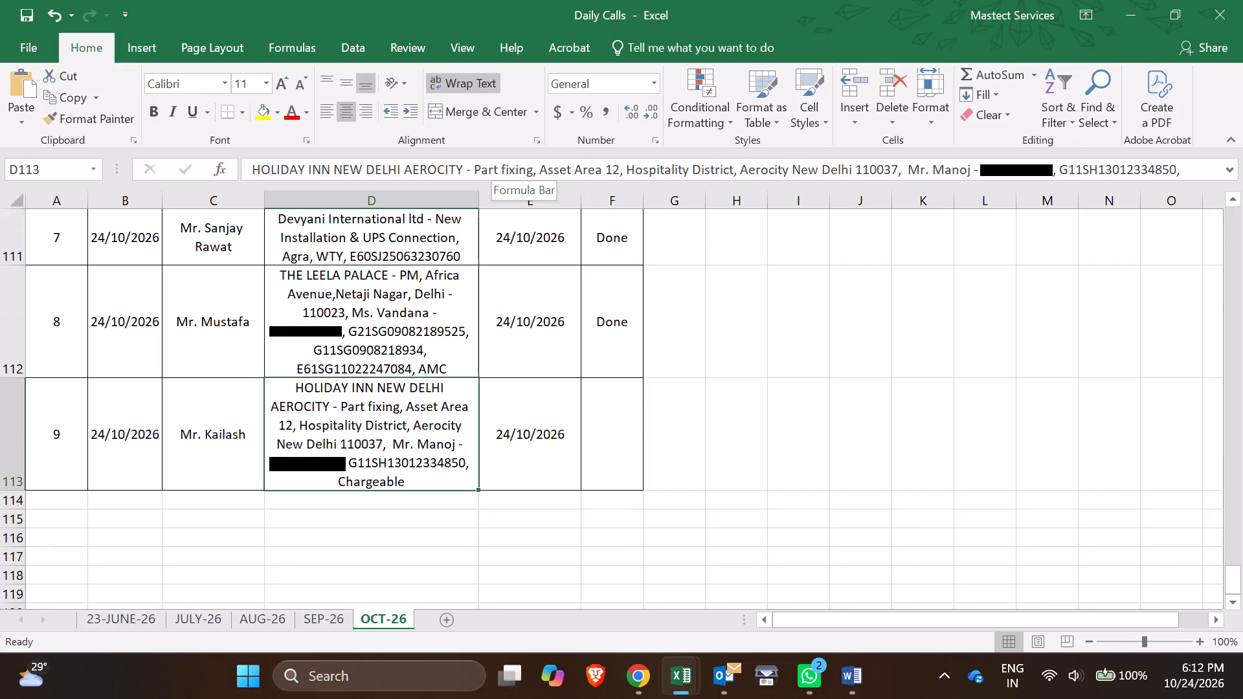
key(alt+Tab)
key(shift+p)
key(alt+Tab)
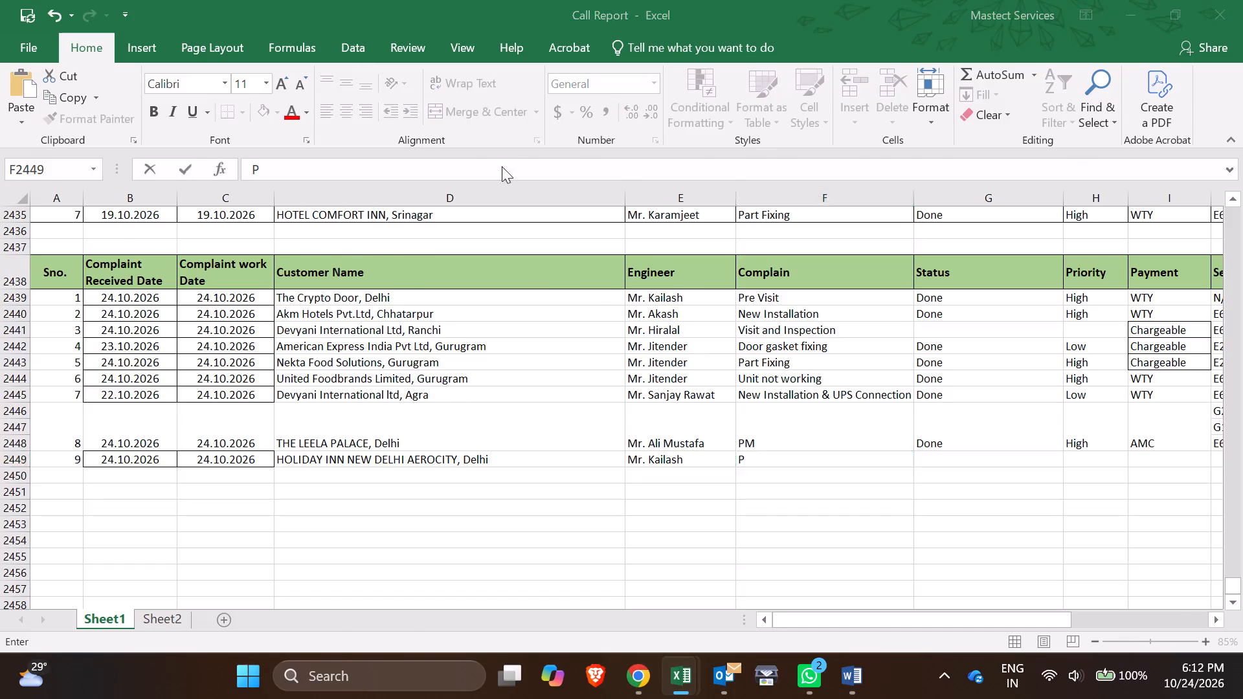
Enter Part Fixing as the complaint in the Sno. 9 Holiday Inn row.
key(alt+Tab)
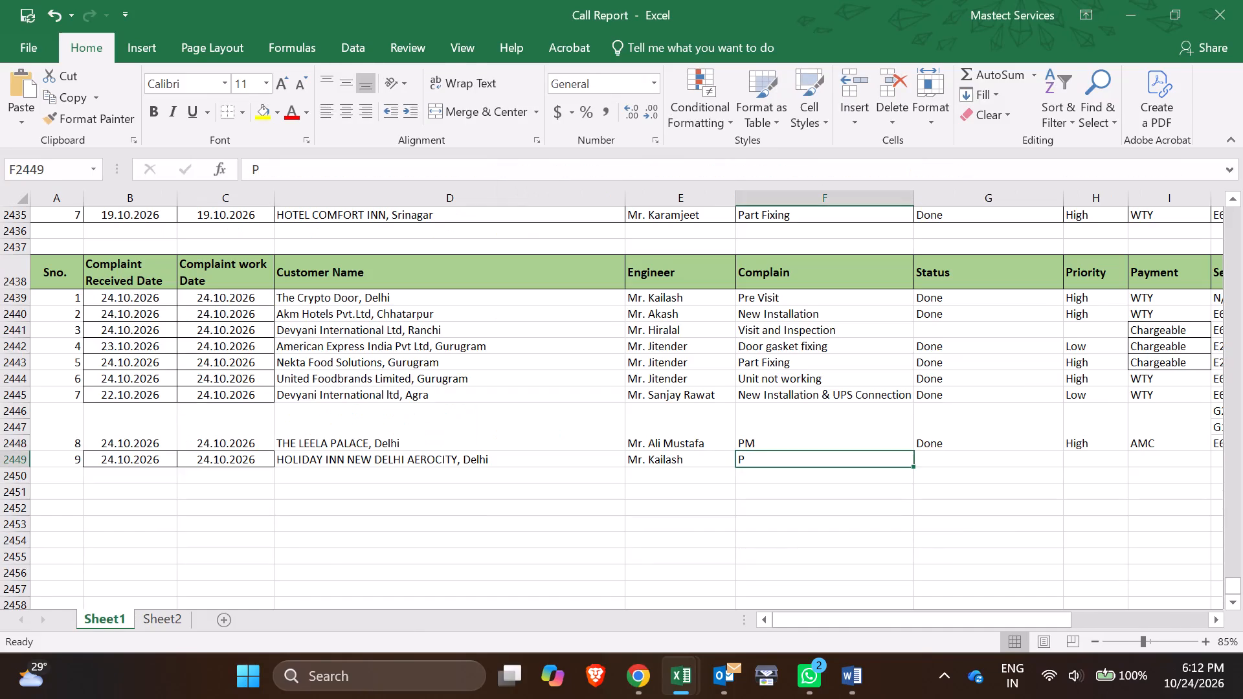
click(502, 166)
text(art)
key(space)
key(Return)
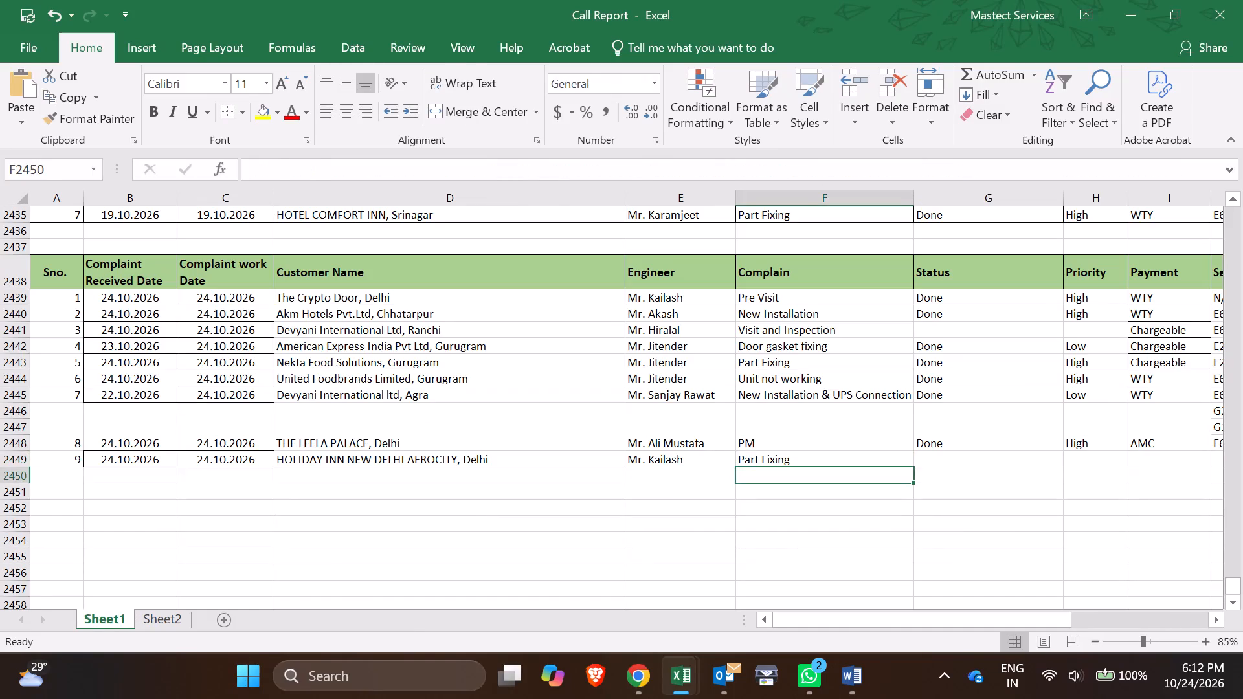
Fill the Holiday Inn row's payment with Chargeable, copied from the Sno. 5 row of the same section, and save.
key(Up)
key(Right)
key(alt+Tab)
key(alt+Tab)
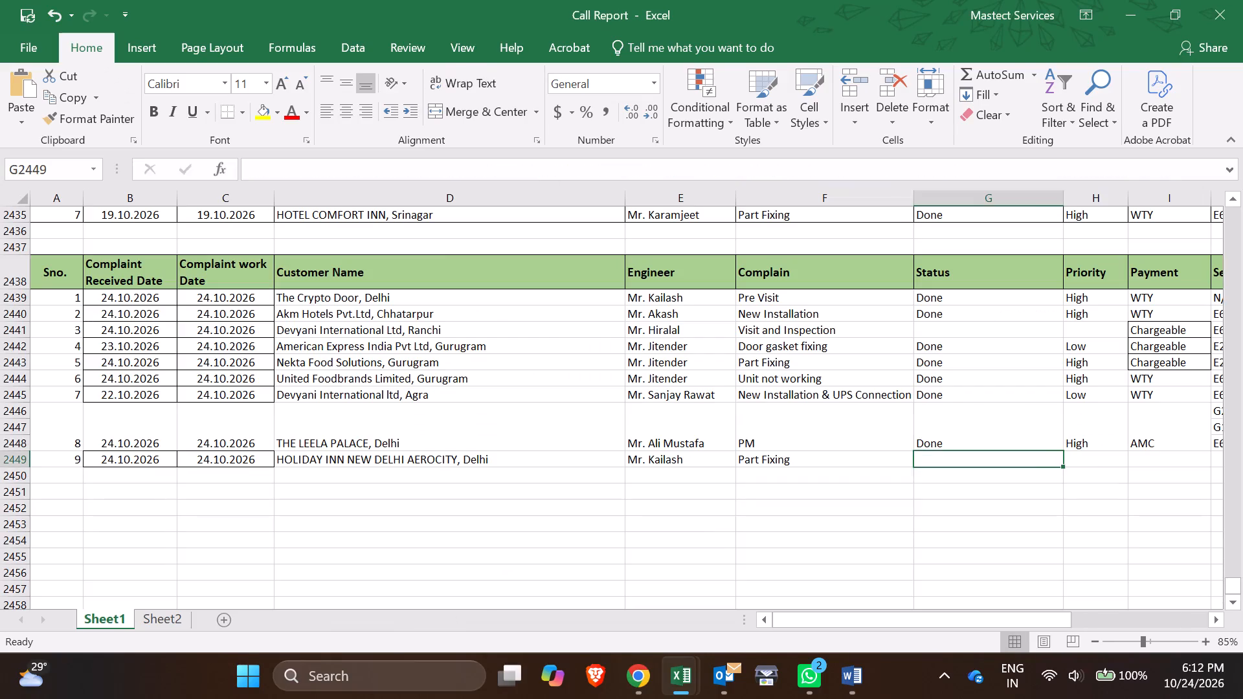
key(Right)
key(Right)
key(alt+Tab)
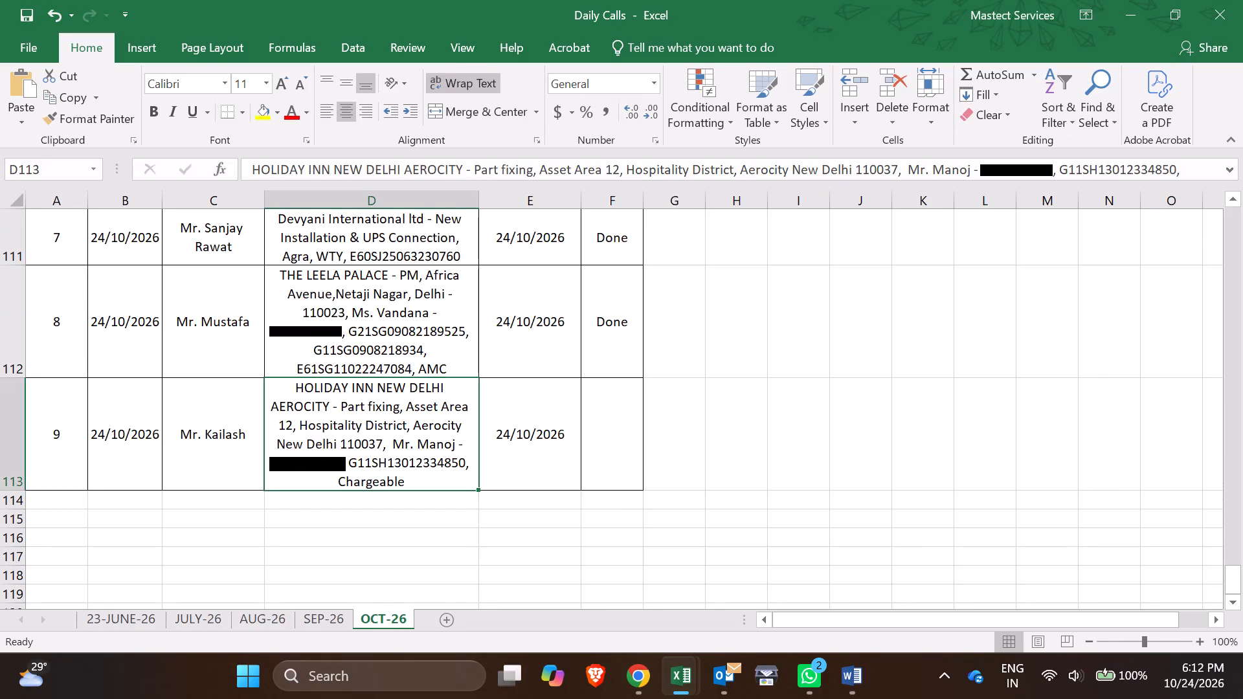
key(alt+Tab)
key(Up)
key(Up)
key(Up)
key(Up)
key(ctrl+c)
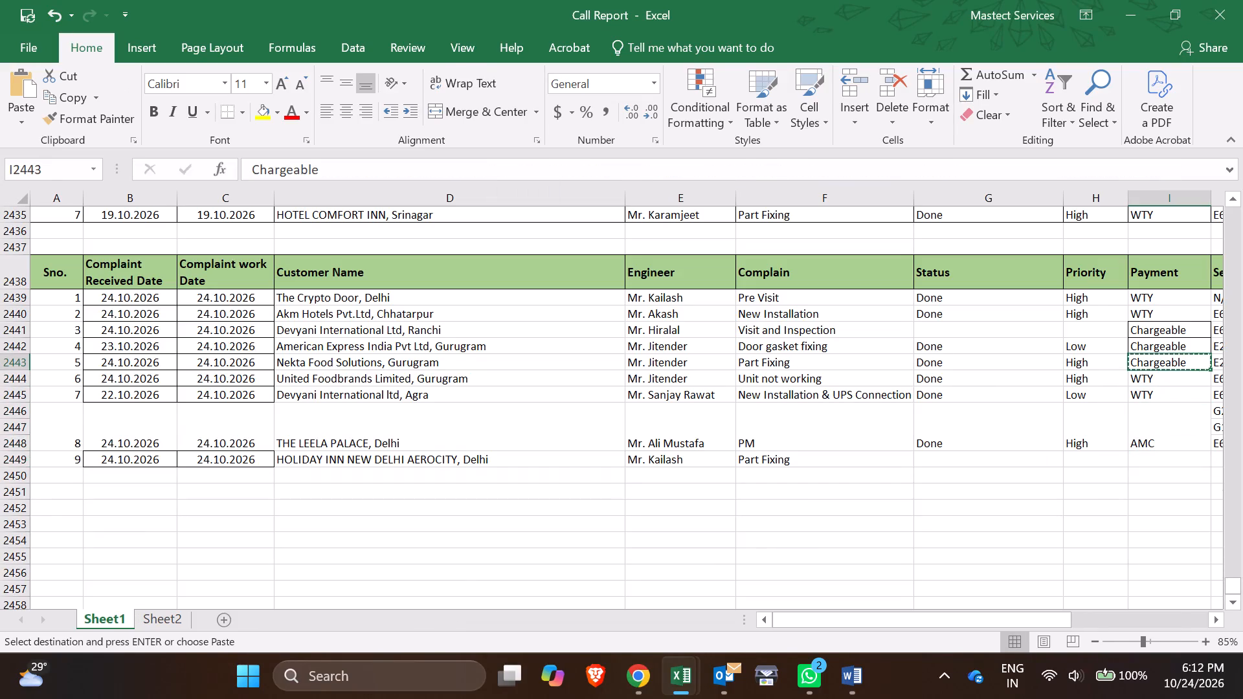
key(Down)
key(Down)
key(Down)
key(Down)
key(Down)
key(Up)
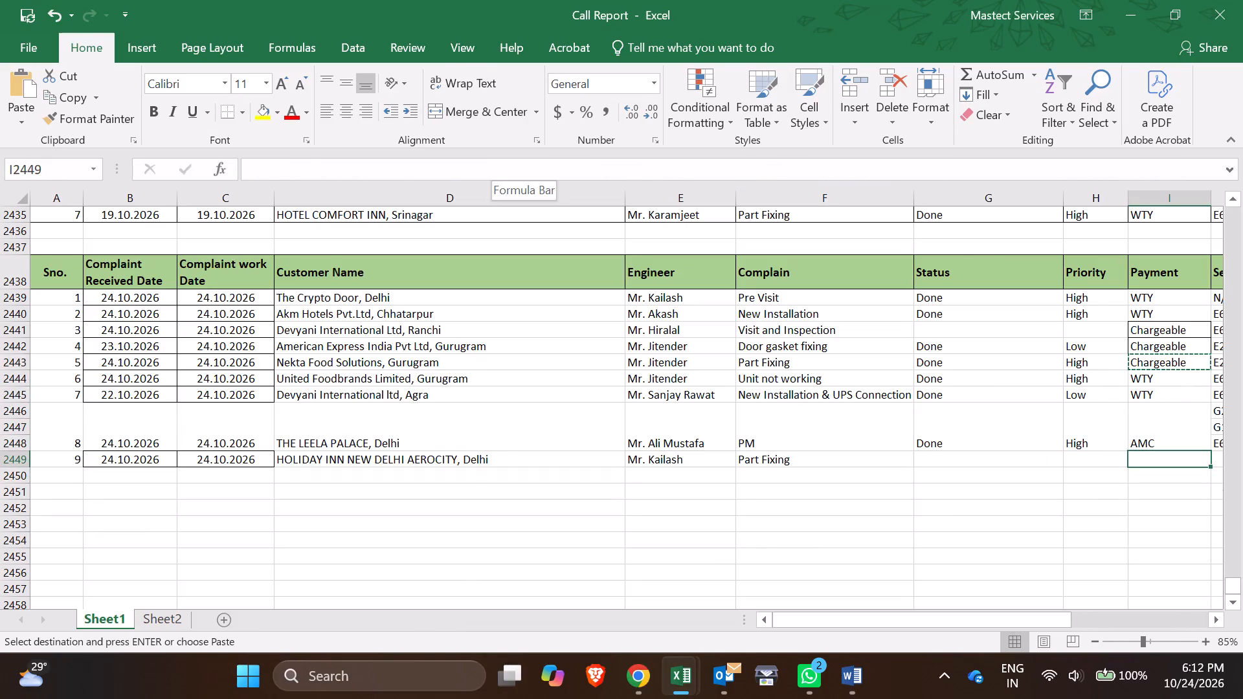
key(ctrl+v)
key(ctrl+s)
key(Return)
key(Up)
key(Right)
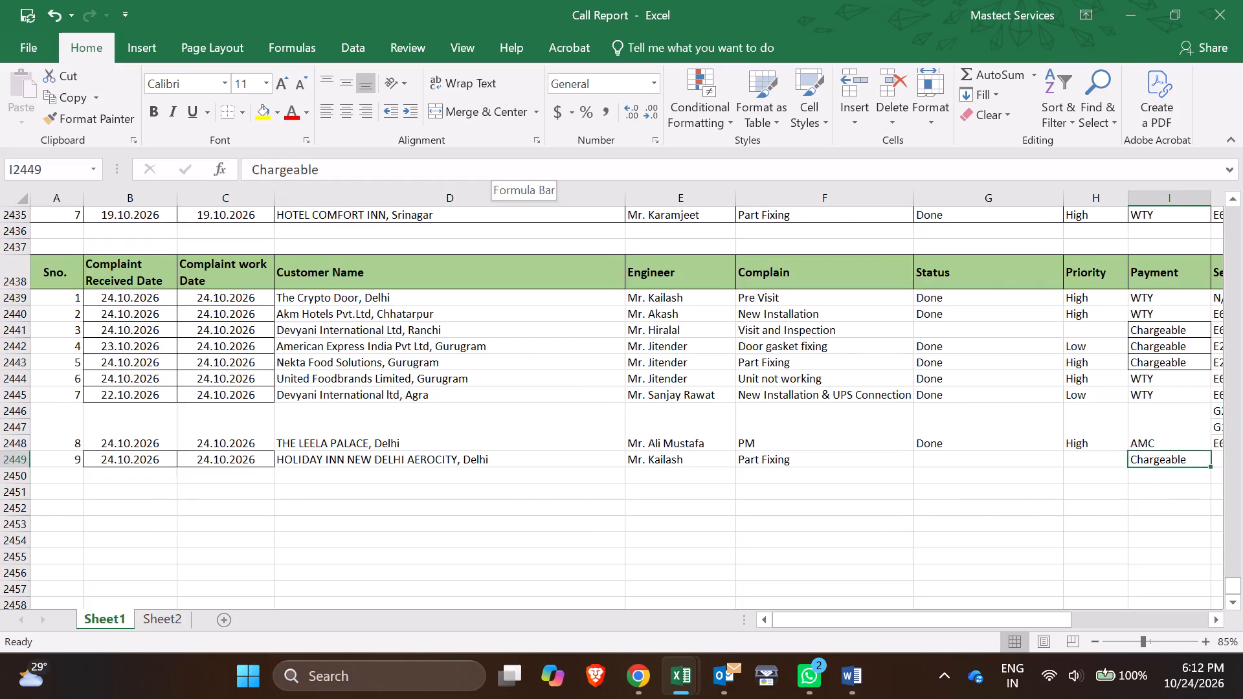
key(alt+Tab)
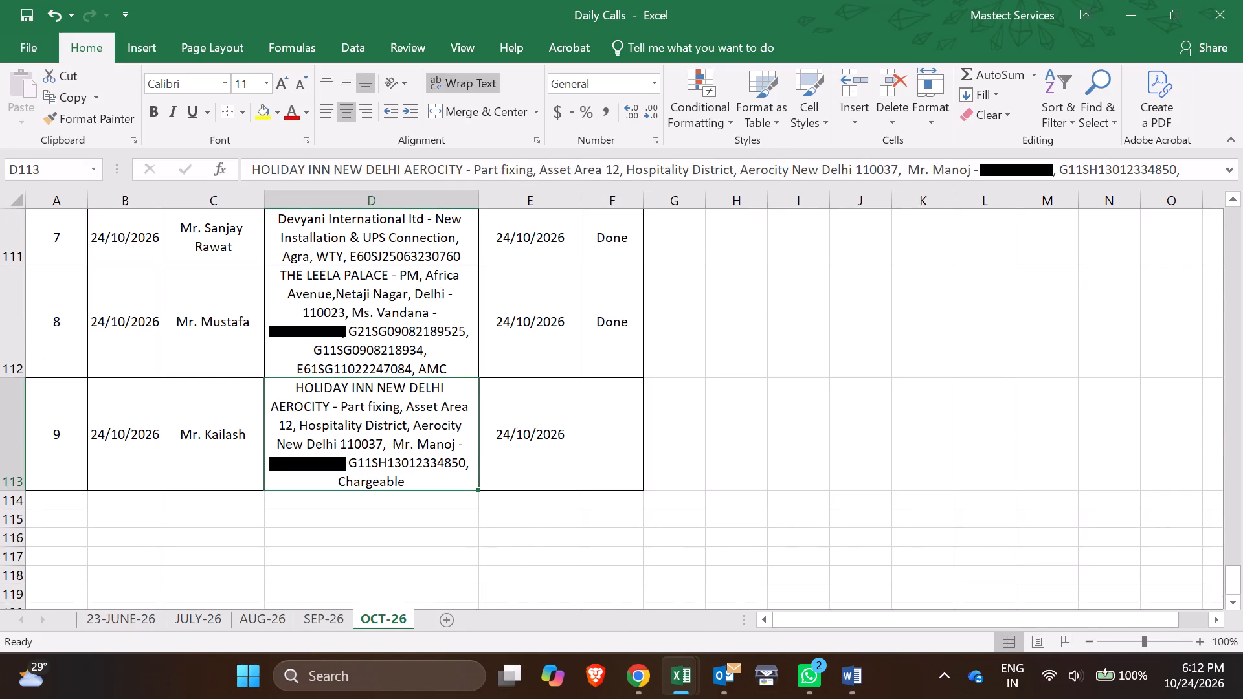
double_click(445, 466)
double_click(445, 466)
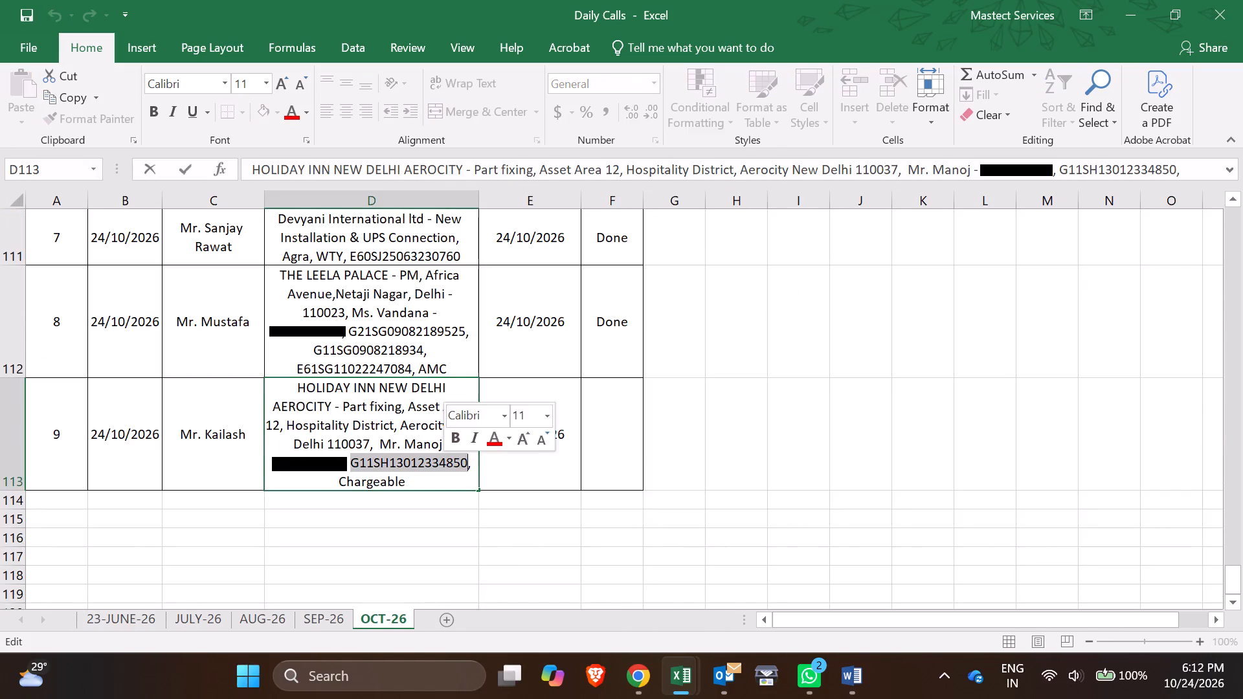
key(ctrl+c)
key(alt+Tab)
key(ctrl+v)
key(Return)
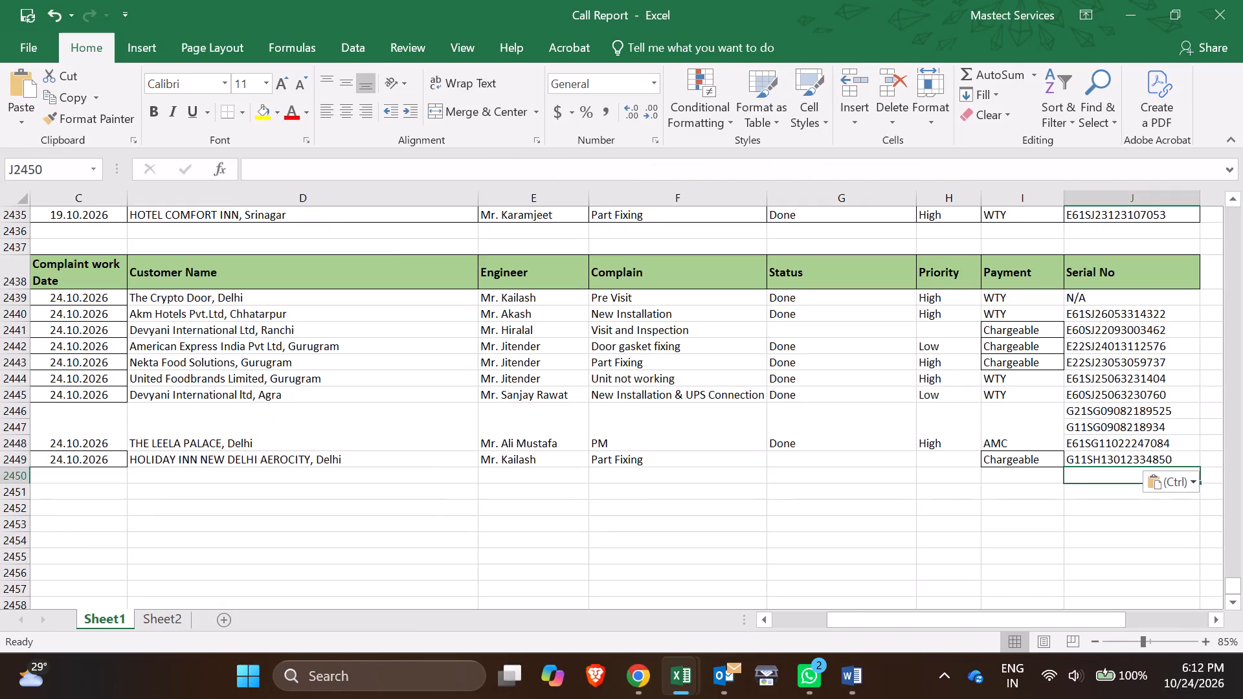
key(ctrl+s)
Check the Holiday Inn row's cells in Call Report against entry 9 of Daily Calls.
key(Up)
key(Left)
key(Left)
key(Left)
key(Left)
key(Left)
key(Left)
key(Left)
key(Left)
key(Left)
key(Left)
key(Left)
key(Left)
key(Left)
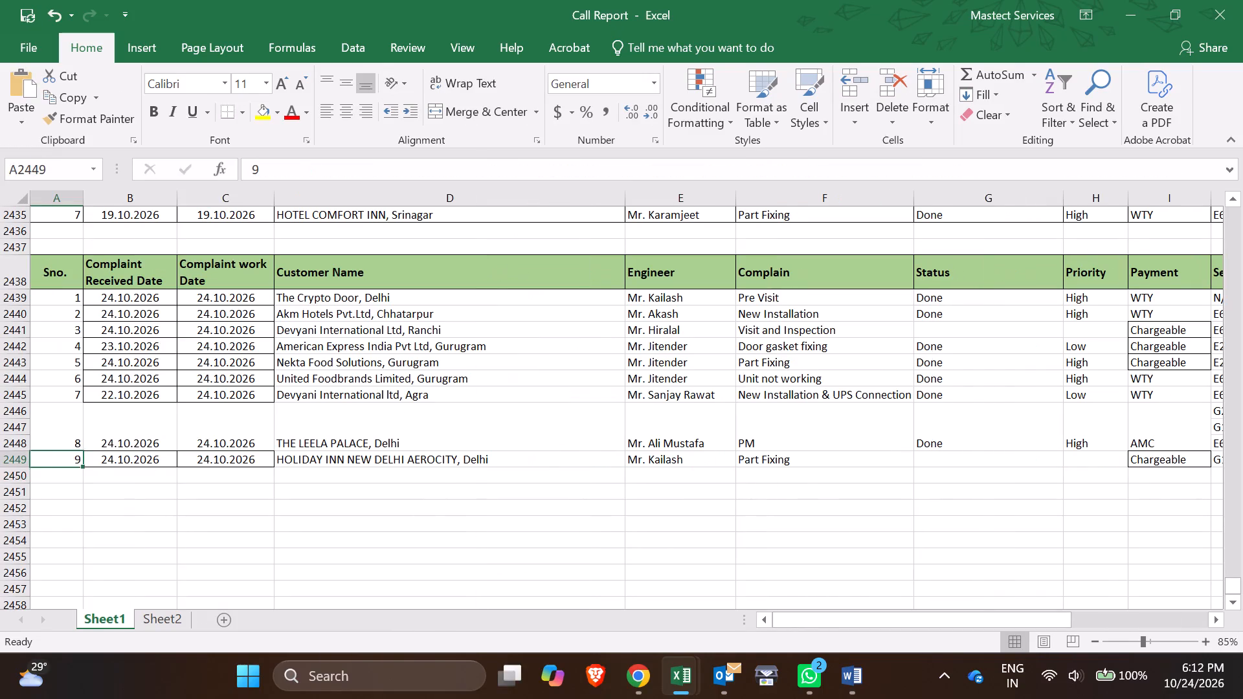
key(Right)
key(Right)
key(Right)
key(ctrl+s)
key(Right)
key(Right)
key(Right)
key(Right)
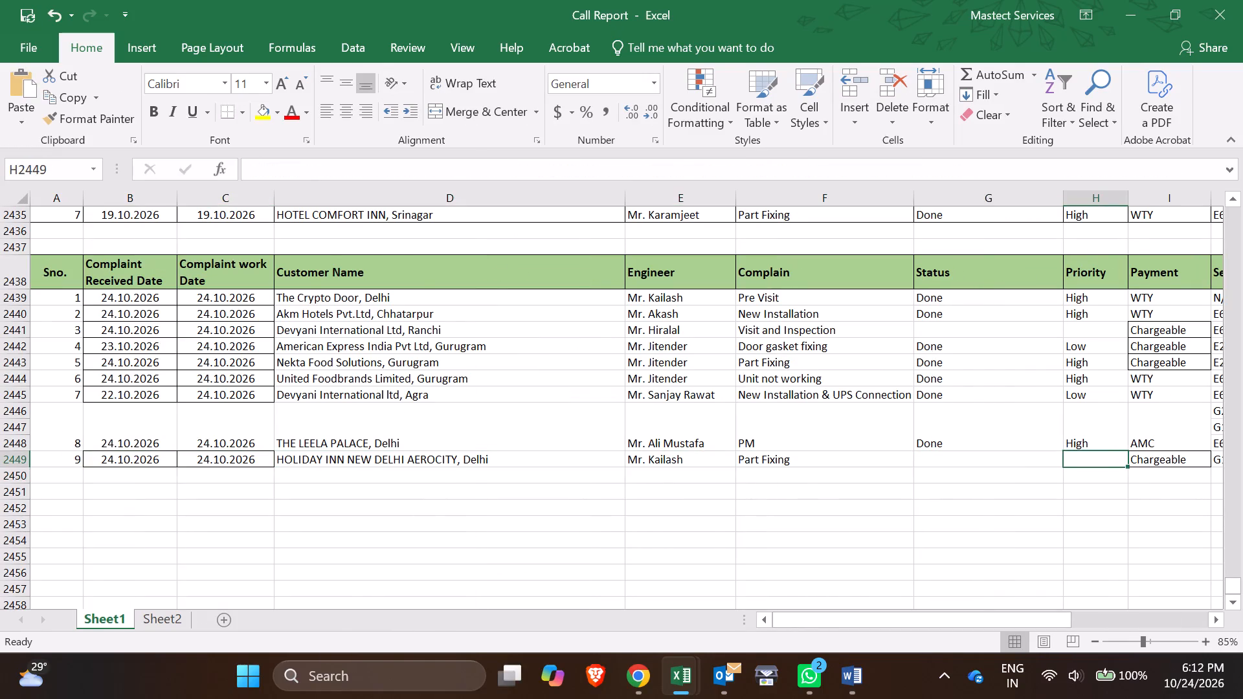
key(alt+Tab)
key(alt+Tab)
key(Left)
key(Left)
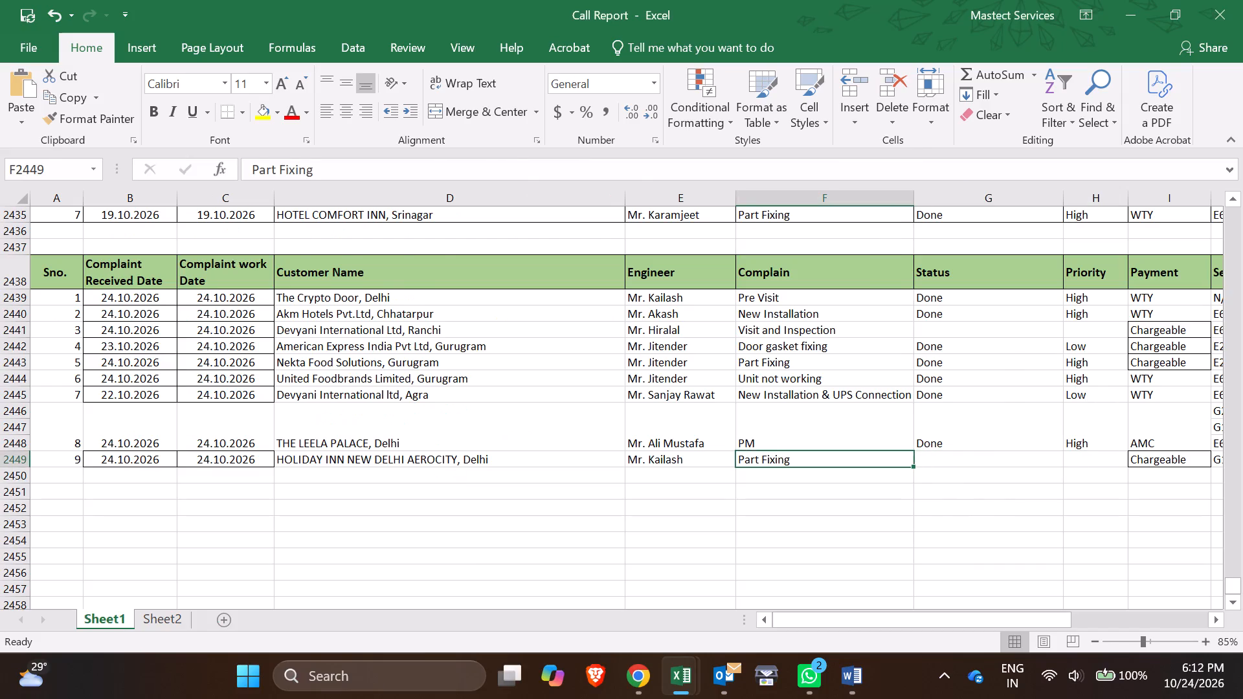
key(ctrl+s)
key(alt+Tab)
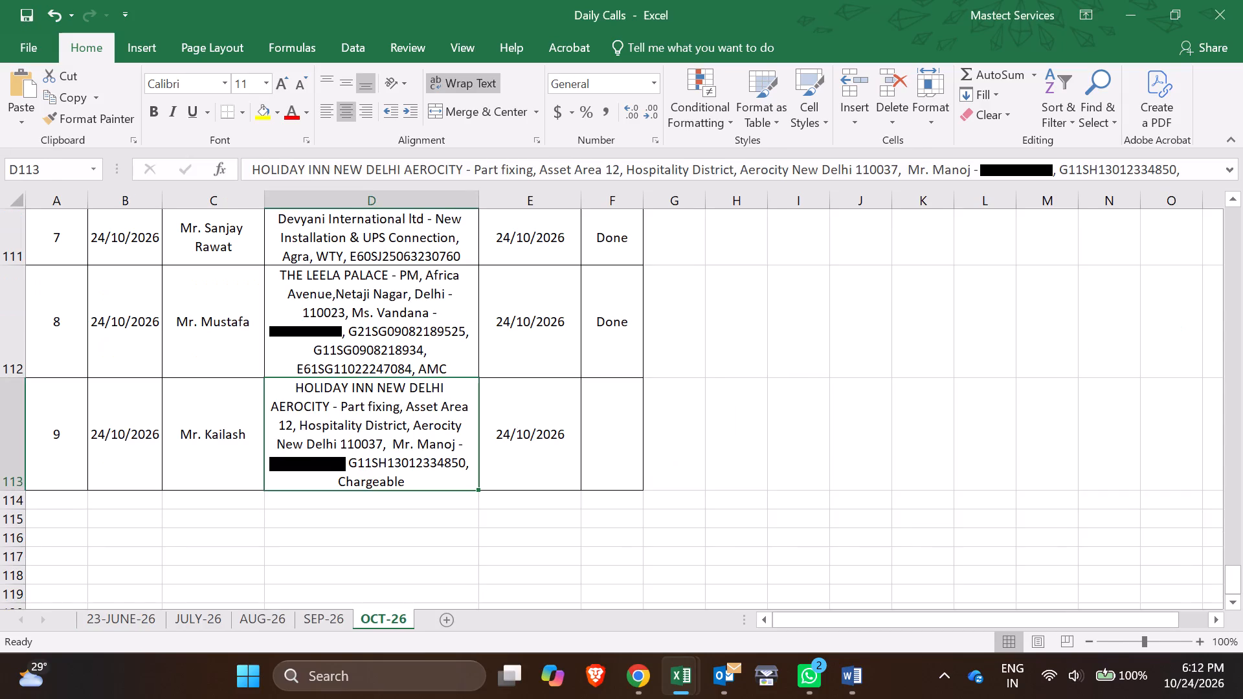
key(alt+Tab)
key(alt+Tab)
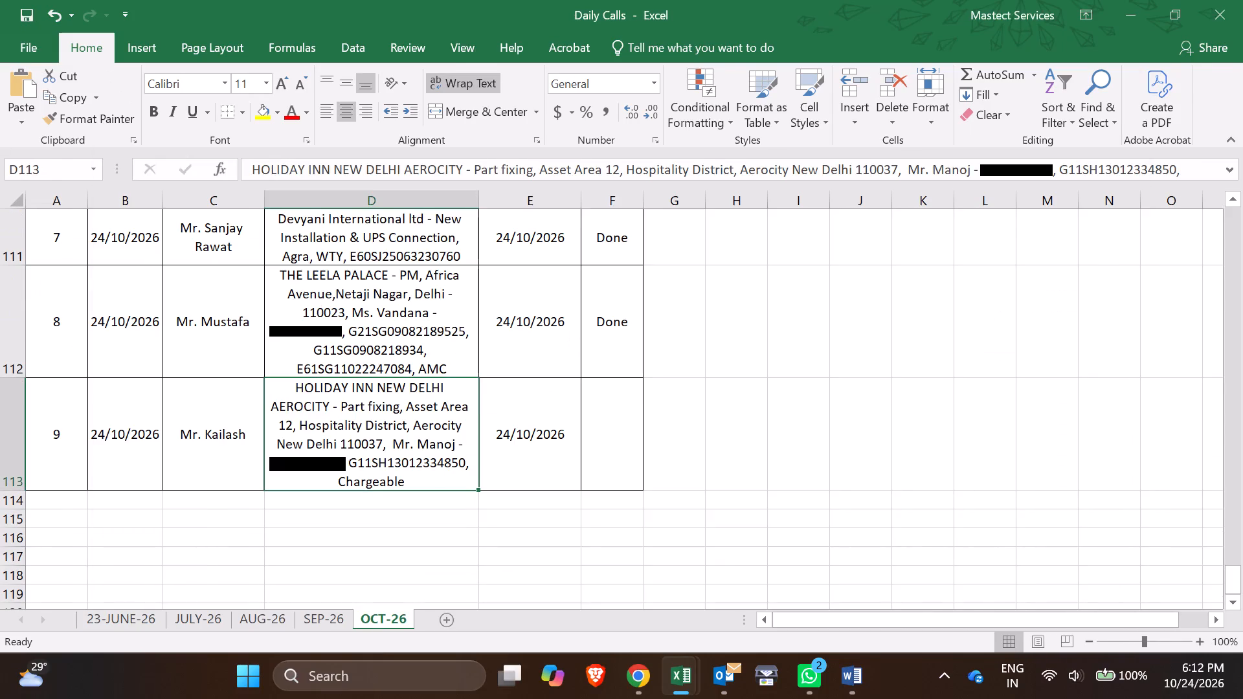
key(alt+Tab)
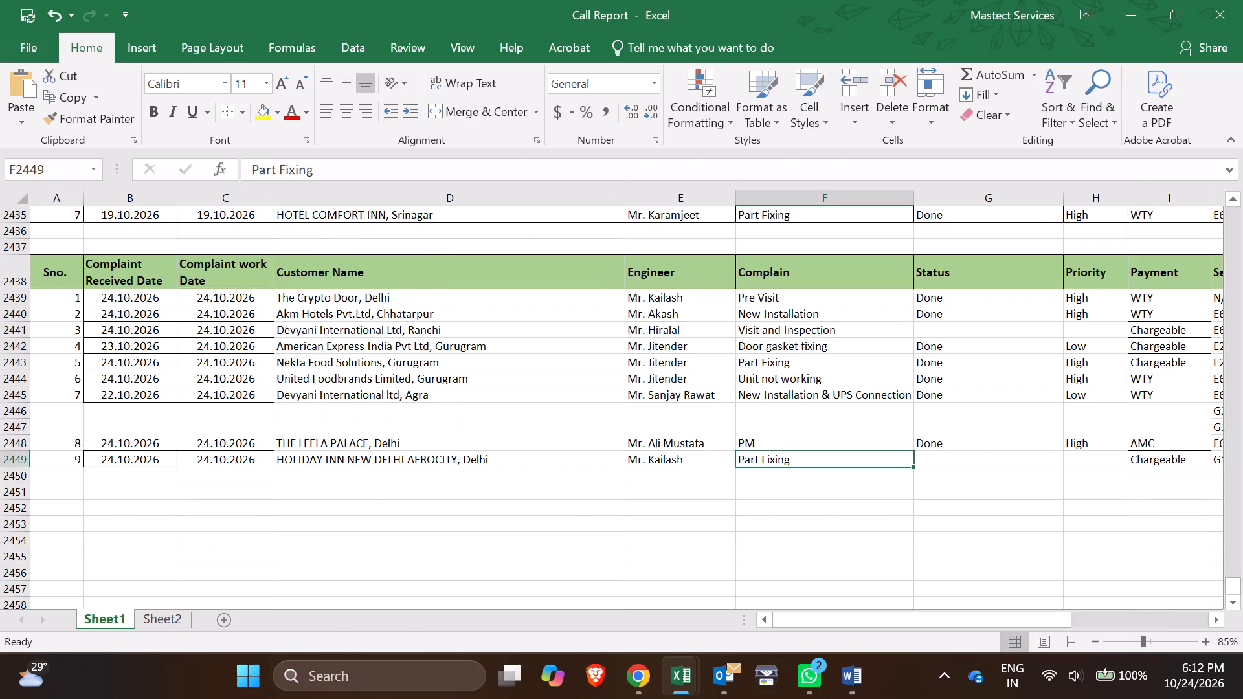
key(alt+Tab)
key(alt+Tab)
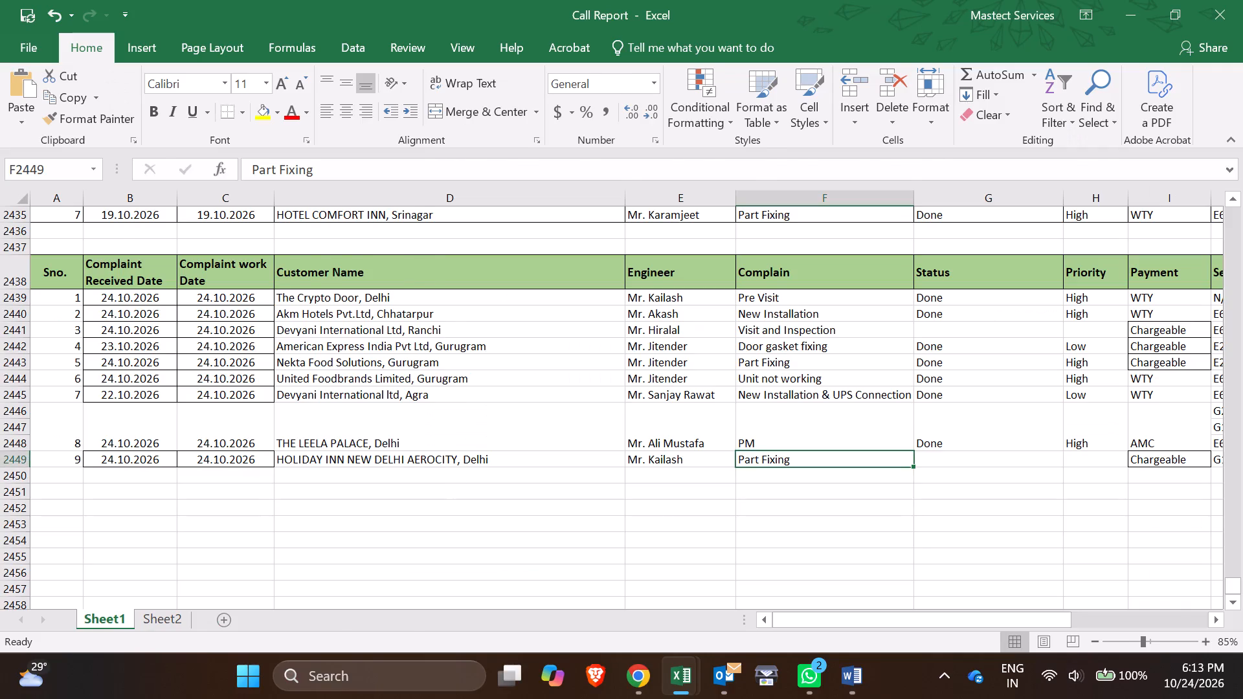
key(alt+Tab)
key(alt+Tab)
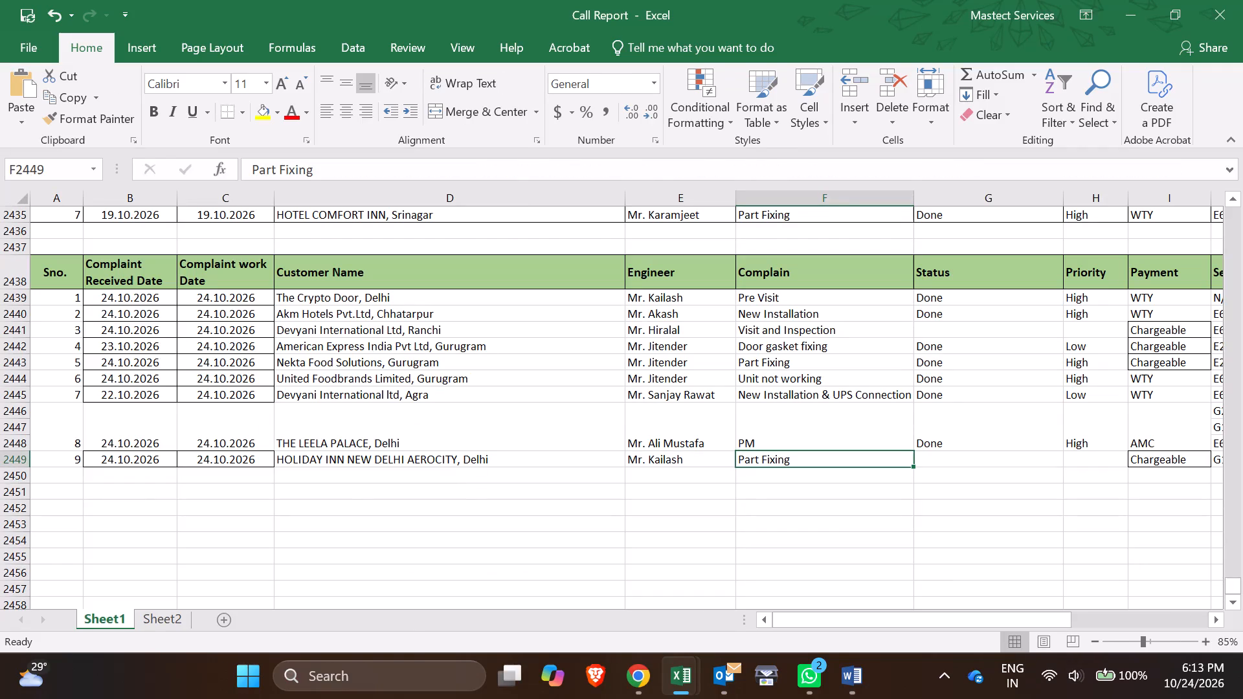
Set the Holiday Inn row's status to Engineer at the site, copied from the 16.10.2026 Nandos Restaurant, Chandigarh row, and save.
click(284, 434)
key(Down)
key(Right)
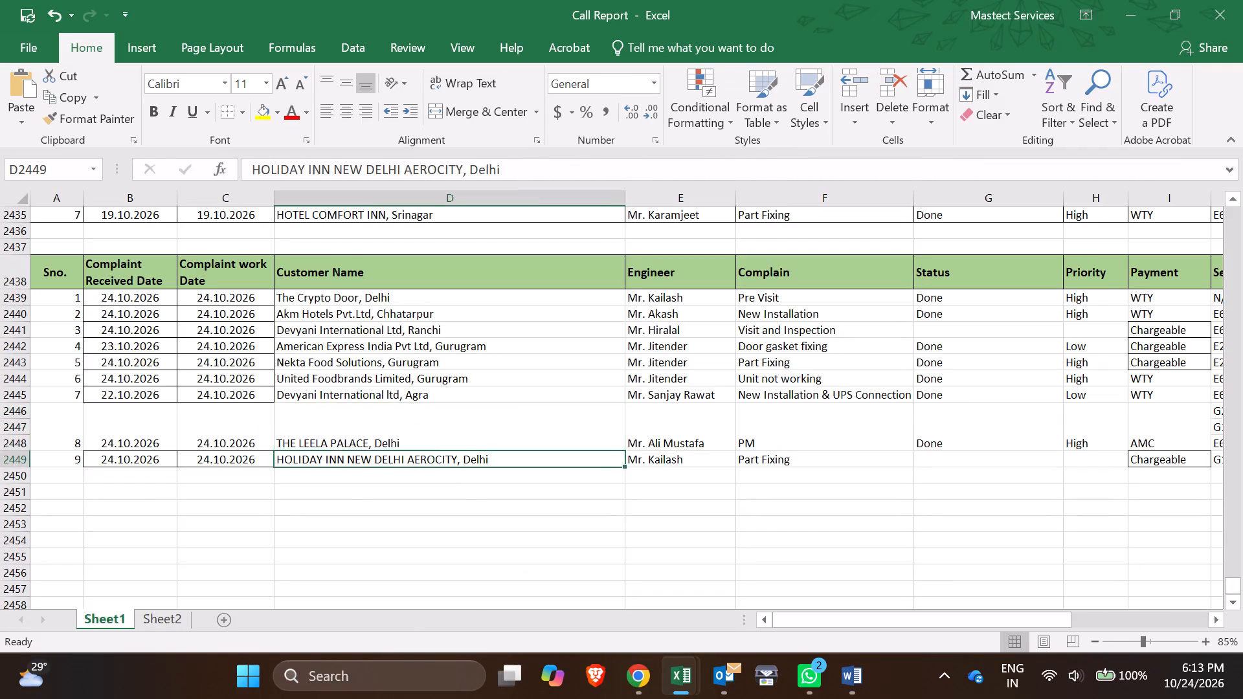
key(Right)
key(Right)
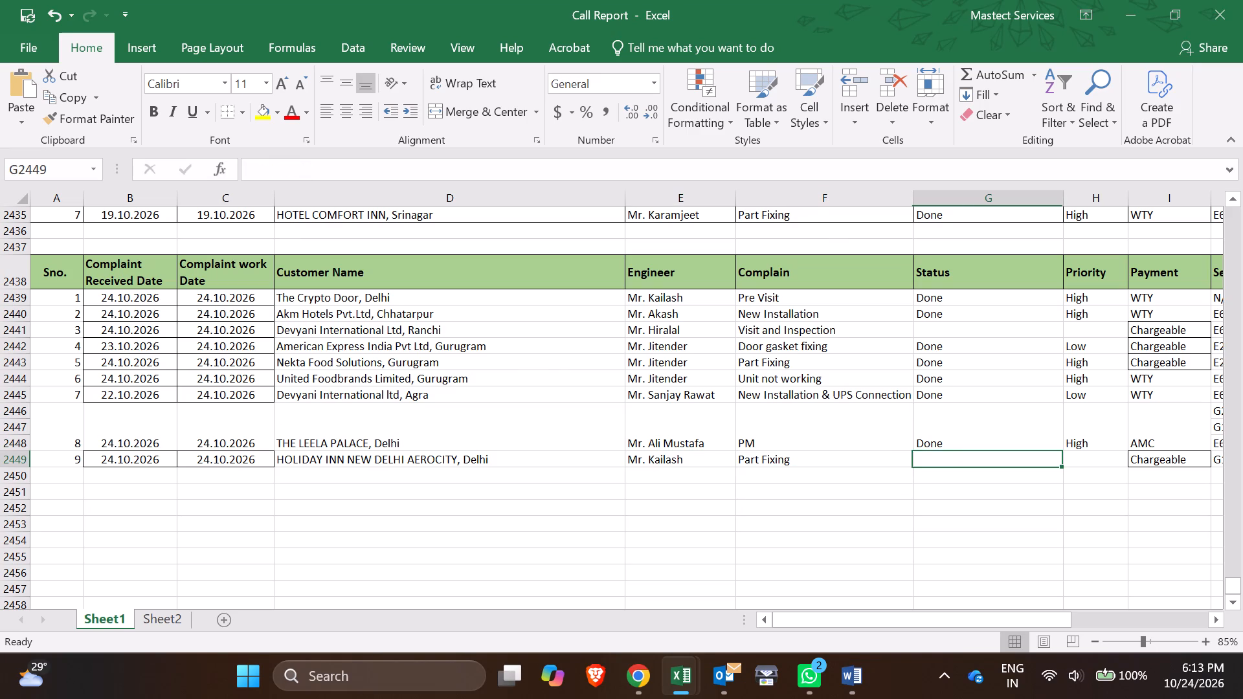
scroll(839, 421, up, 2)
scroll(1014, 313, up, 1)
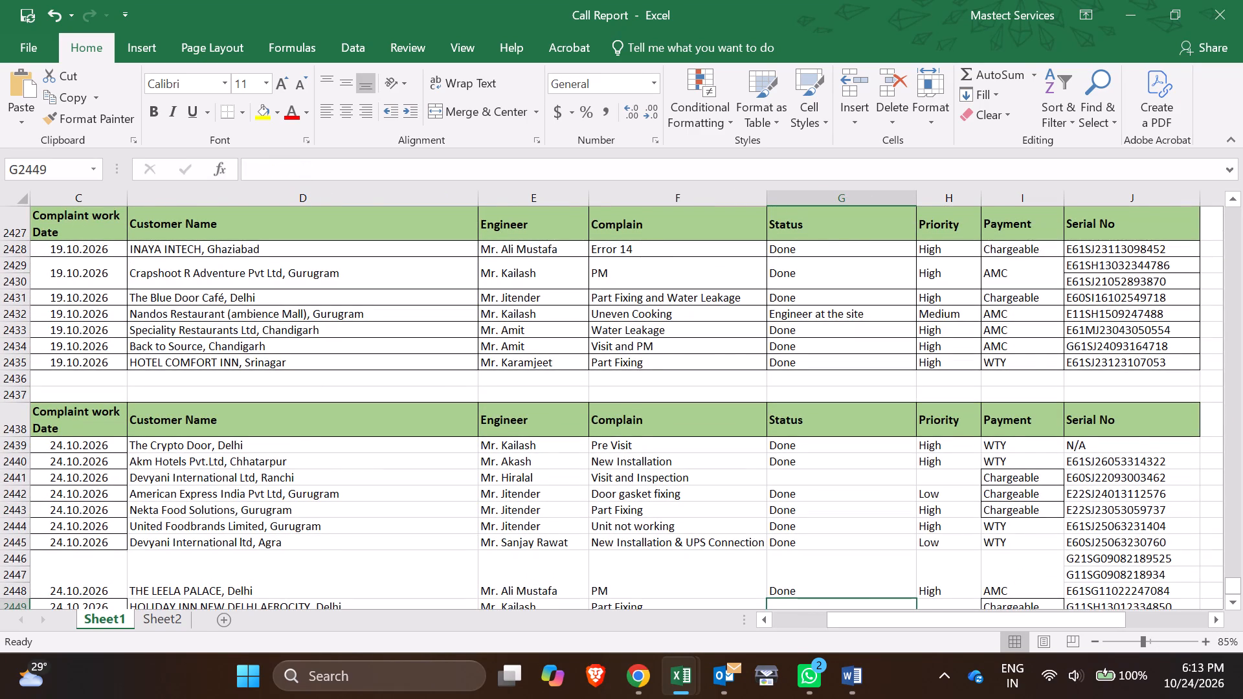
scroll(1014, 313, up, 2)
scroll(1014, 313, down, 1)
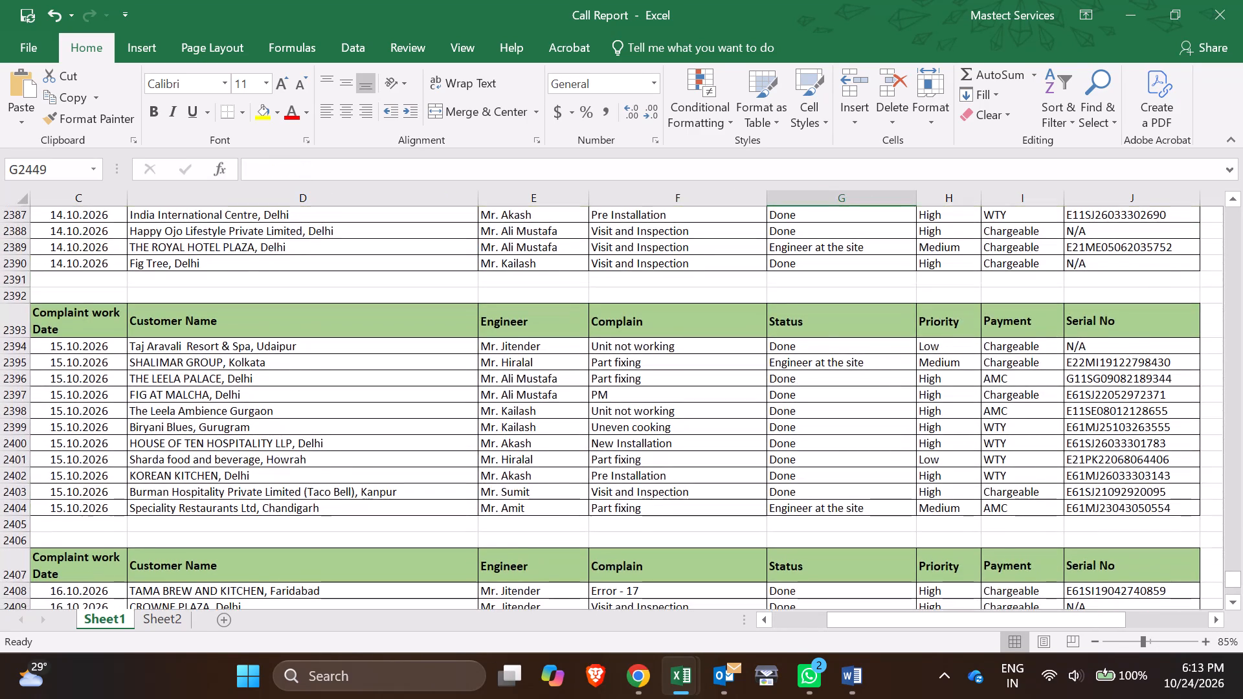
scroll(1014, 313, down, 4)
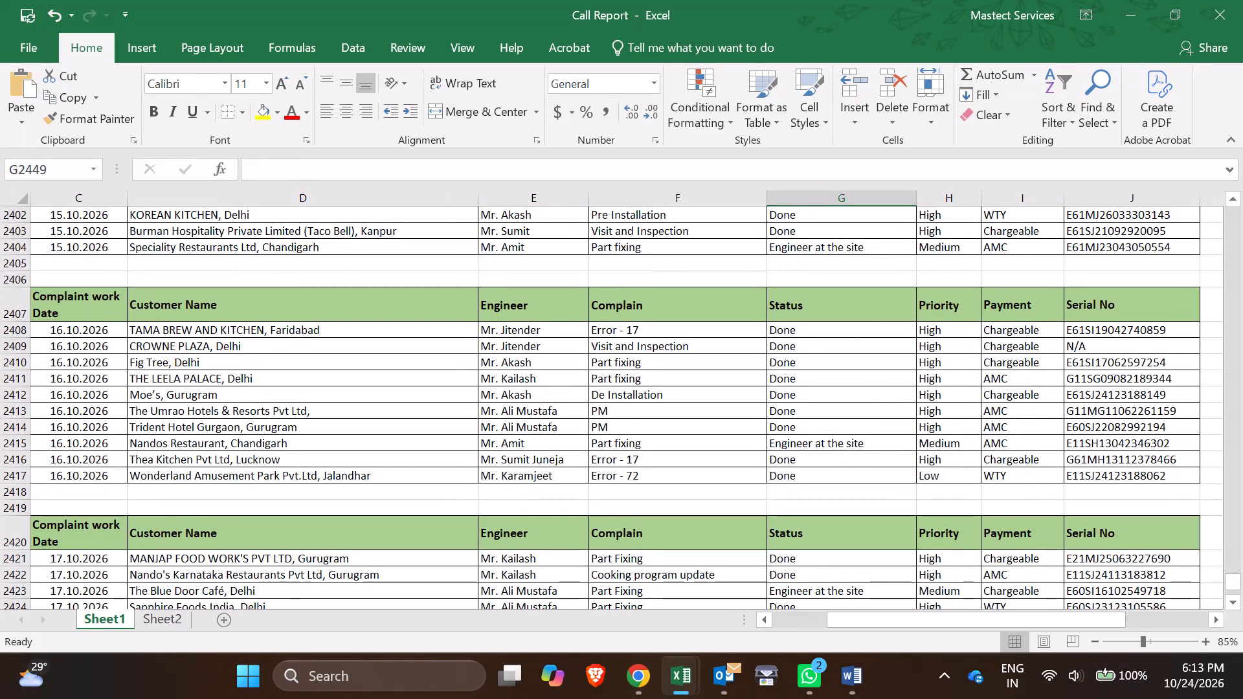
click(834, 447)
key(ctrl+c)
scroll(834, 447, down, 5)
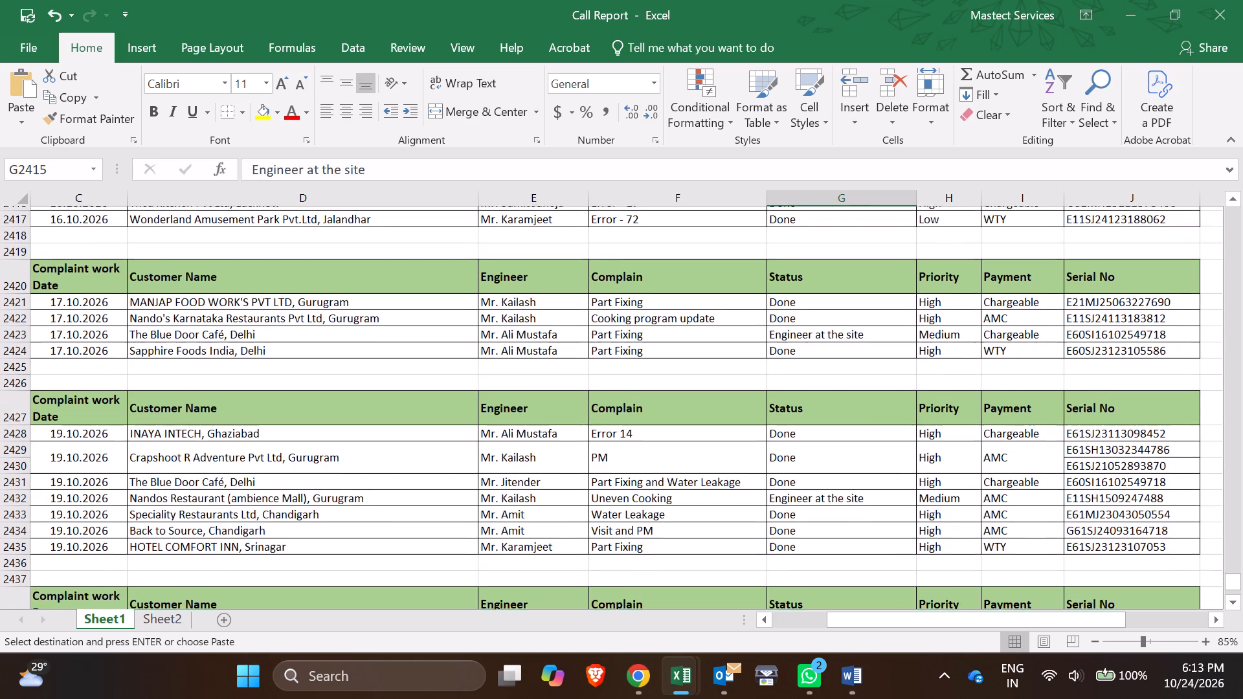
scroll(834, 447, down, 5)
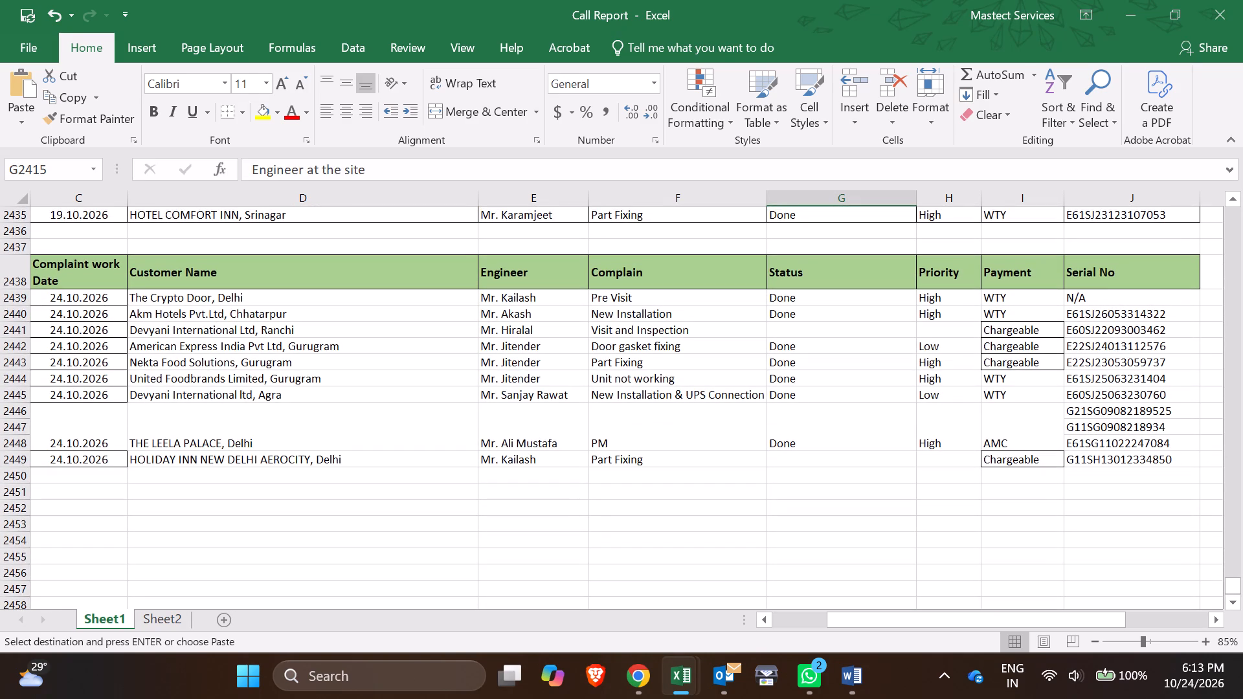
click(815, 462)
key(ctrl+v)
key(ctrl+s)
key(Return)
Enter Medium as the priority in the Holiday Inn row and save.
key(Up)
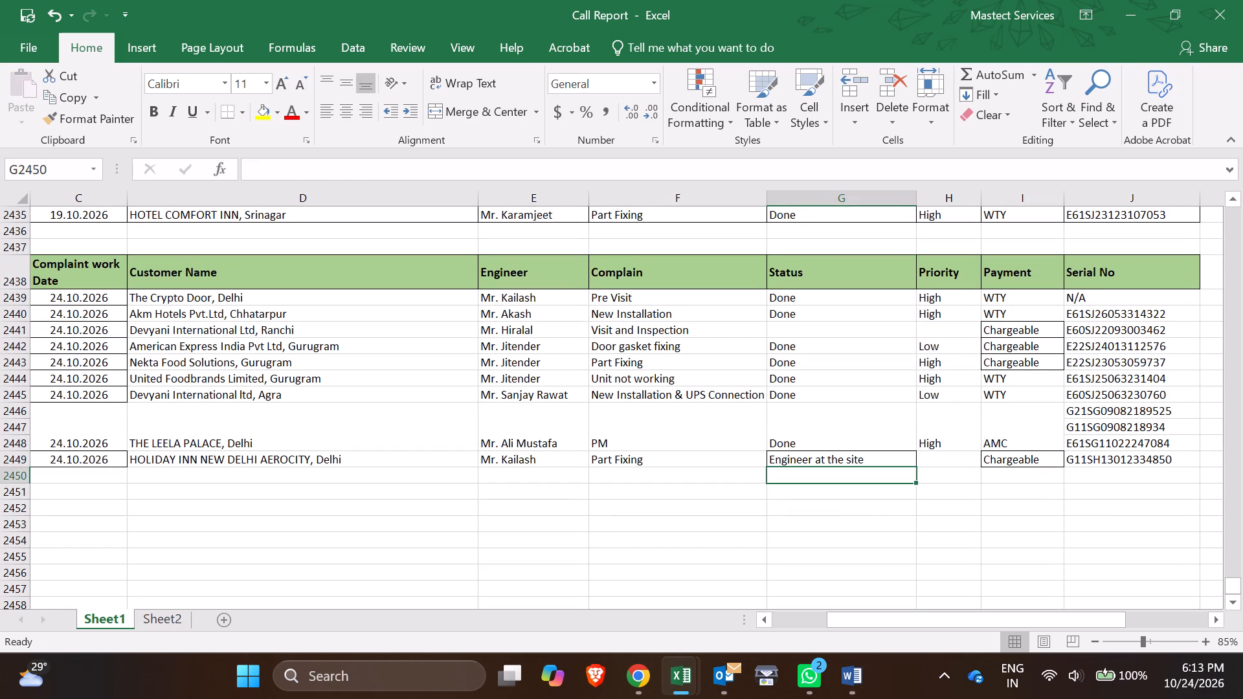
key(Right)
key(shift+m)
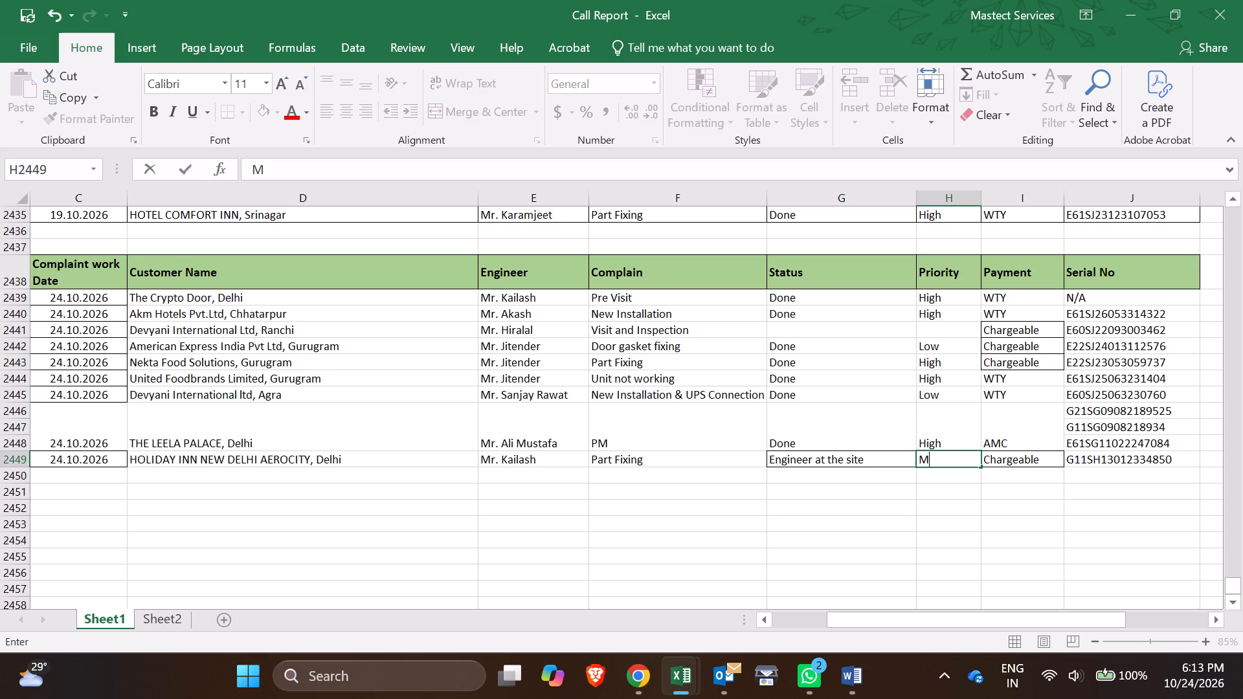
text(ed)
text(ium)
key(Return)
key(ctrl+s)
Apply all borders to the whole 24.10.2026 data block, from Sno. 1 to Sno. 9 and across to Serial No.
key(Up)
key(Left)
key(Left)
key(Left)
key(Left)
key(Left)
key(Left)
key(Left)
key(Left)
key(Left)
key(Left)
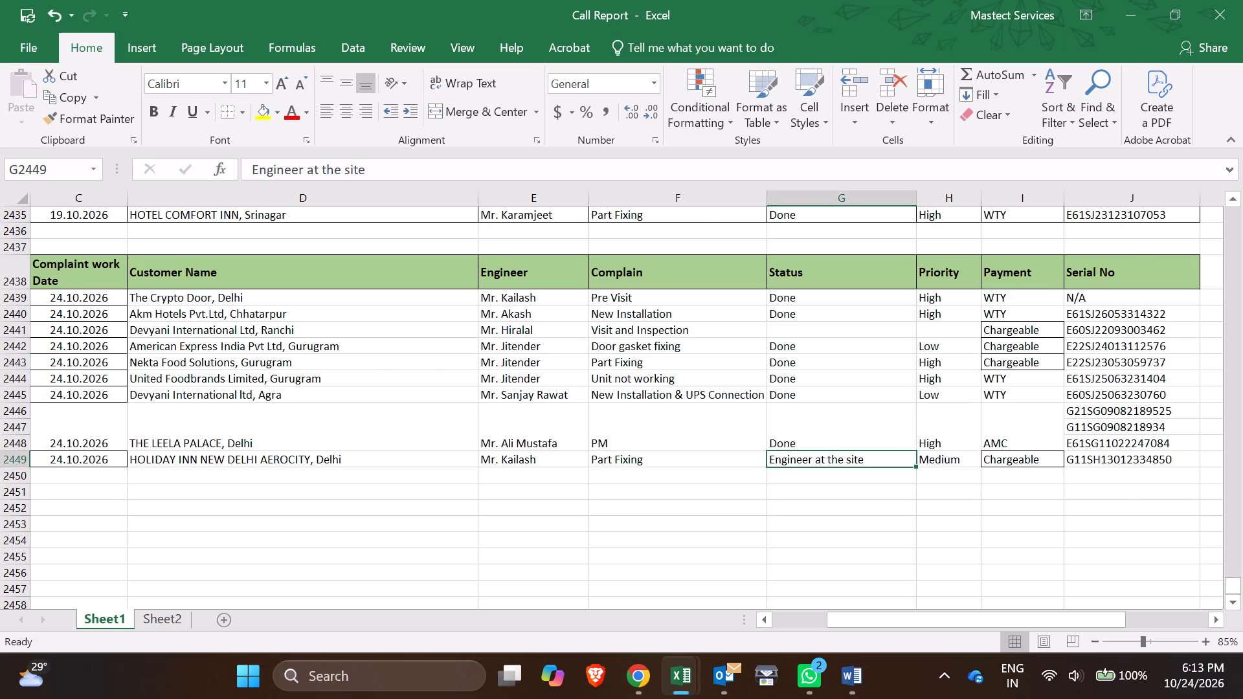
key(Up)
key(Up)
key(Up)
key(Up)
key(Up)
key(Up)
key(Up)
key(Up)
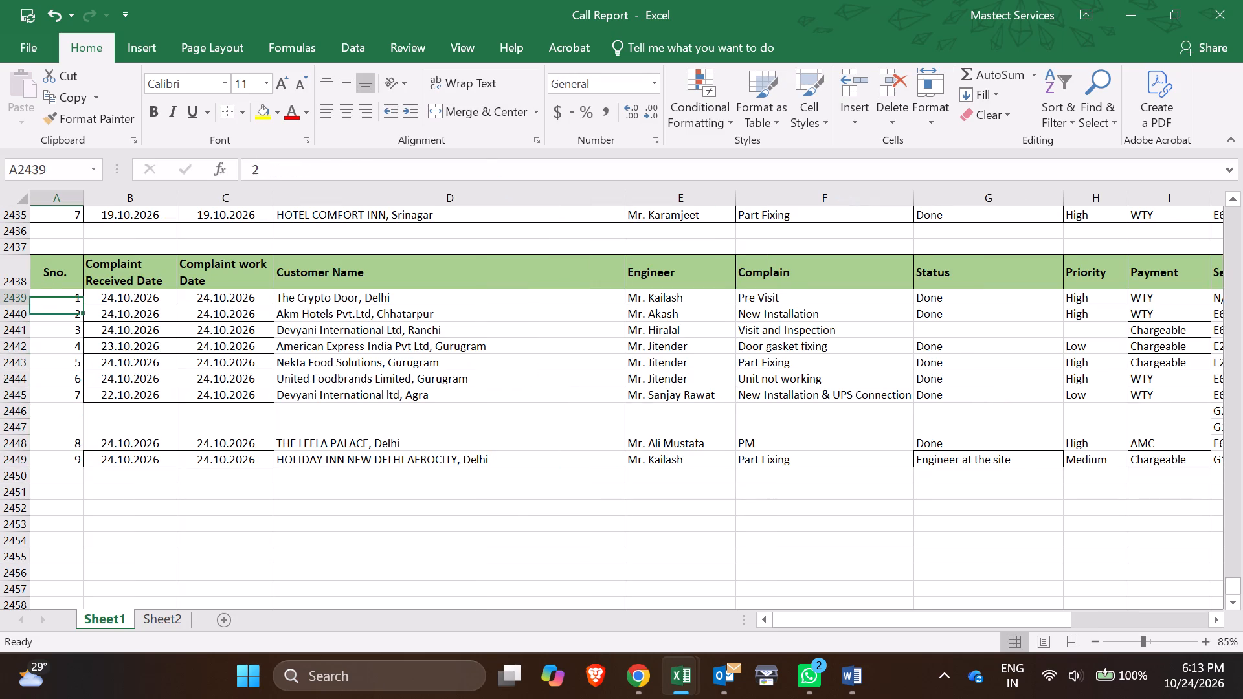
key(ctrl+shift+Down)
key(ctrl+shift+Down)
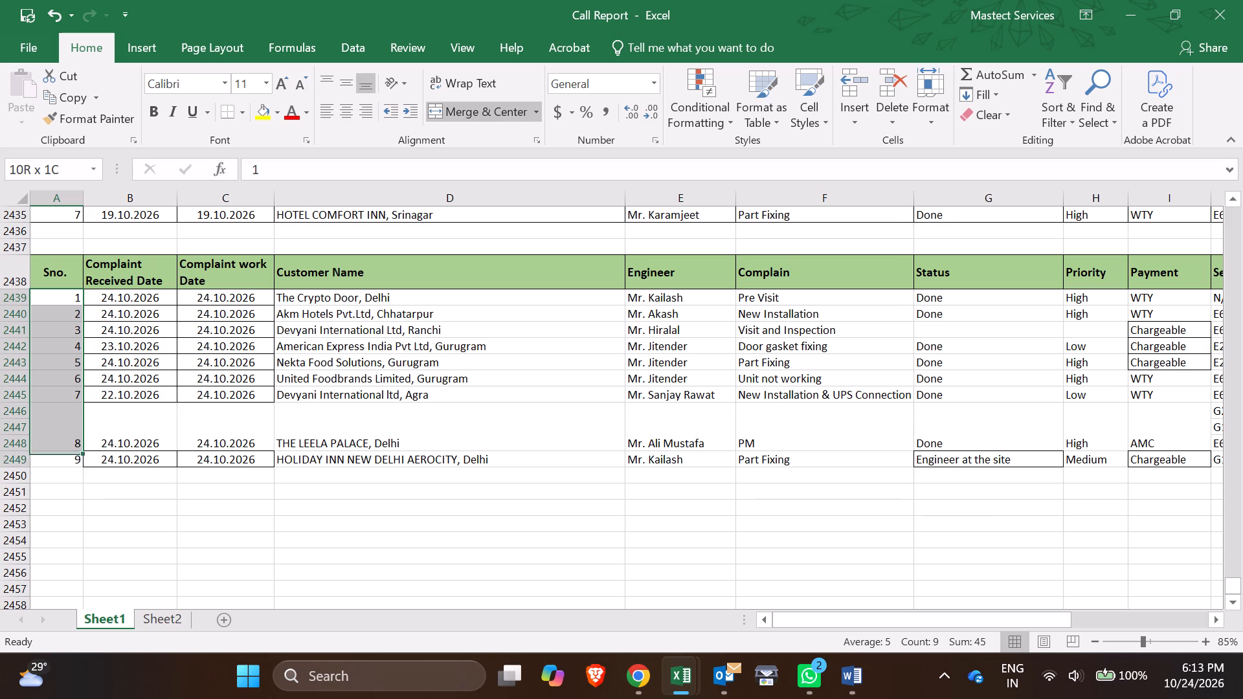
key(ctrl+shift+Right)
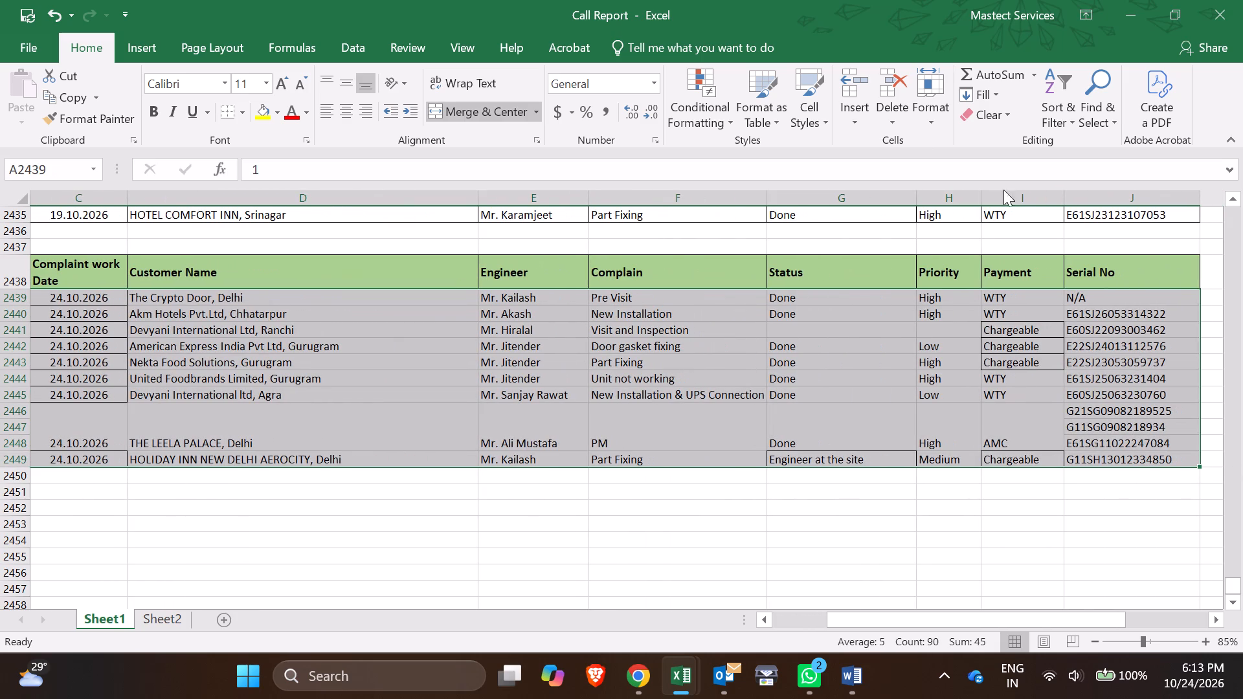
click(240, 115)
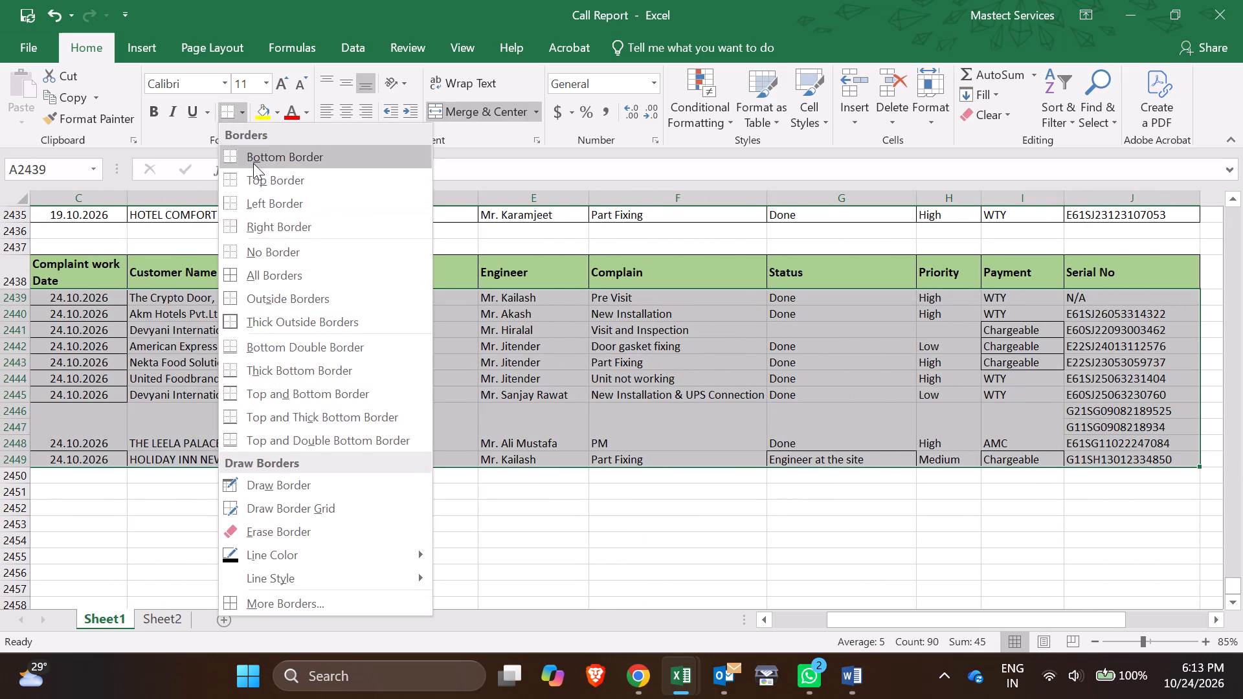
click(265, 274)
click(529, 363)
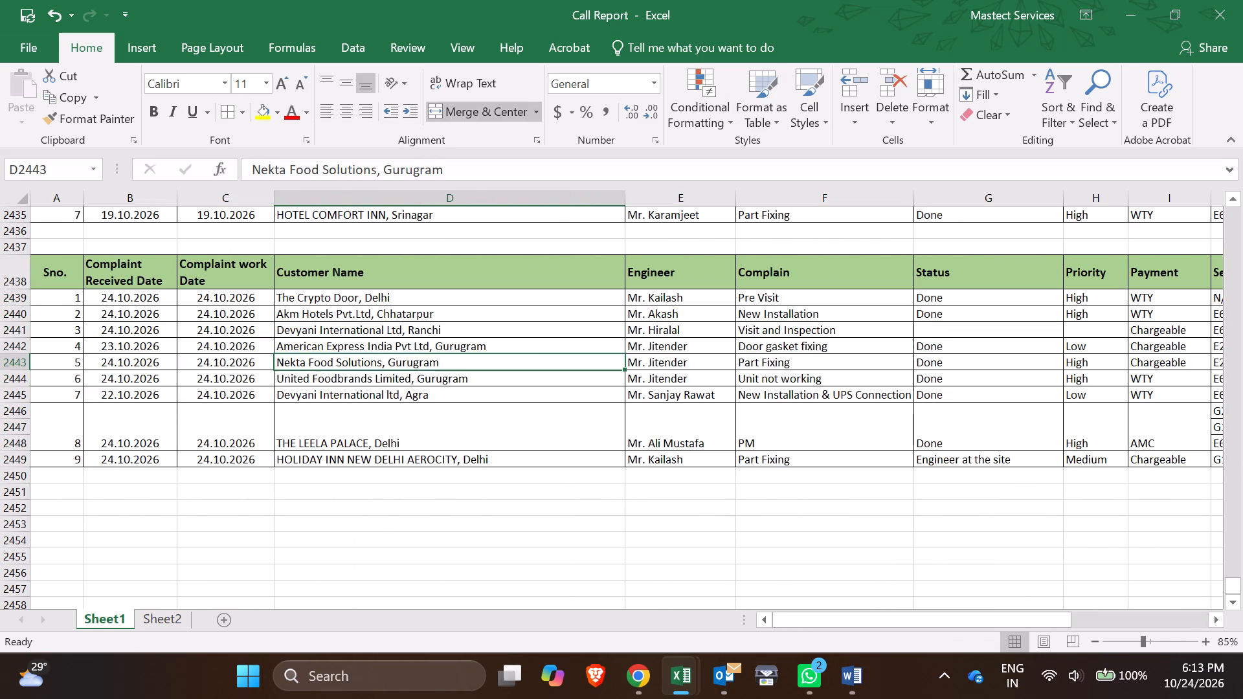
Save the Call Report workbook.
key(ctrl+s)
key(ctrl+s)
Copy the call summary block, New through Pending after attend, from the 19.10.2026 section to L2438 beside the 24.10.2026 header, and save.
scroll(529, 363, right, 4)
scroll(529, 363, left, 5)
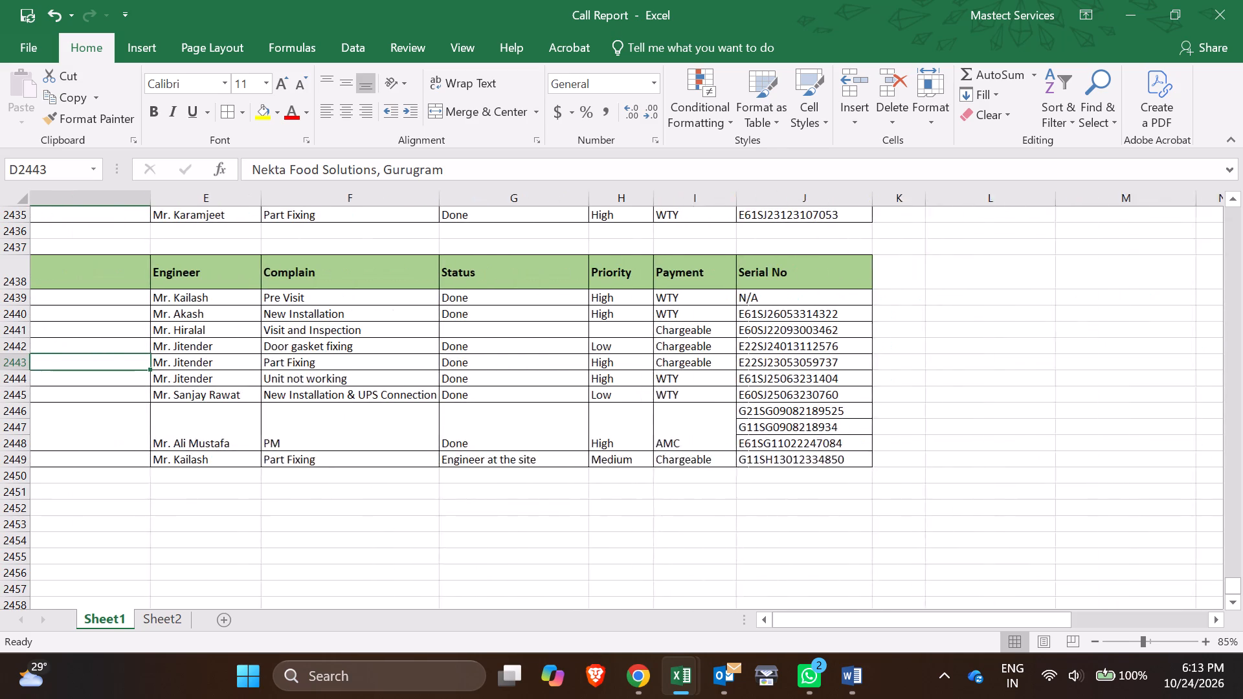
scroll(886, 325, up, 2)
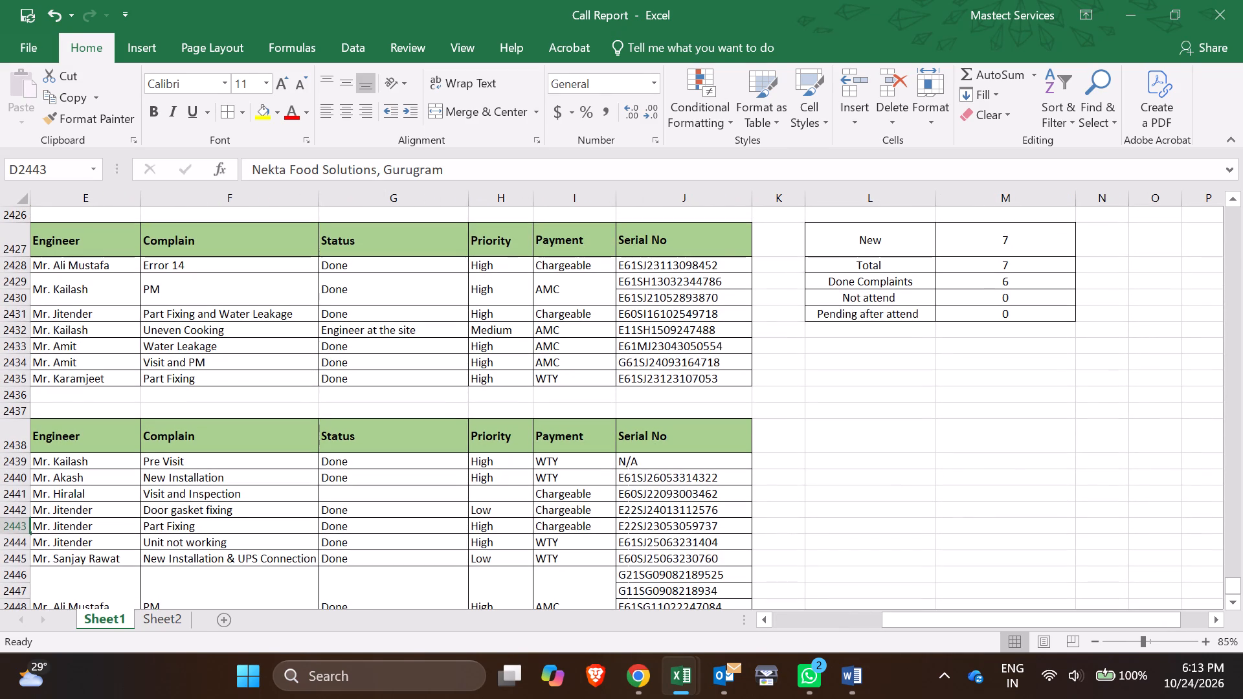
click(852, 247)
key(shift+Down)
key(shift+Down)
key(shift+Down)
key(shift+Down)
key(shift+Right)
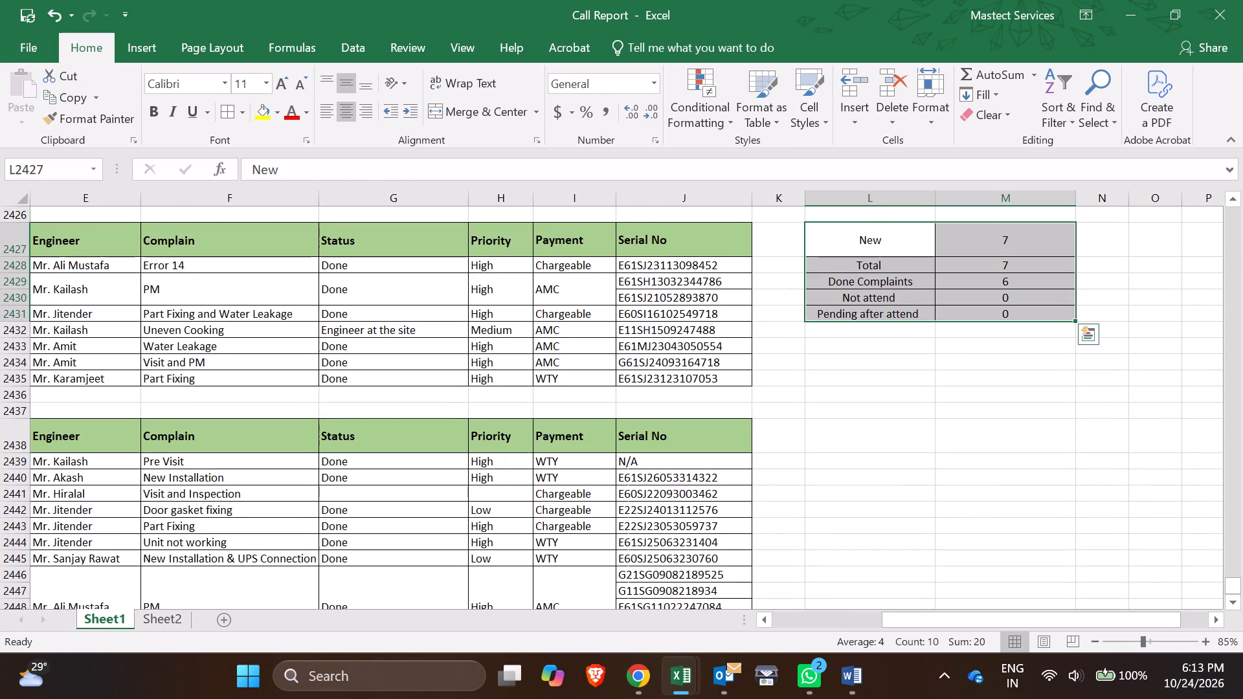
key(ctrl+c)
click(845, 432)
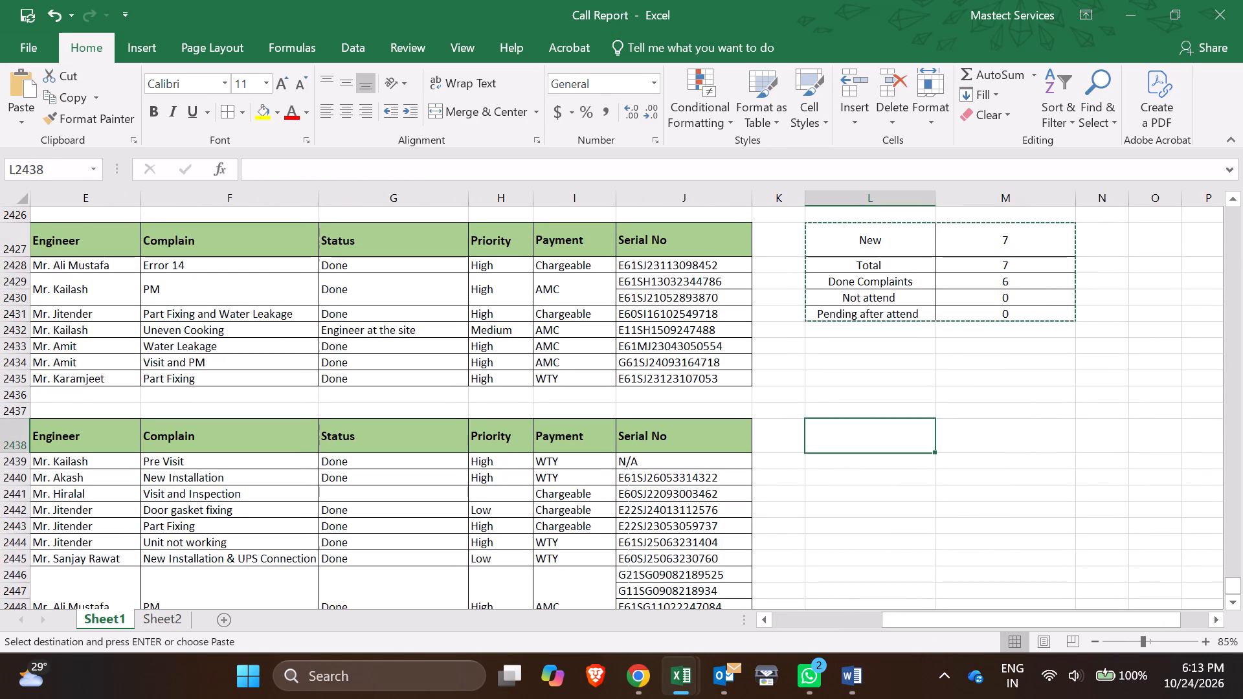
key(ctrl+v)
key(ctrl+s)
click(845, 432)
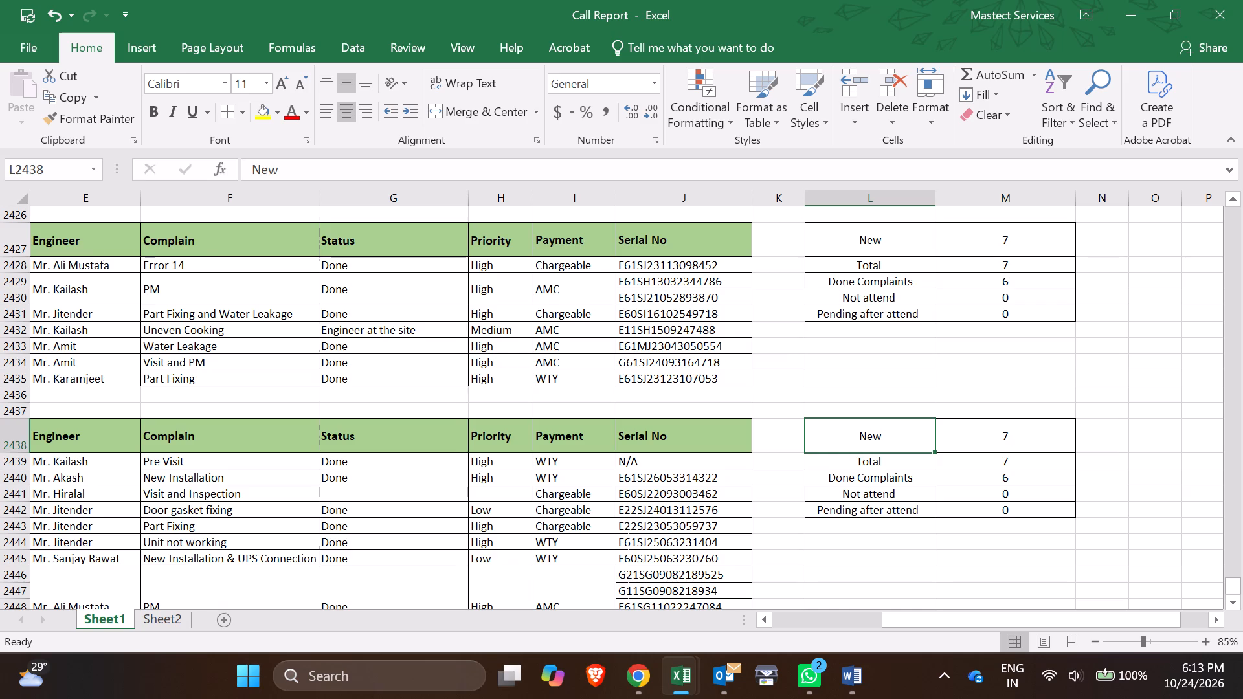
Review the Complaint Received Dates of the 24.10.2026 rows against the New count in the summary block.
scroll(845, 432, right, 6)
scroll(533, 490, down, 2)
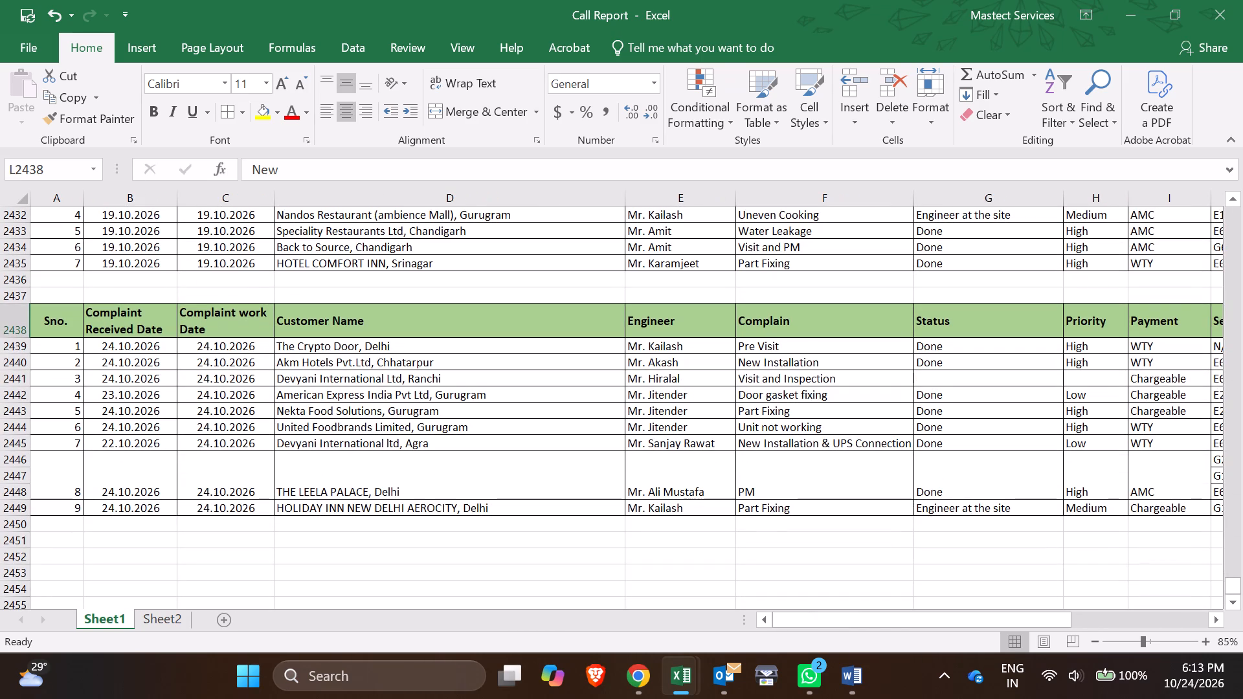
click(160, 339)
key(Return)
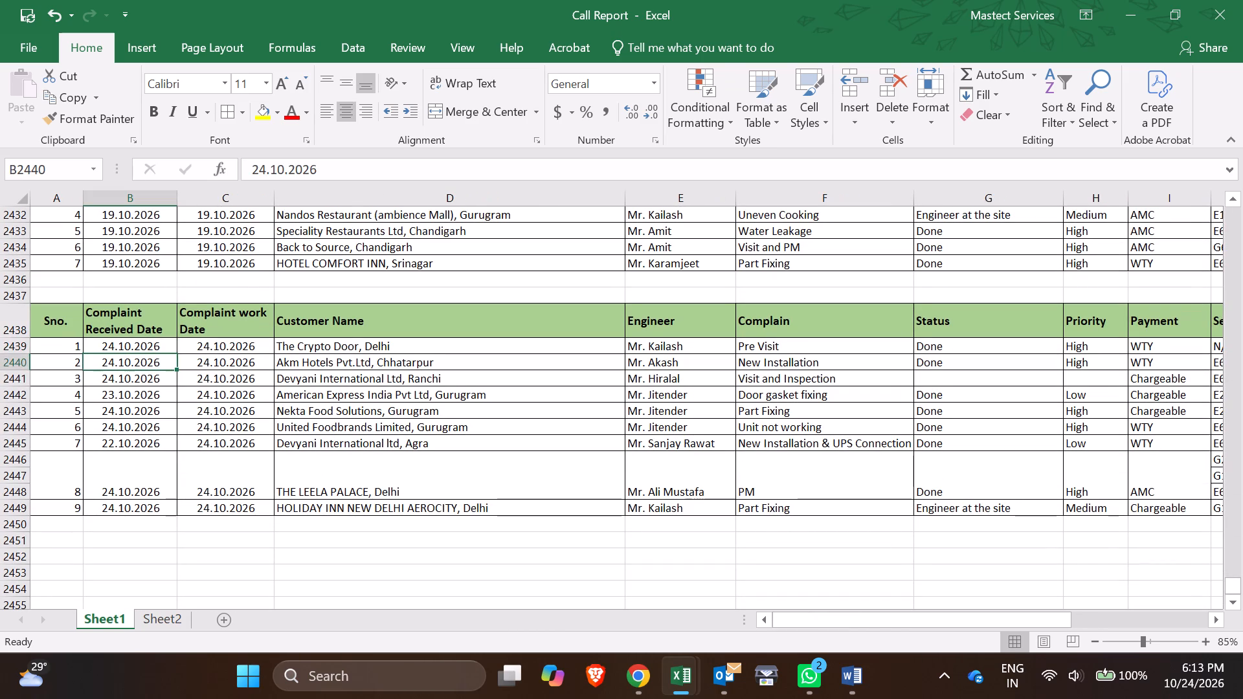
key(Return)
key(Return)
key(Return)
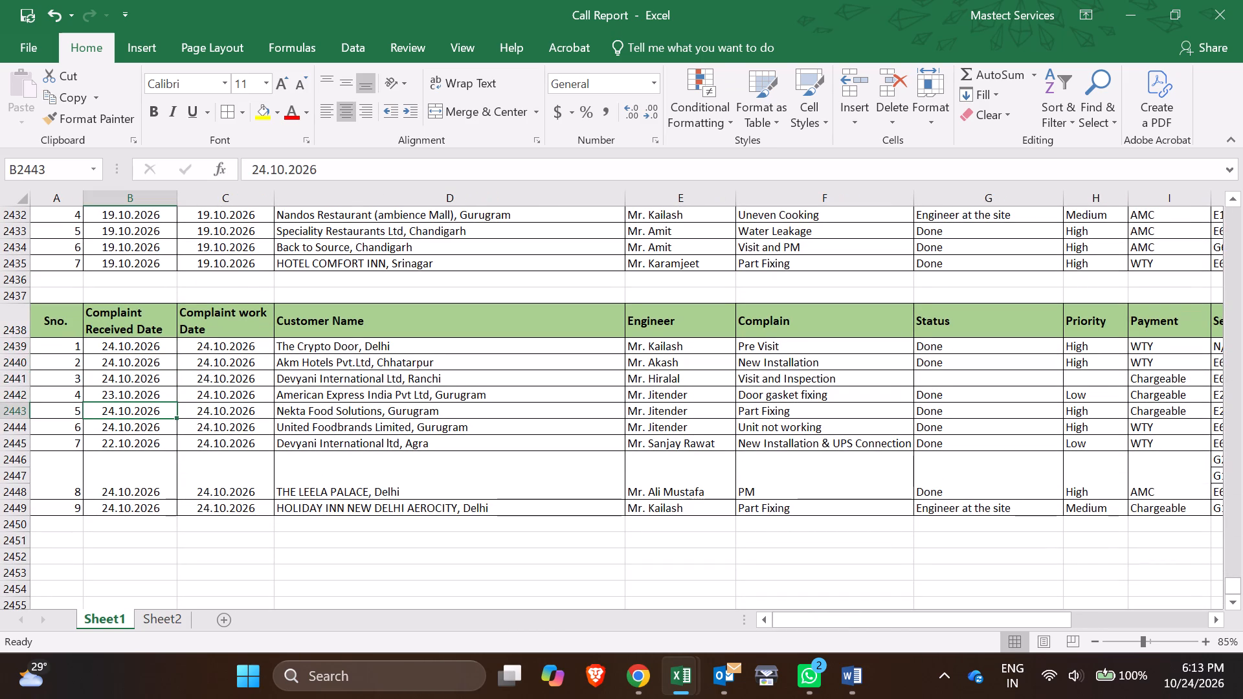
key(Return)
key(Return)
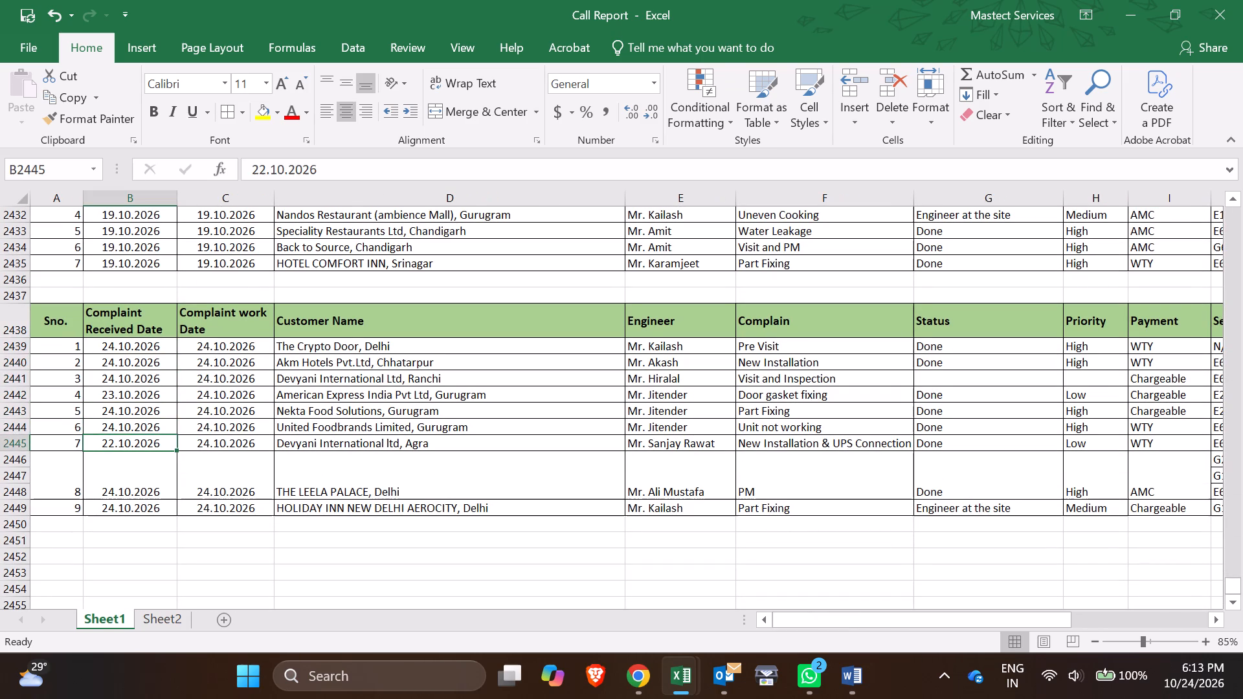
scroll(160, 339, left, 4)
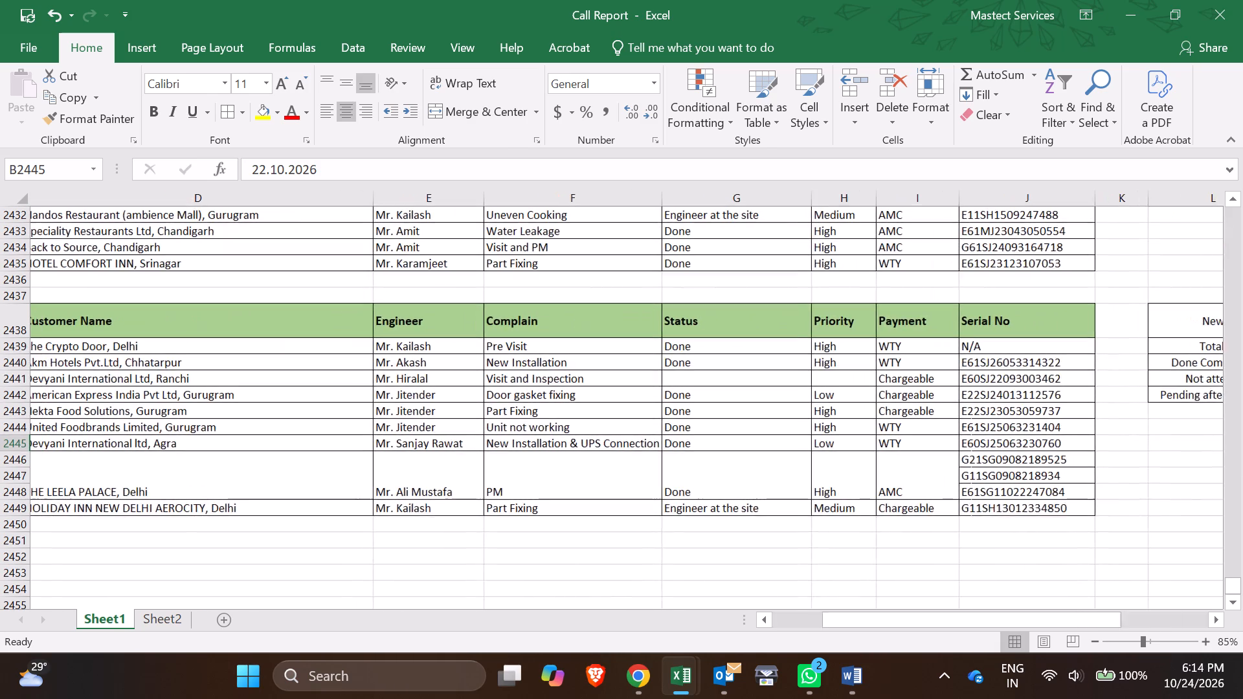
scroll(1074, 300, left, 4)
click(1029, 316)
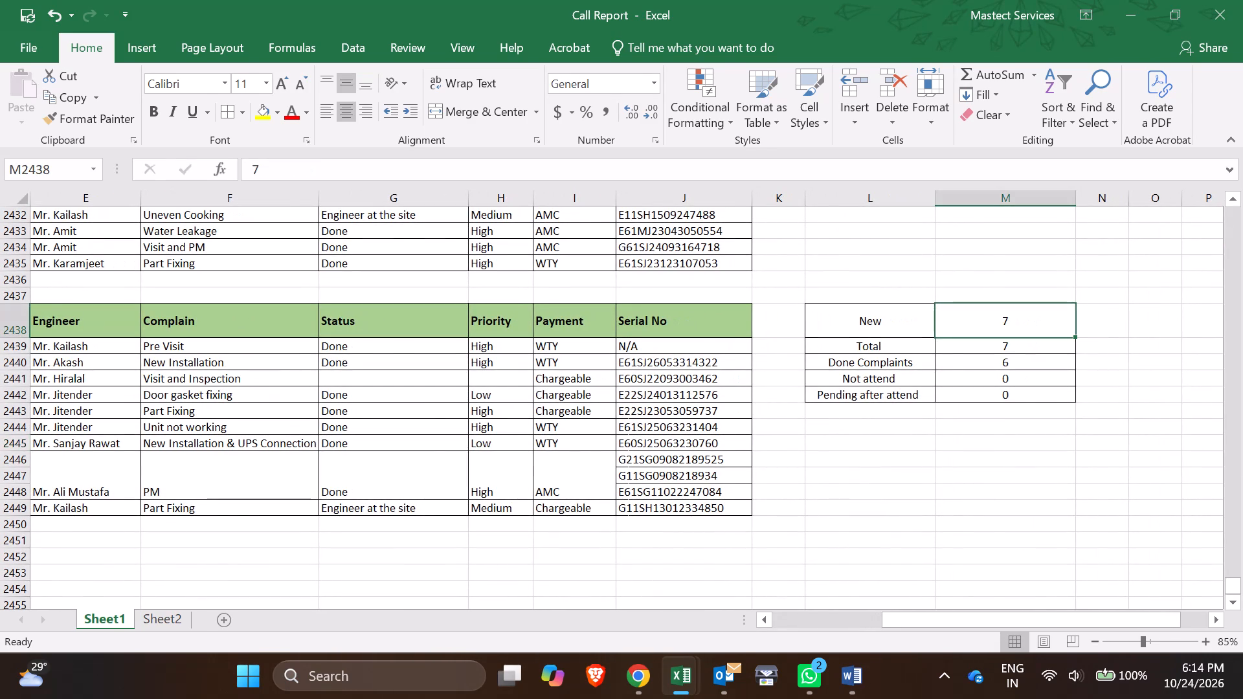
scroll(1029, 316, right, 7)
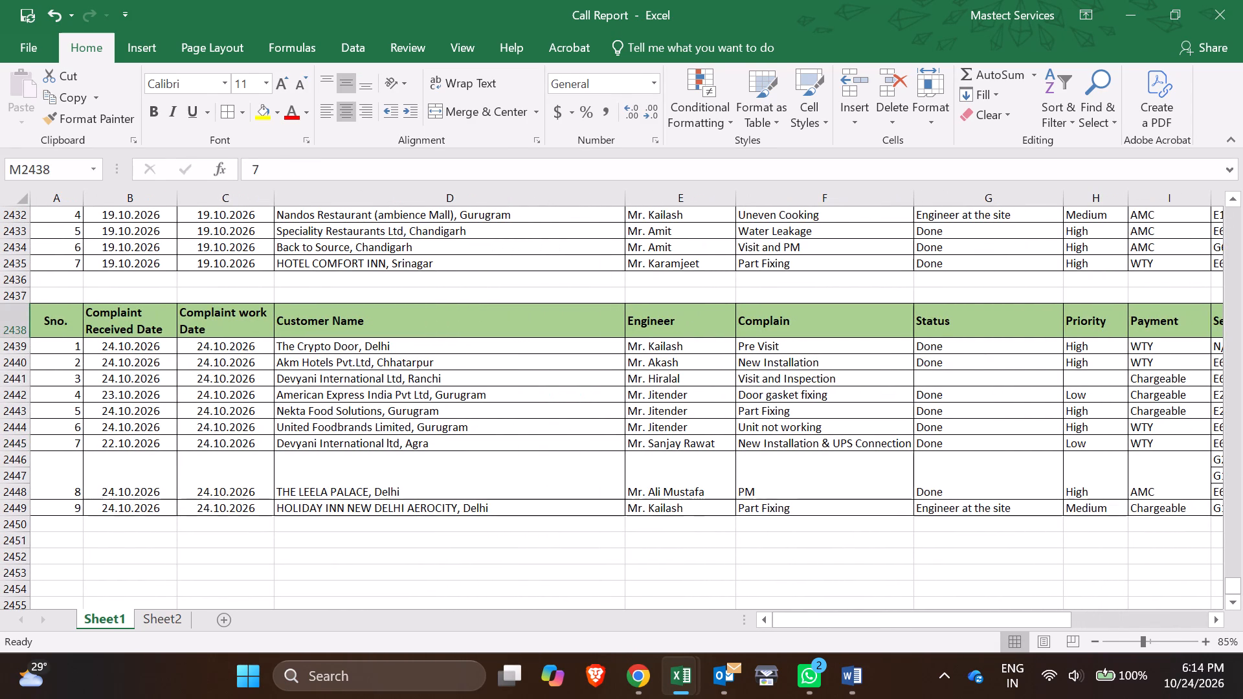
click(126, 394)
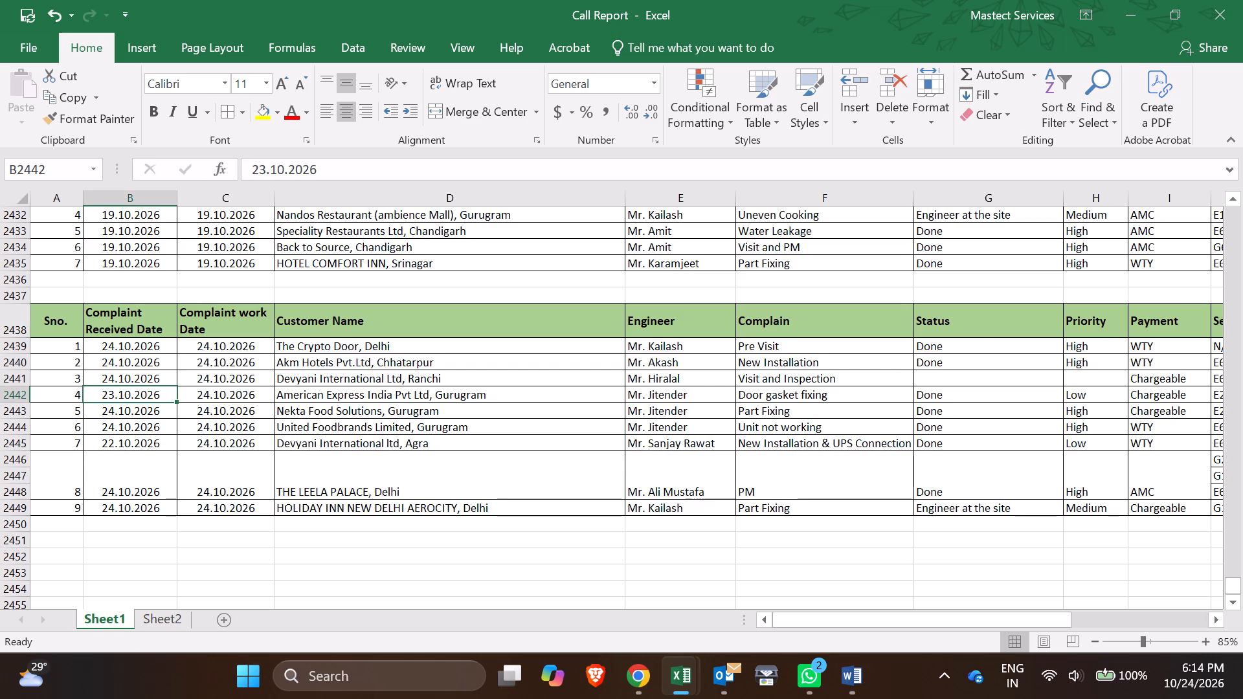
key(Return)
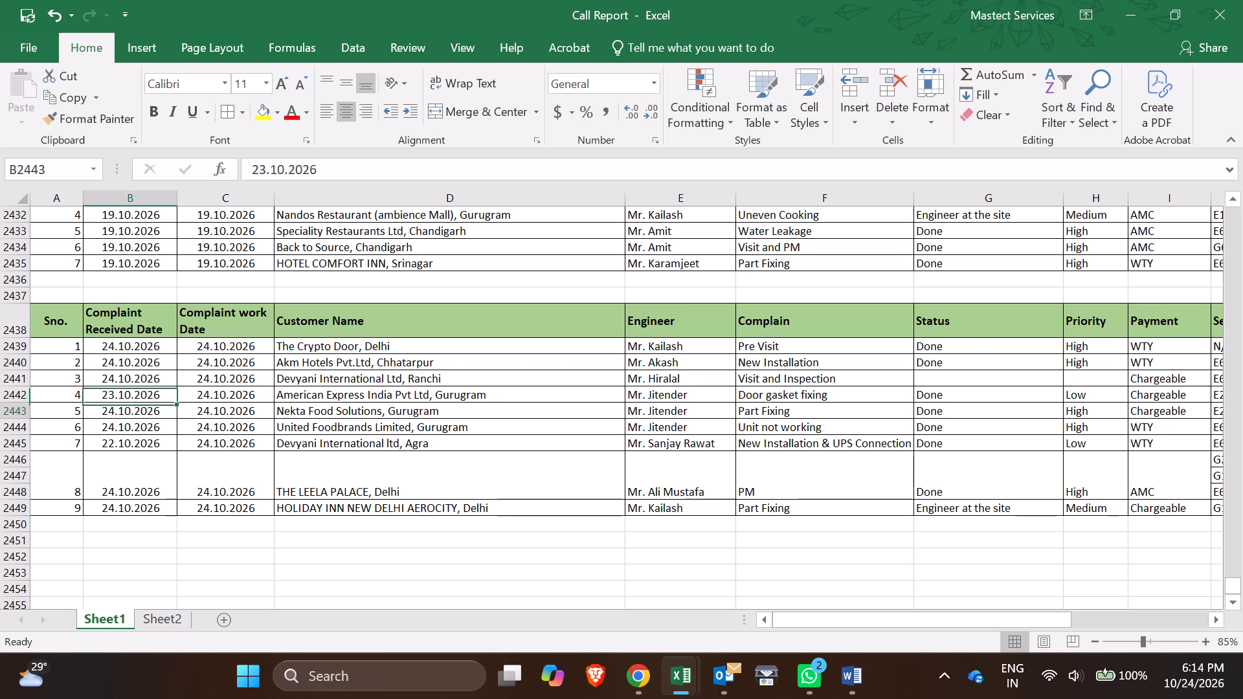
key(Return)
key(Return)
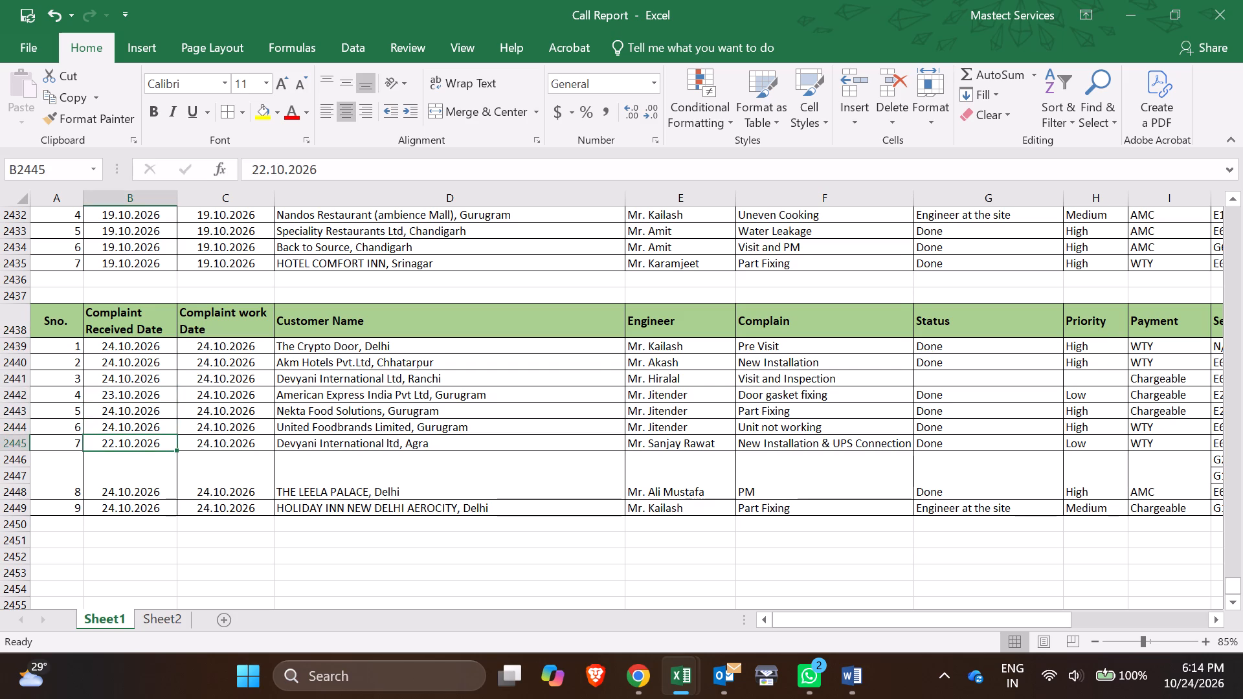
scroll(126, 394, left, 4)
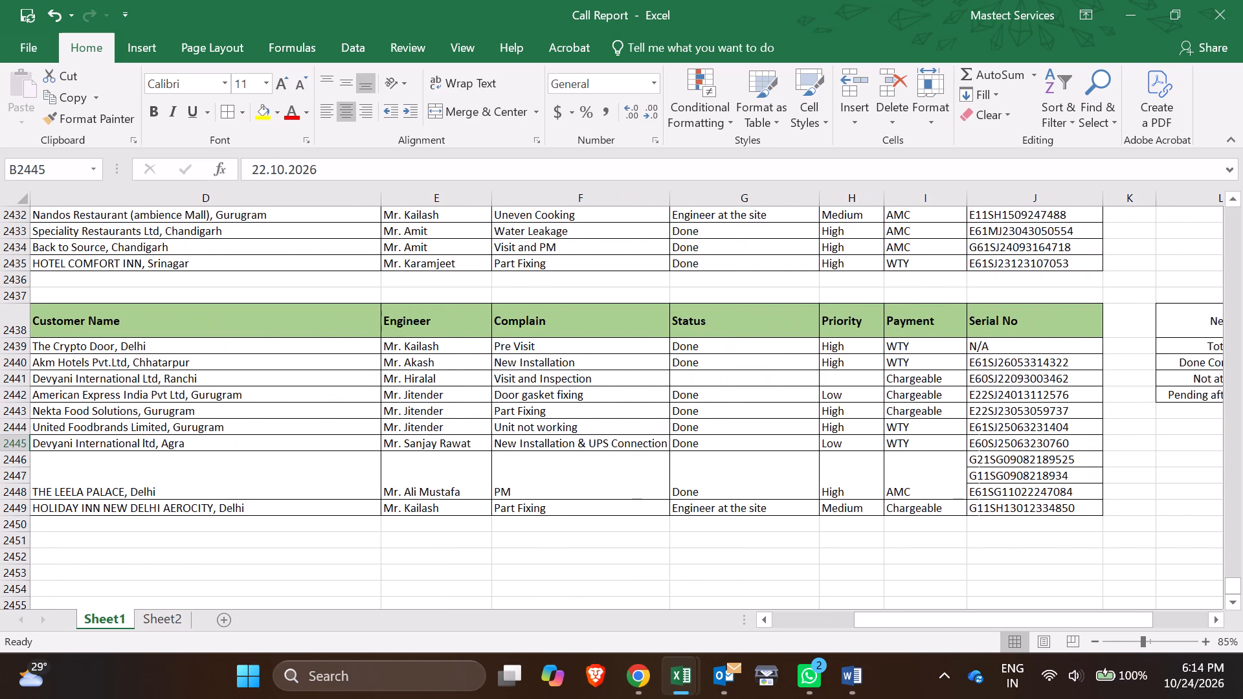
scroll(783, 379, left, 4)
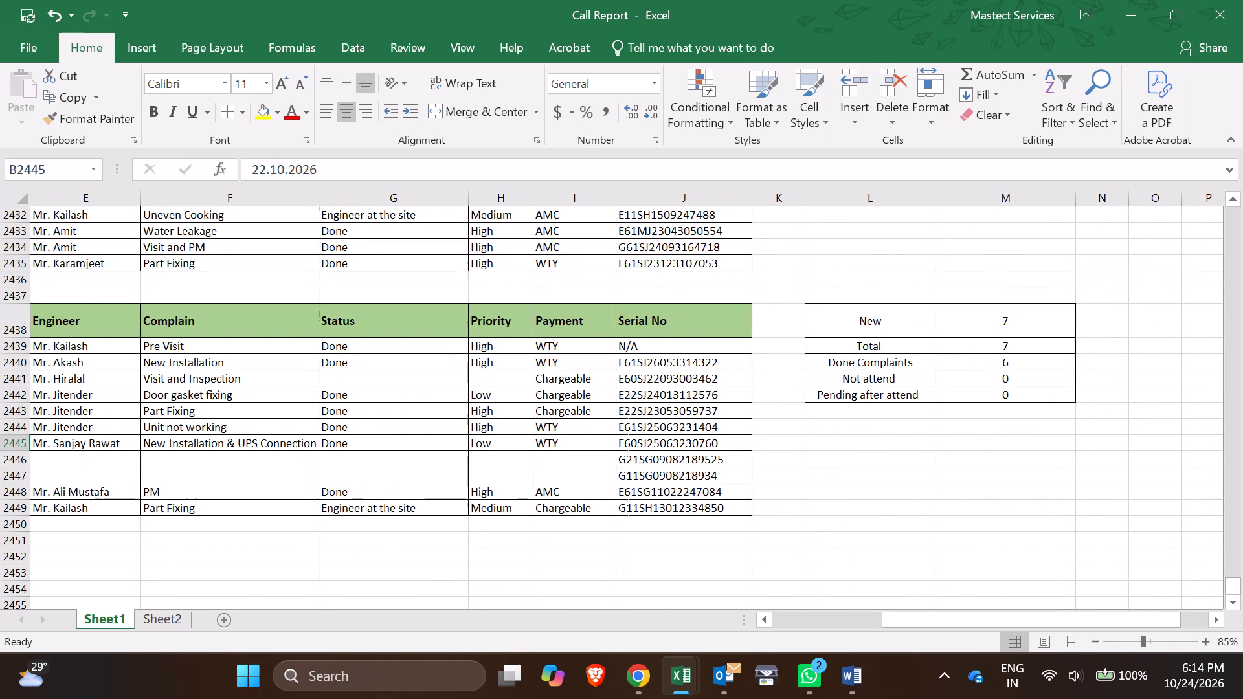
Set Total to 9 and Done Complaints to 7 in the 24.10.2026 summary block, and save.
click(1009, 346)
scroll(1009, 346, right, 5)
scroll(1009, 346, left, 5)
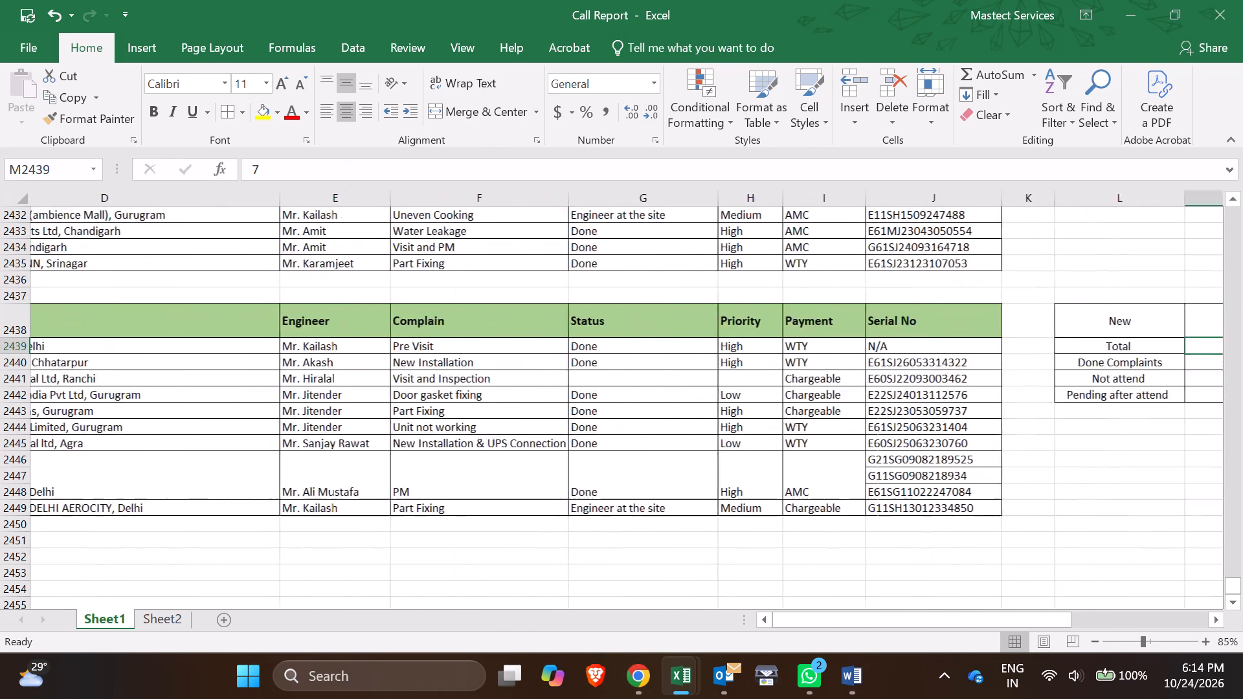
key(9)
key(Return)
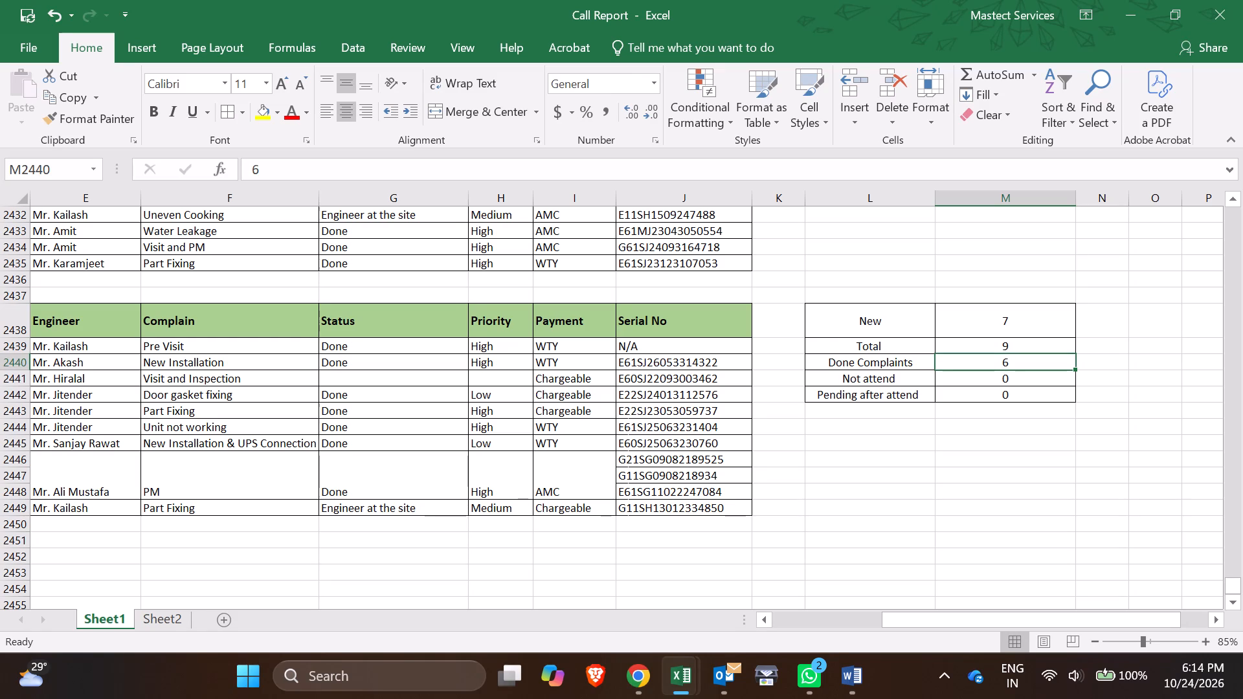
key(7)
key(Return)
key(ctrl+s)
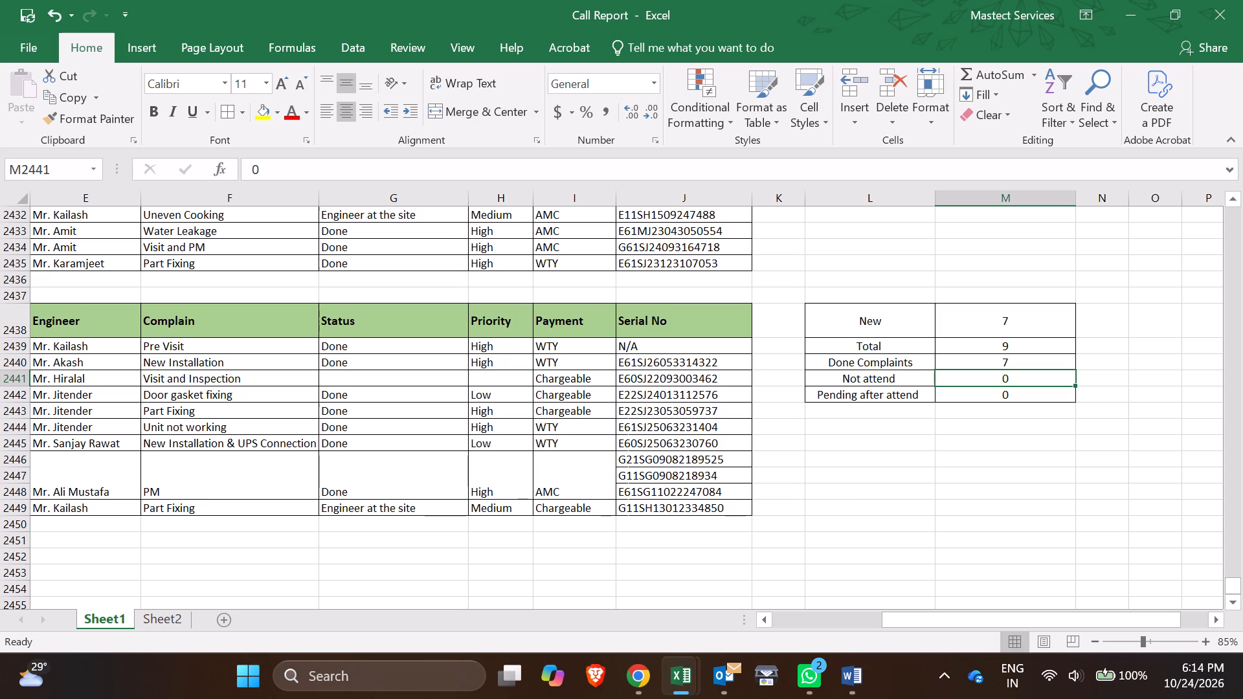
Return to the Sno. column of the American Express India row in the 24.10.2026 section and save the workbook.
key(Left)
key(Down)
key(Left)
key(Left)
key(Left)
key(Left)
key(Left)
key(Left)
key(Left)
key(Left)
key(Left)
key(Left)
key(Left)
key(Left)
key(Left)
key(Left)
key(Left)
key(Left)
key(Left)
key(Left)
key(Left)
key(Left)
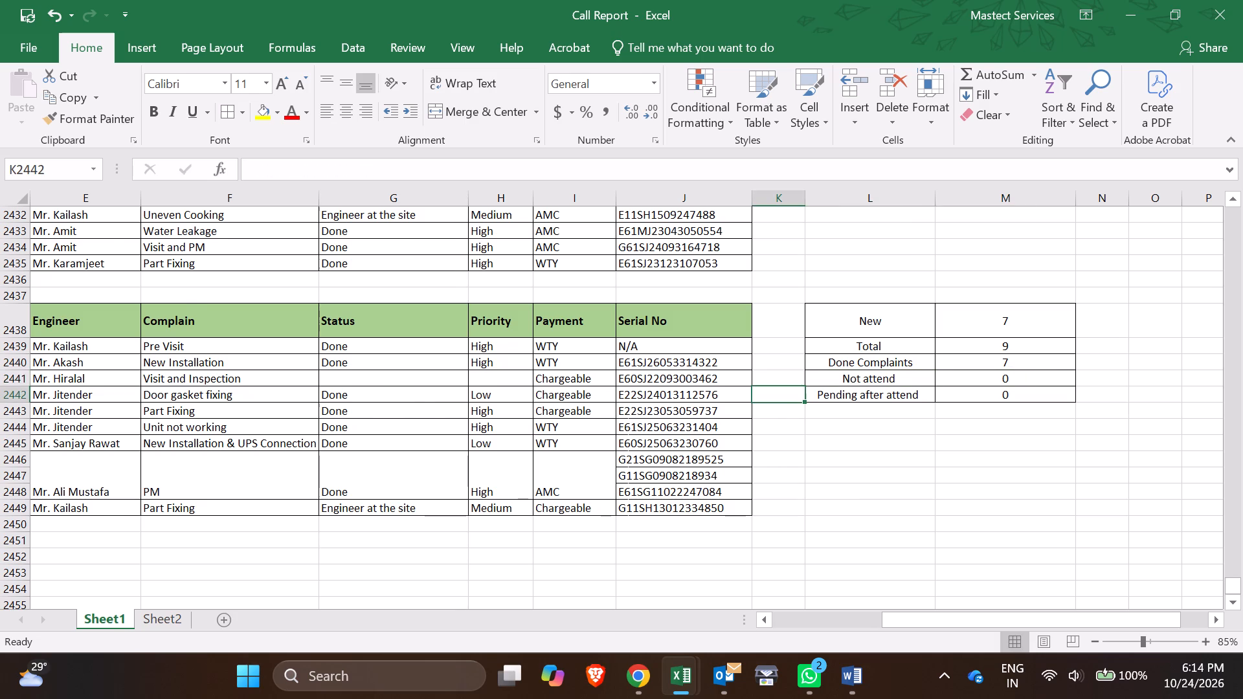
key(ctrl+s)
key(ctrl+s)
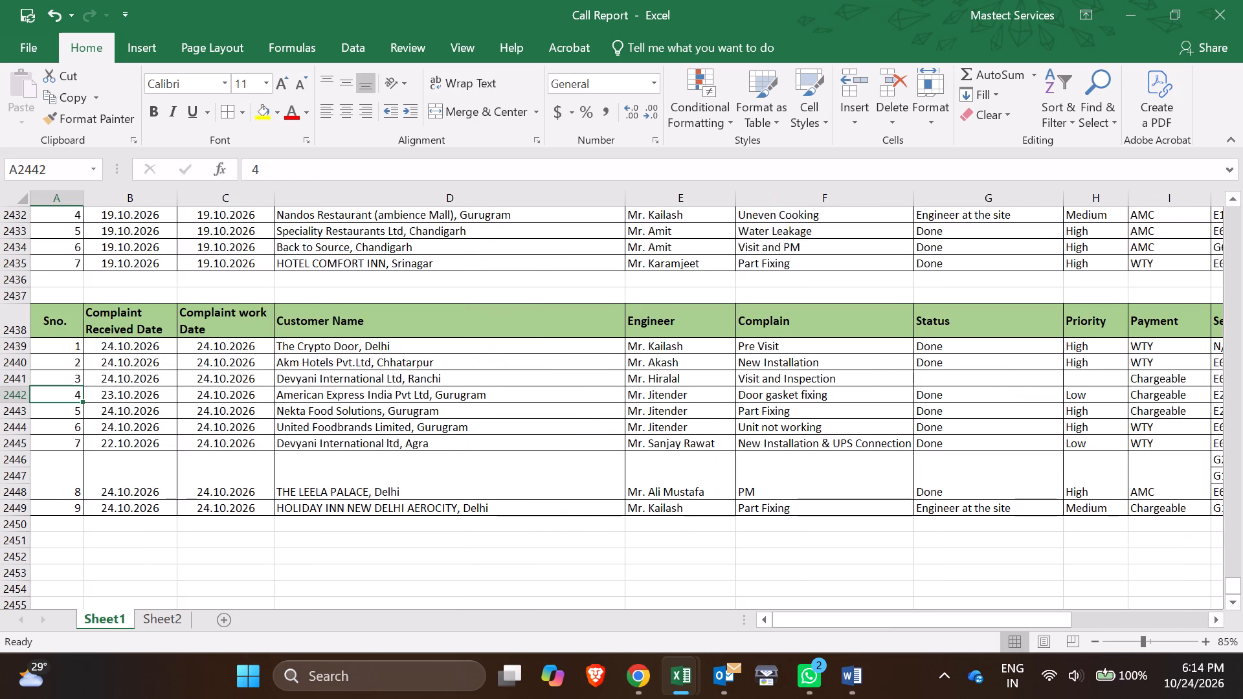
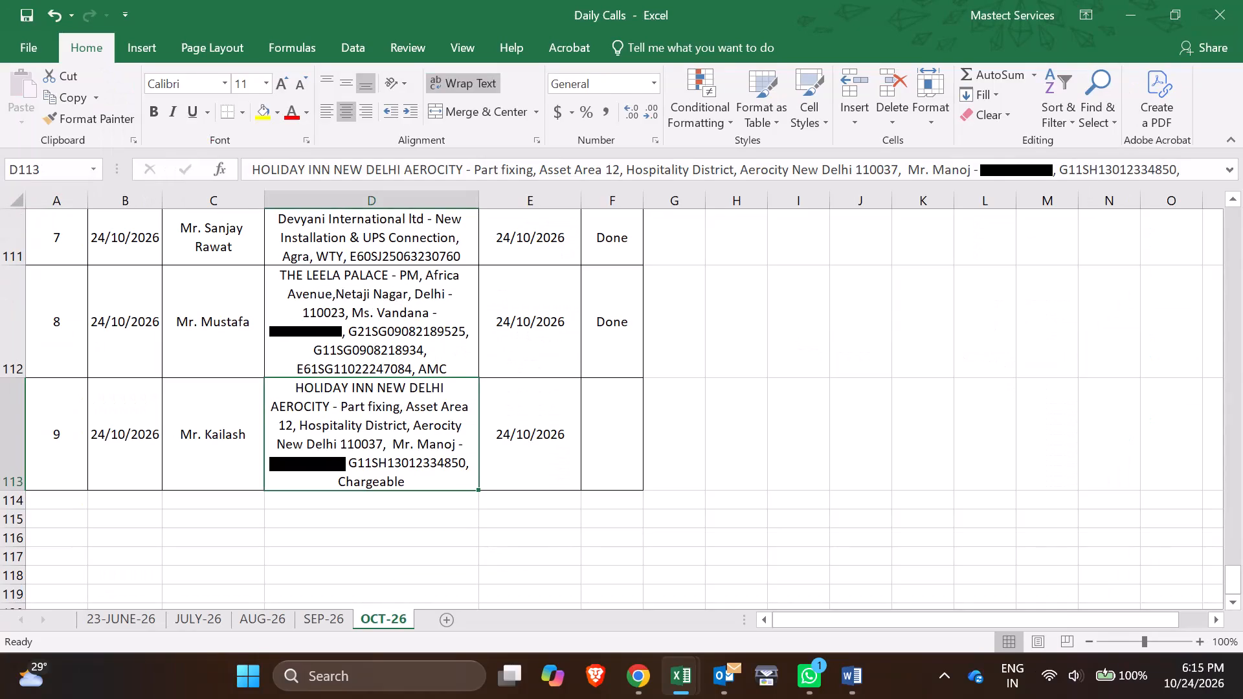
Switch to the Call Report workbook, check the Devyani International Ltd, Ranchi row of the 24.10.2026 section for missing entries, and save.
key(alt+Tab)
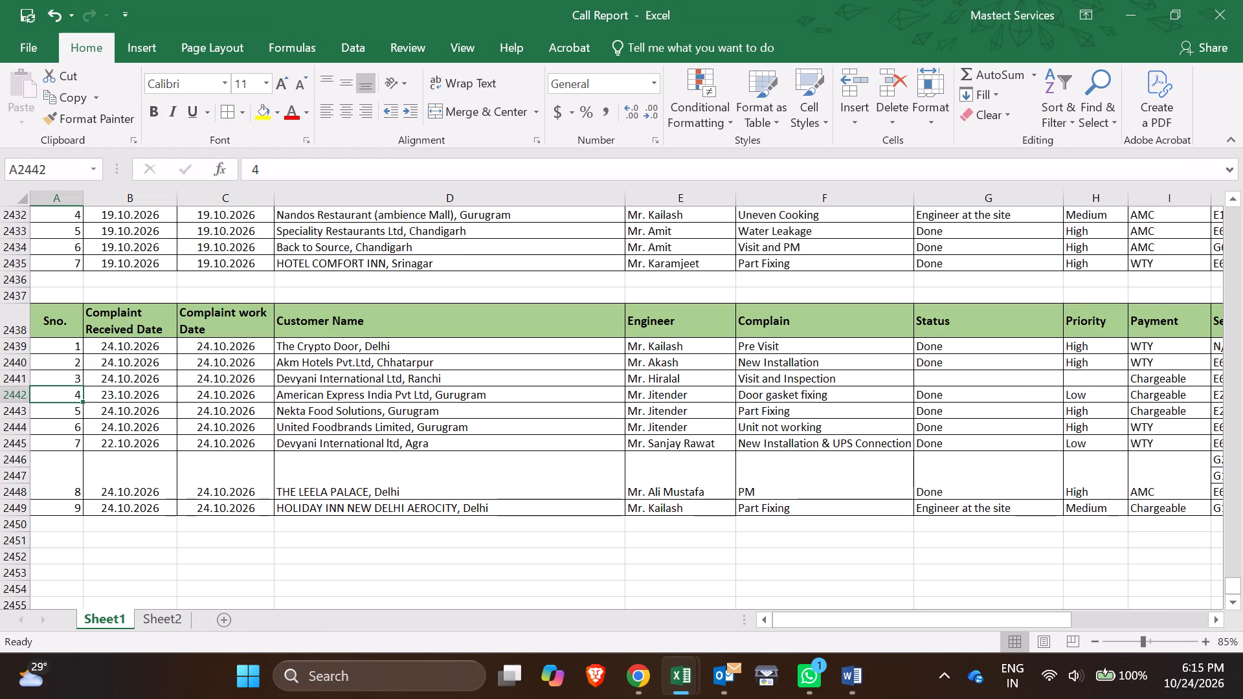
click(1011, 376)
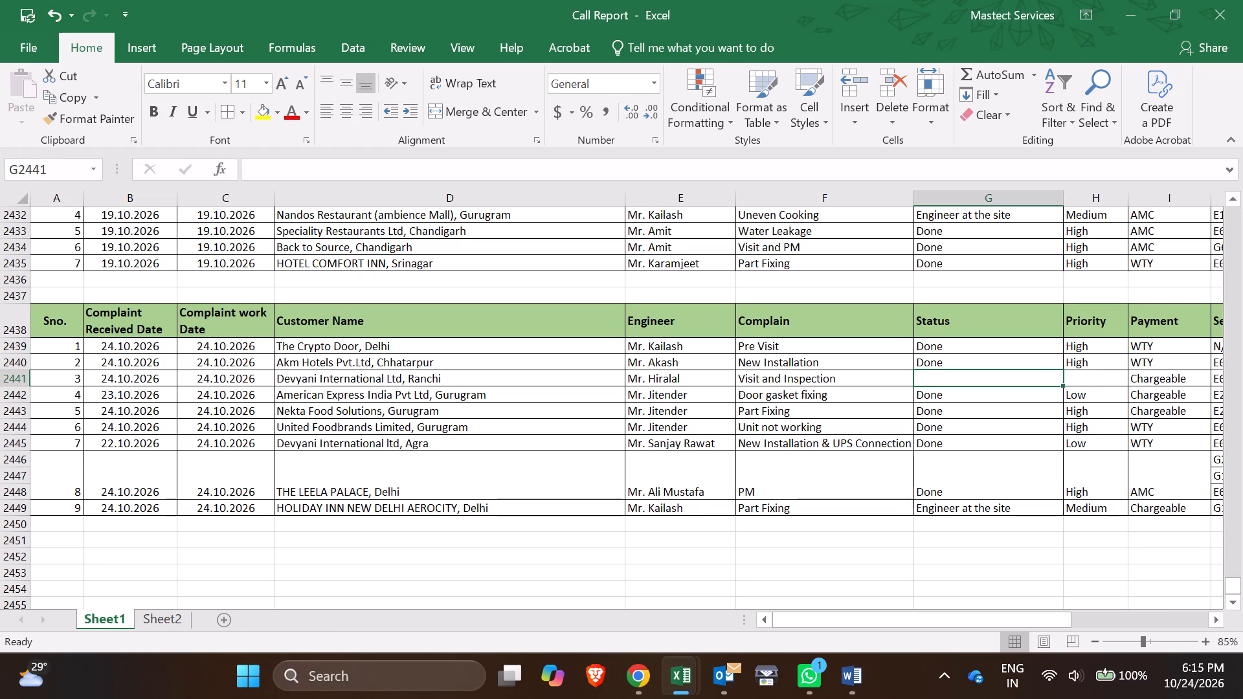
key(Left)
key(Left)
key(Left)
key(Right)
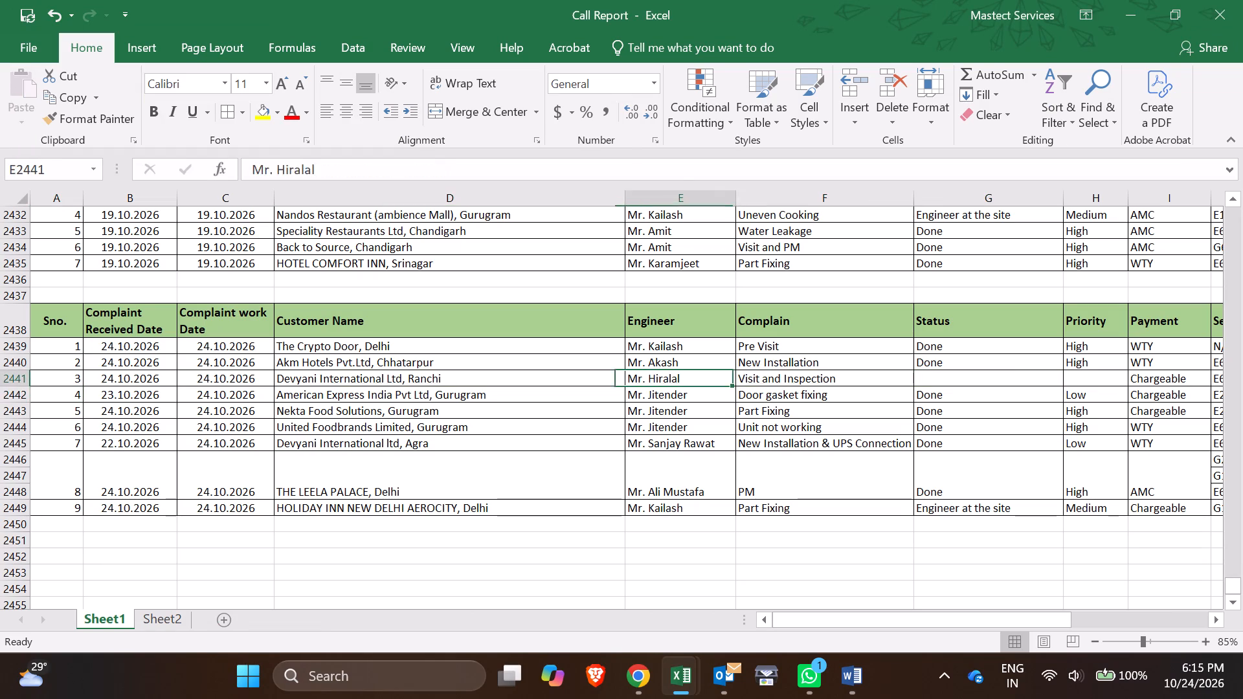
key(Right)
key(Right)
key(Right)
key(Left)
key(ctrl+s)
key(Left)
key(Left)
key(Left)
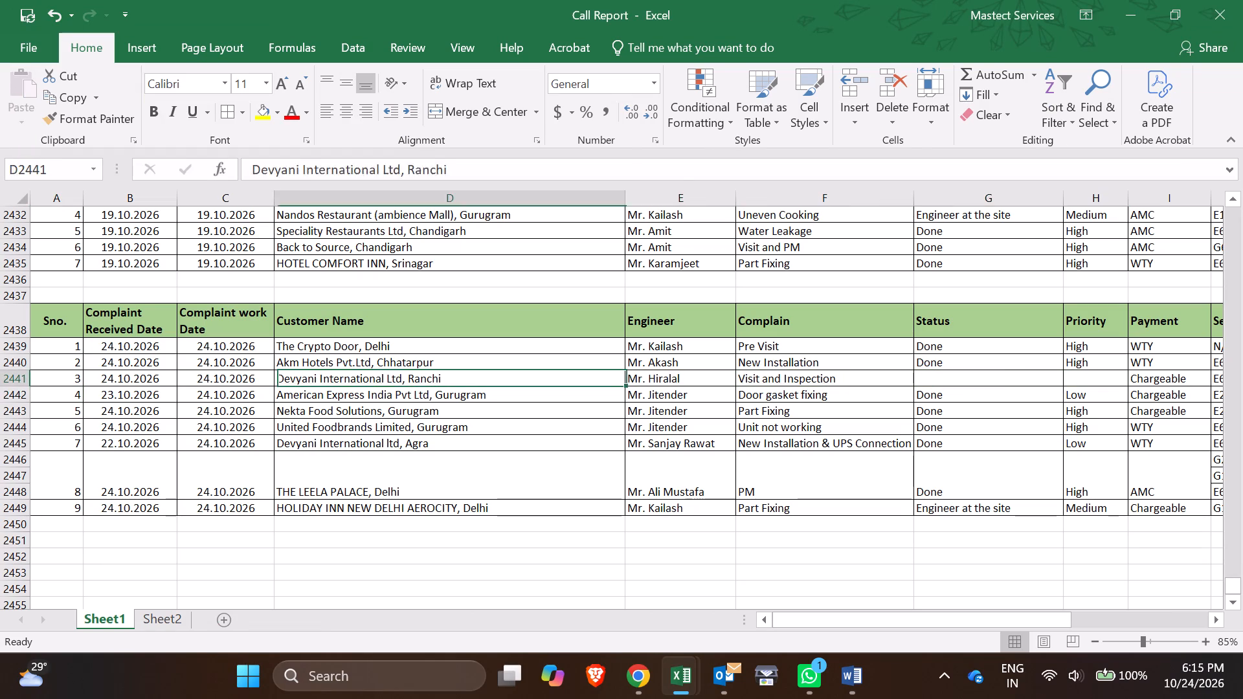
key(Left)
key(Right)
key(Right)
key(Right)
key(Right)
key(ctrl+s)
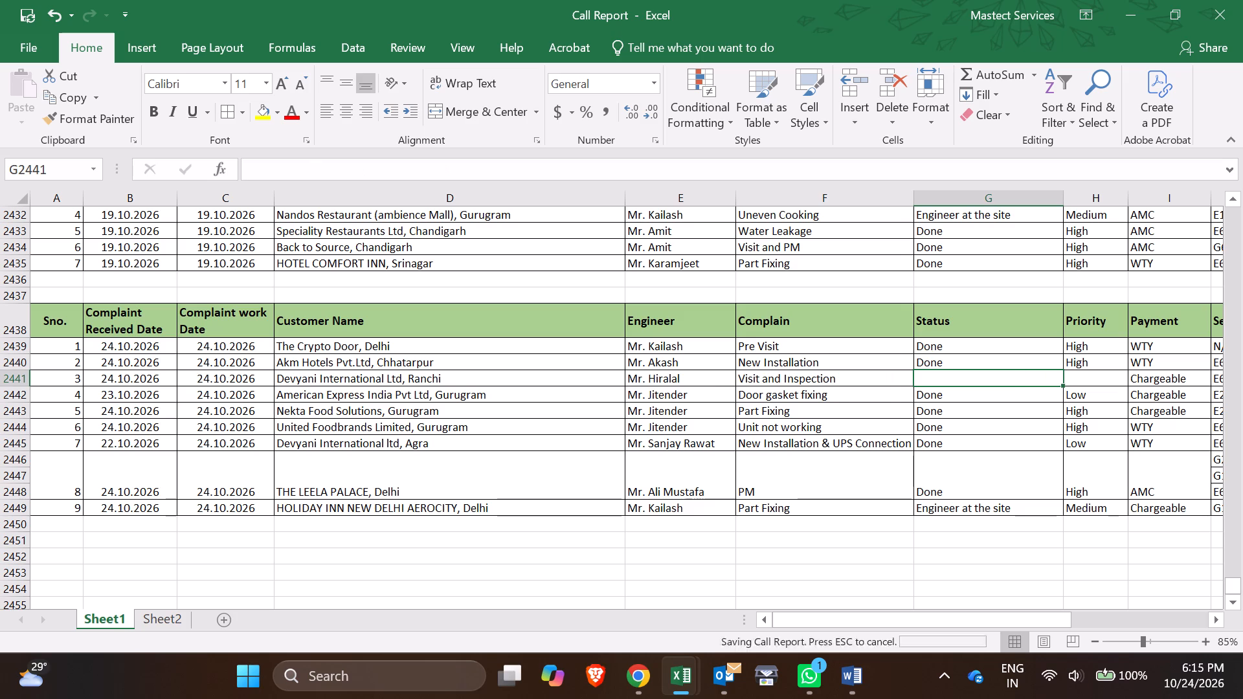
key(ctrl+s)
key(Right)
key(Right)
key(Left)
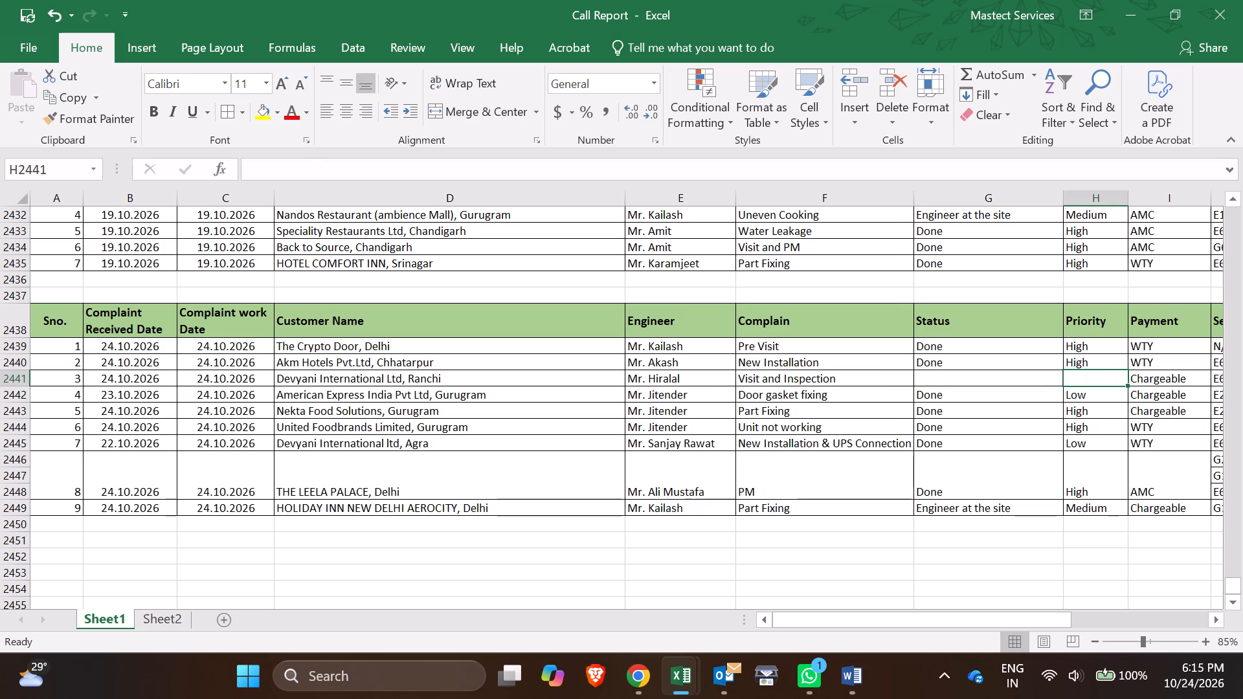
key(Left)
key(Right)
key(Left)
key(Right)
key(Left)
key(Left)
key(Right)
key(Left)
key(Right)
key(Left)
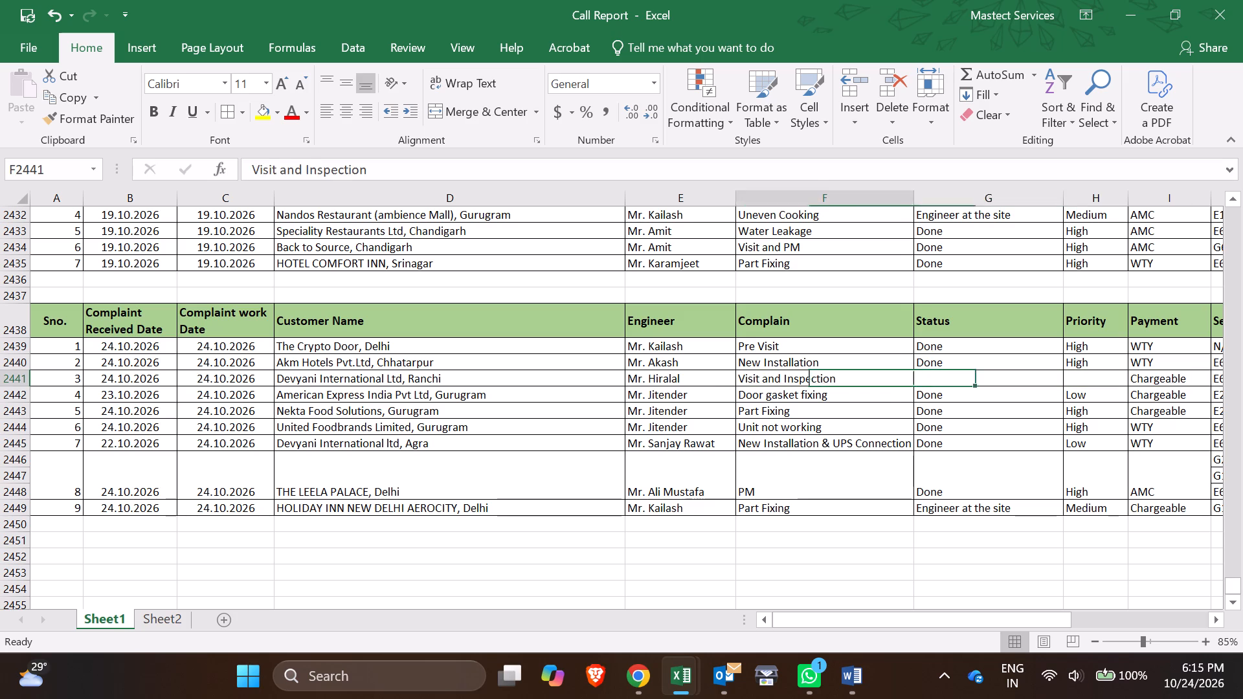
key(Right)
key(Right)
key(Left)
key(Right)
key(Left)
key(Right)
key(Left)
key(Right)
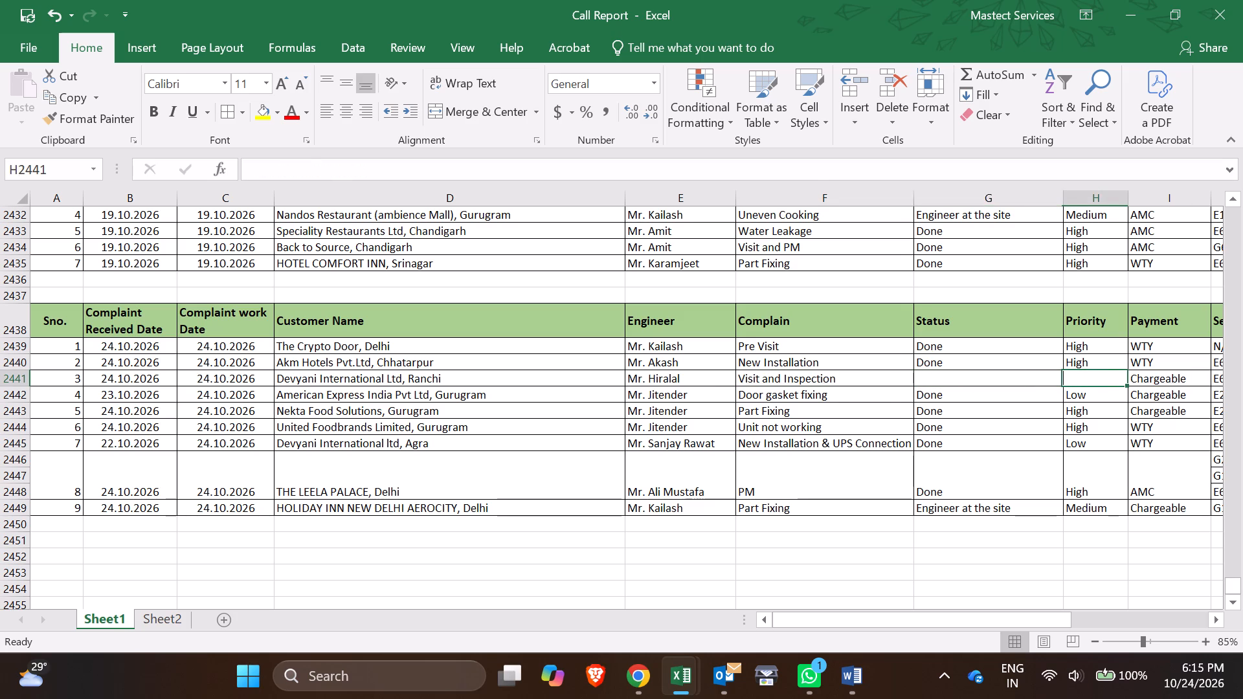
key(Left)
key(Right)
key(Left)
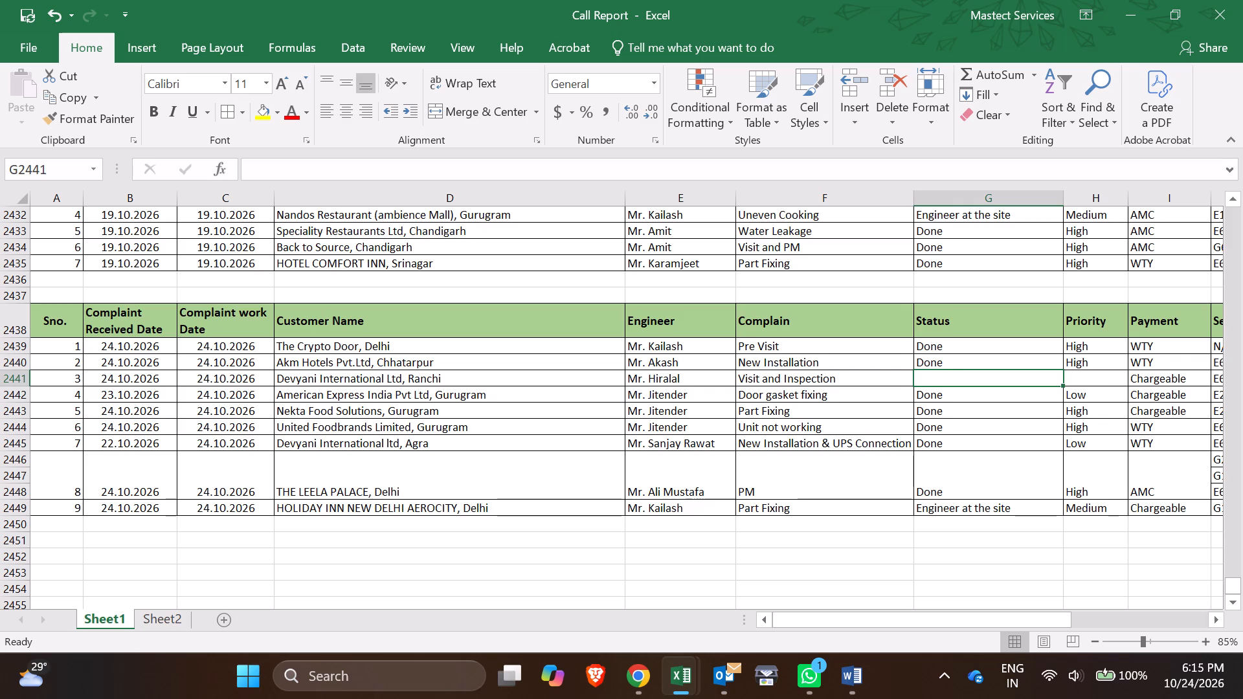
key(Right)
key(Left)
Copy the status Engineer at the site from the HOLIDAY INN row to the Devyani International Ltd, Ranchi row's Status, and save.
key(Down)
key(Down)
key(Down)
key(Down)
key(Down)
key(Down)
key(Down)
key(Up)
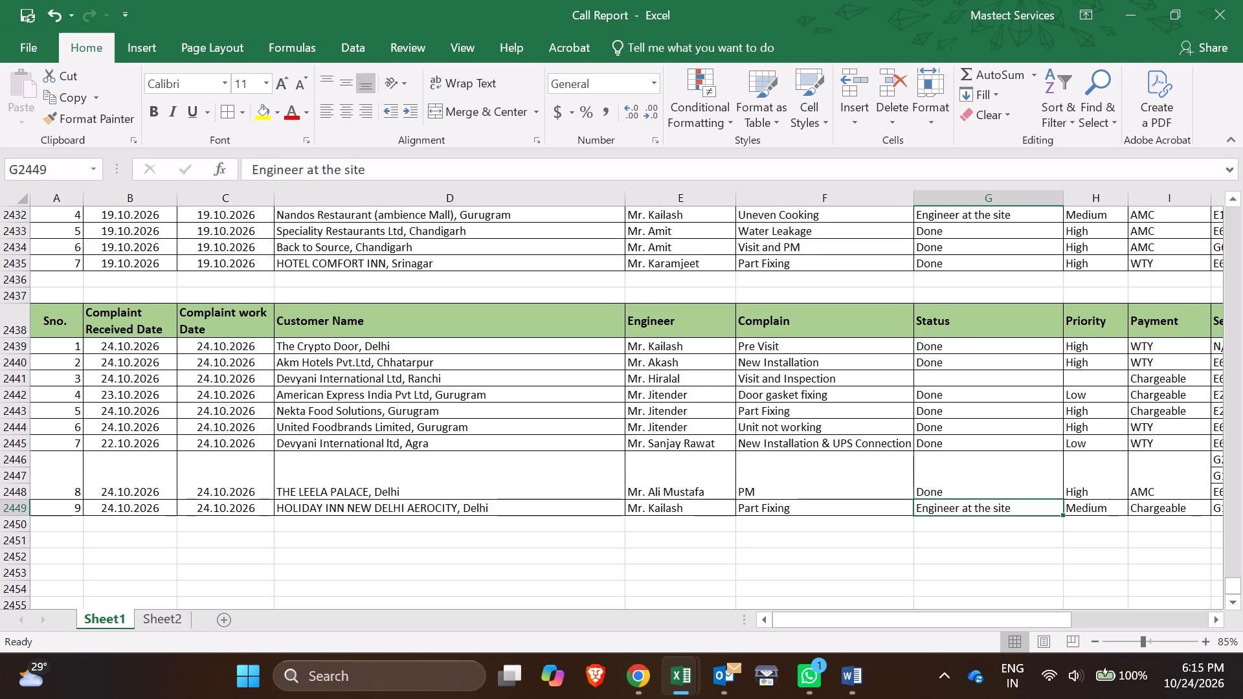
key(ctrl+c)
key(Up)
key(Up)
key(Up)
key(Up)
key(Up)
key(Up)
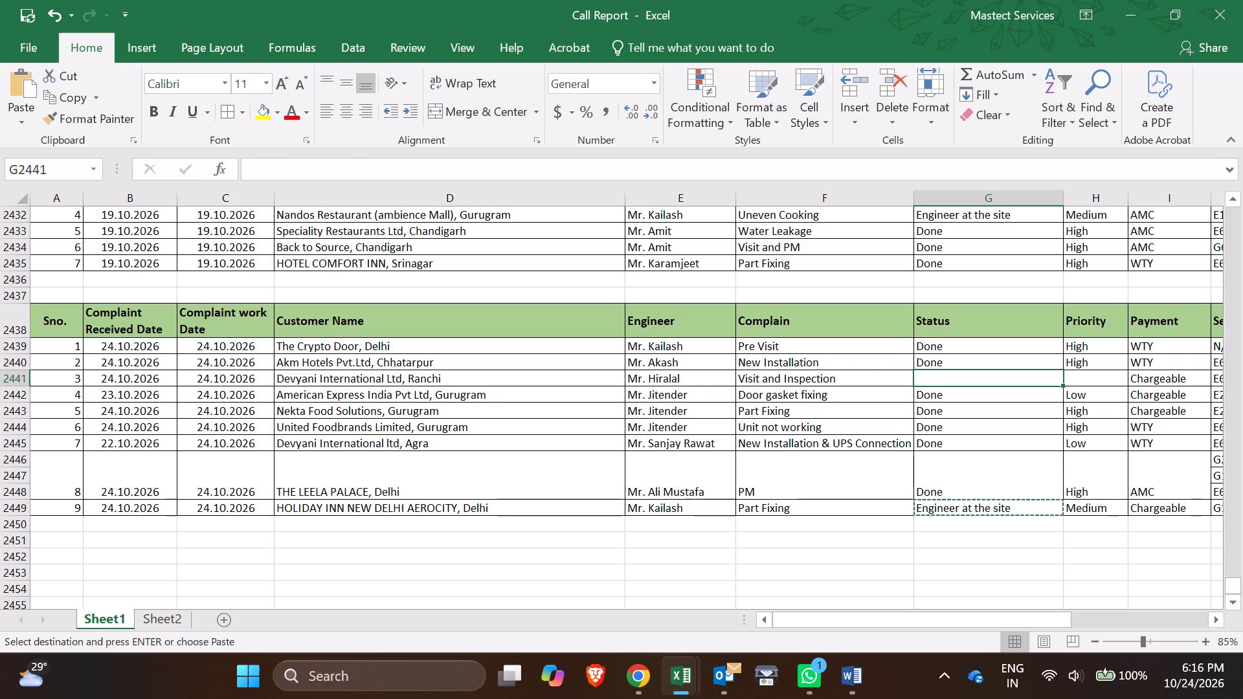
key(ctrl+v)
key(ctrl+s)
key(Right)
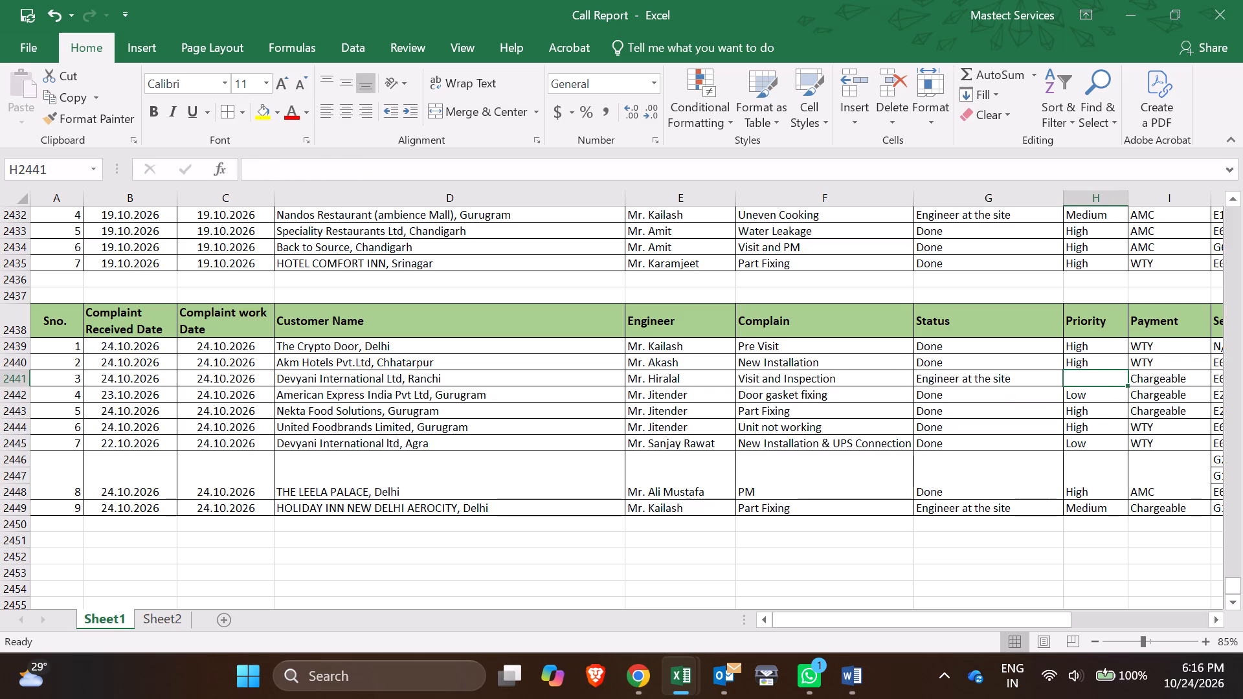
Set the Priority of the Devyani International Ltd, Ranchi row in the 24.10.2026 section to Medium, and save the workbook.
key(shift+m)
key(Return)
key(ctrl+s)
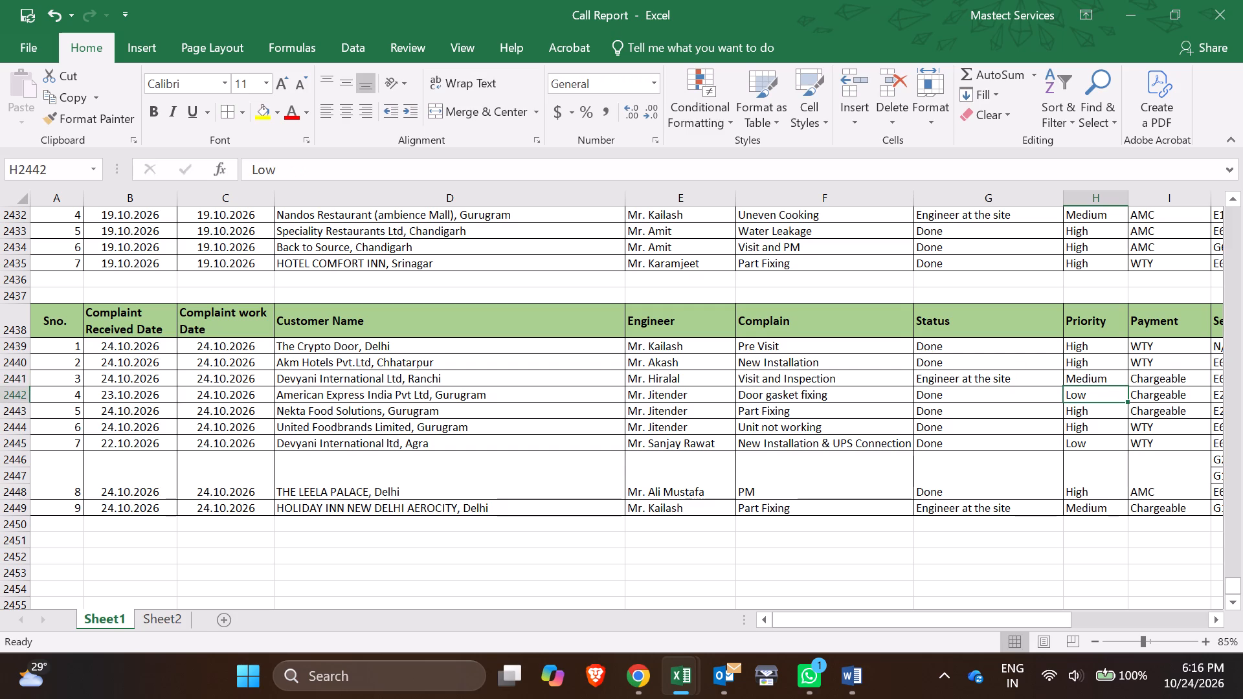
key(ctrl+s)
key(Right)
key(Right)
key(Right)
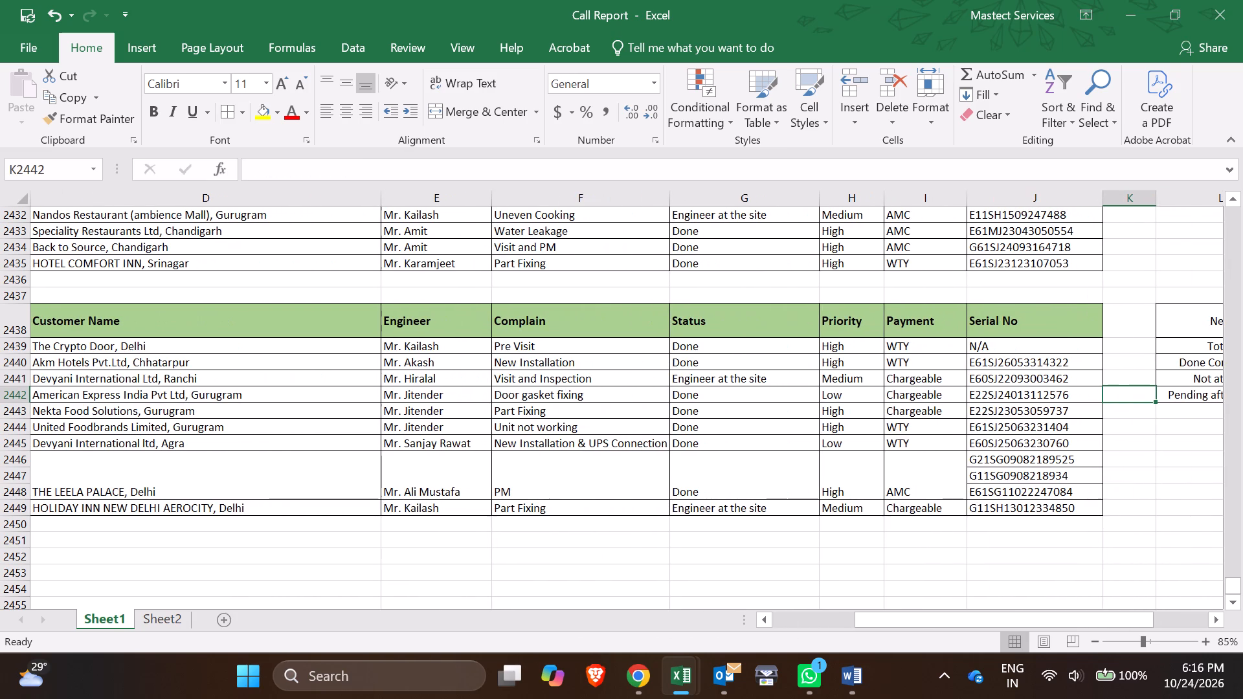
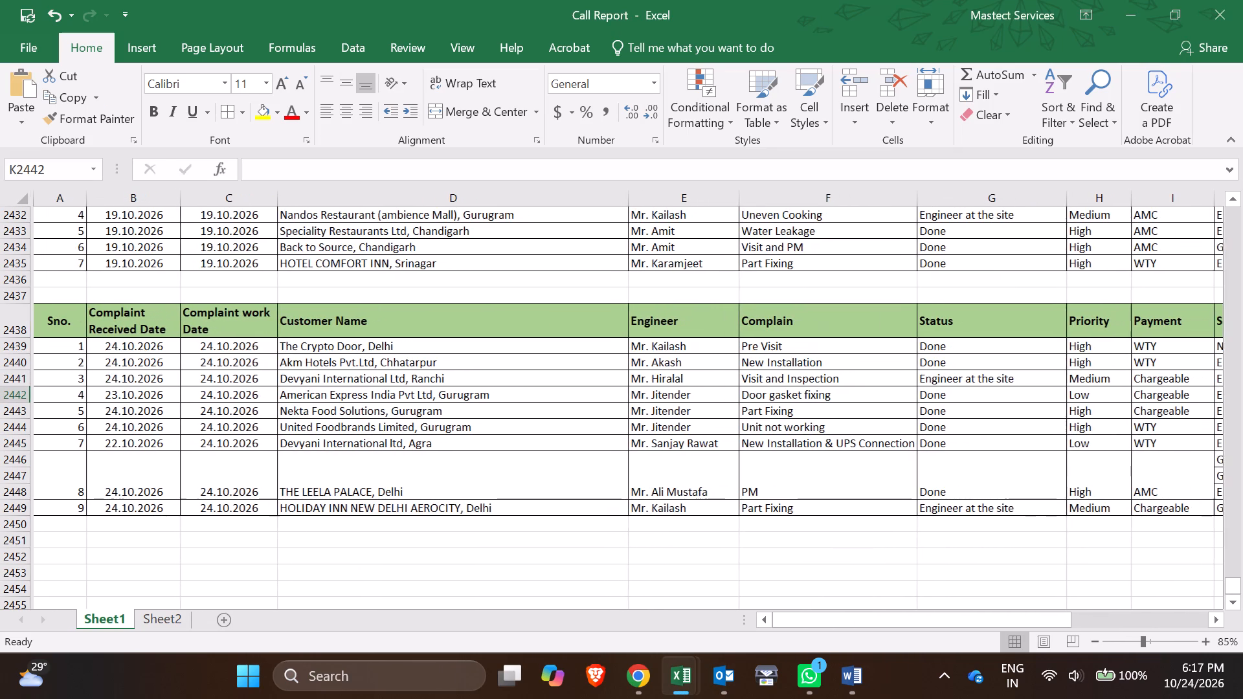
Select the whole 24.10.2026 table, from the Sno. header to the Serial No of the HOLIDAY INN row.
click(27, 316)
click(45, 316)
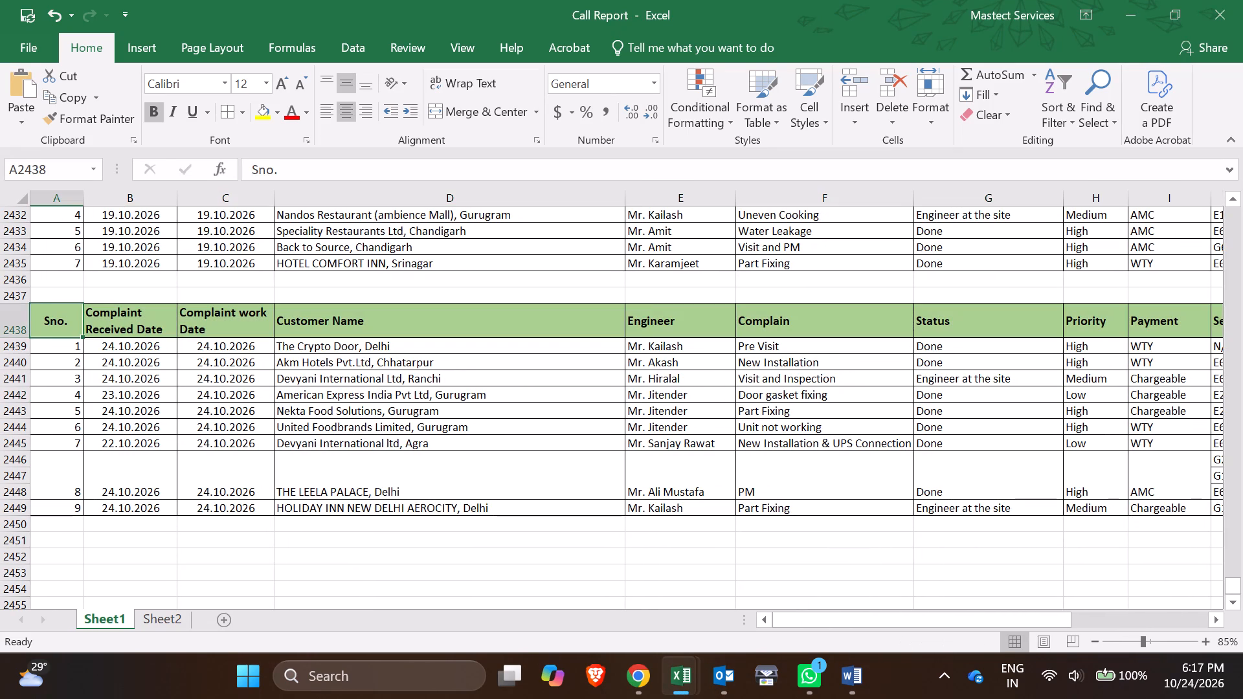
key(ctrl+shift+Down)
key(ctrl+shift+Down)
key(ctrl+shift+Right)
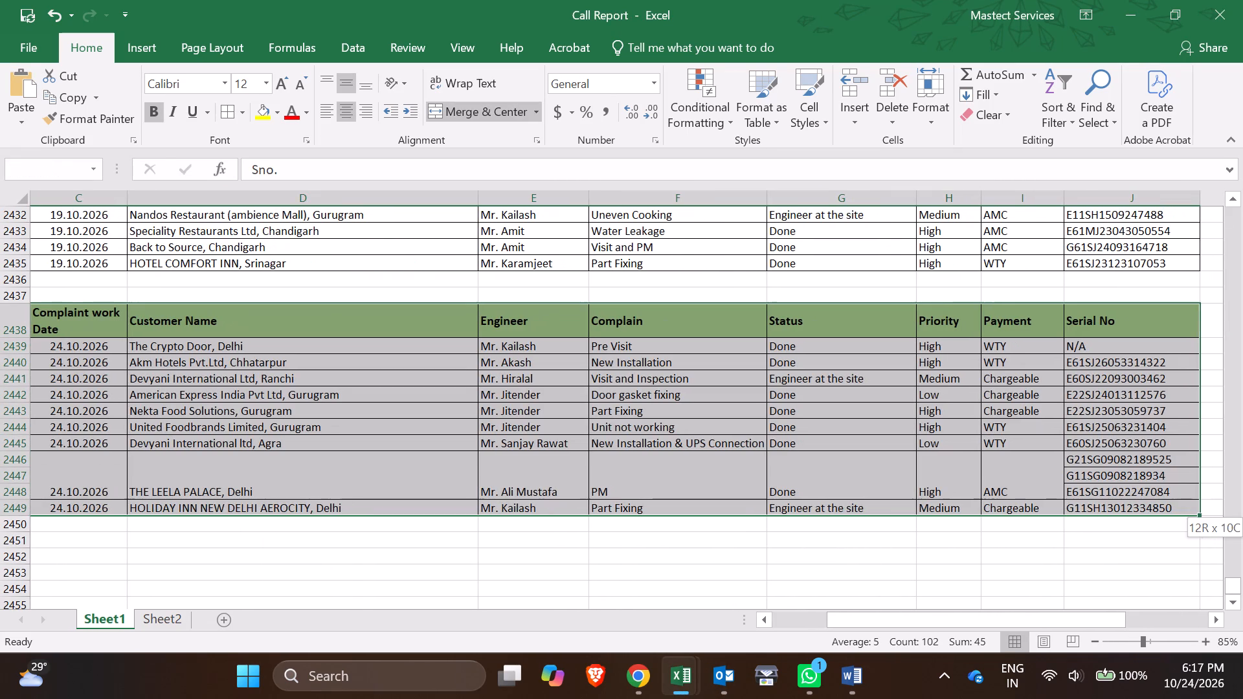
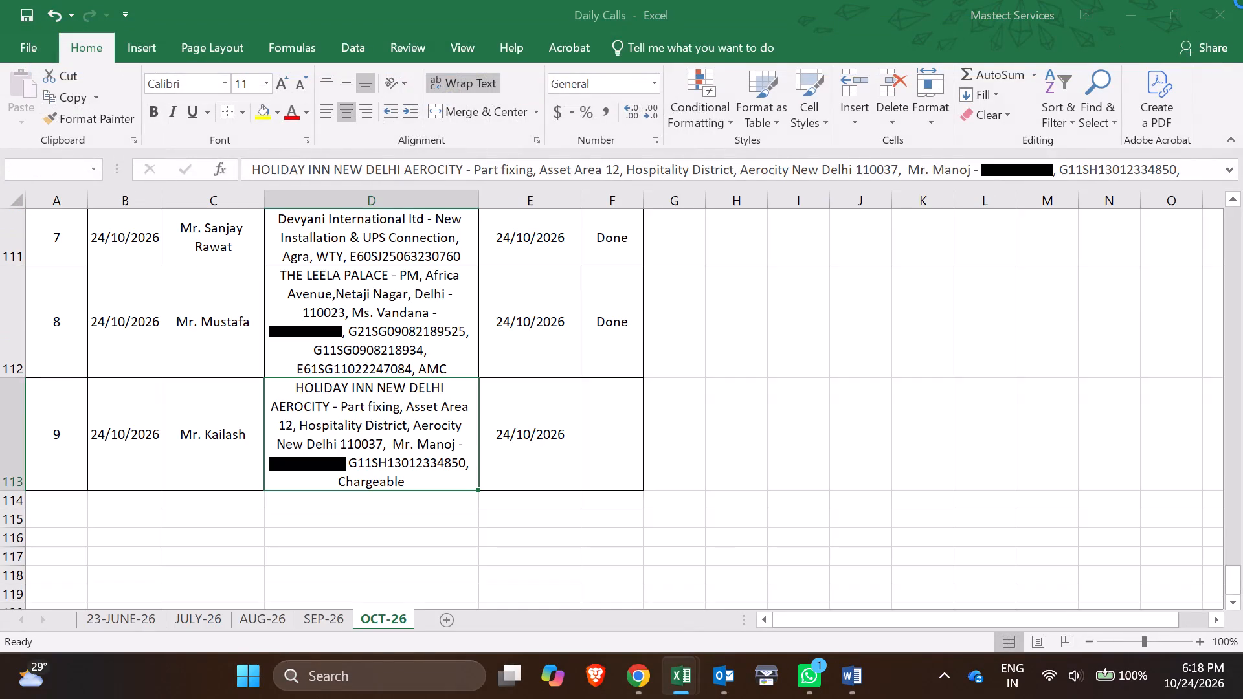
In the Daily Calls OCT-26 sheet, enter site as the status of the HOLIDAY INN NEW DELHI AEROCITY row dated 24/10/2026.
click(600, 350)
key(ctrl+s)
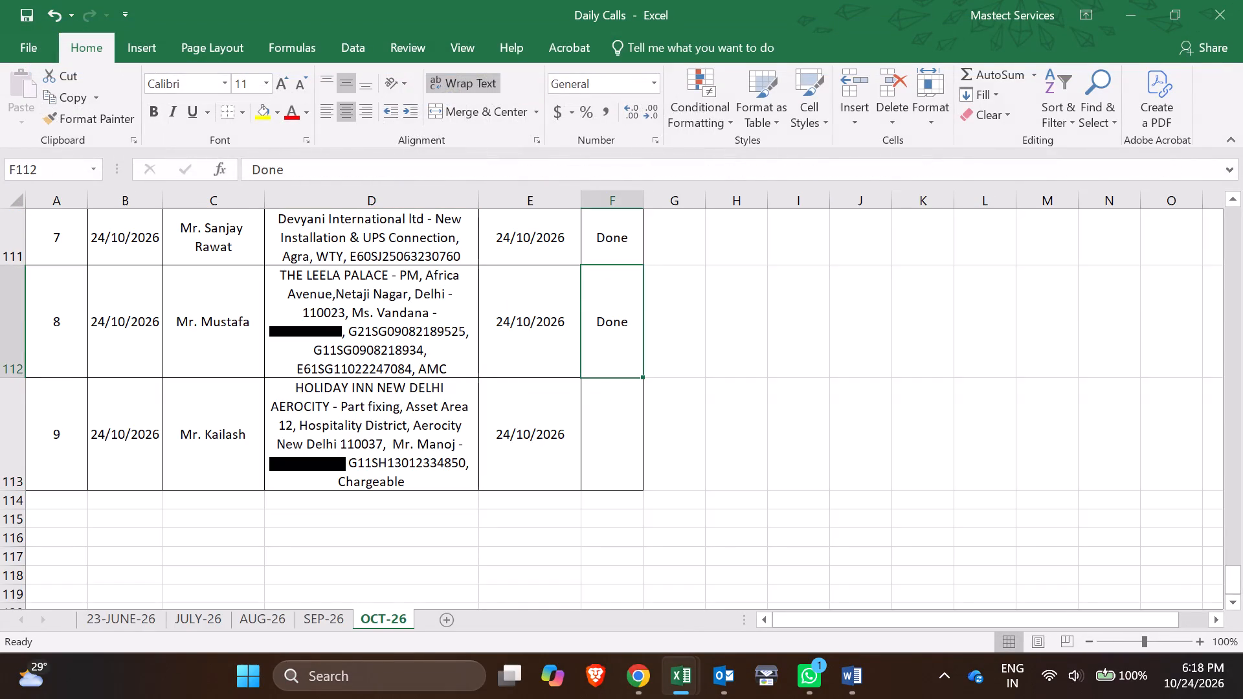
click(617, 415)
key(ctrl+s)
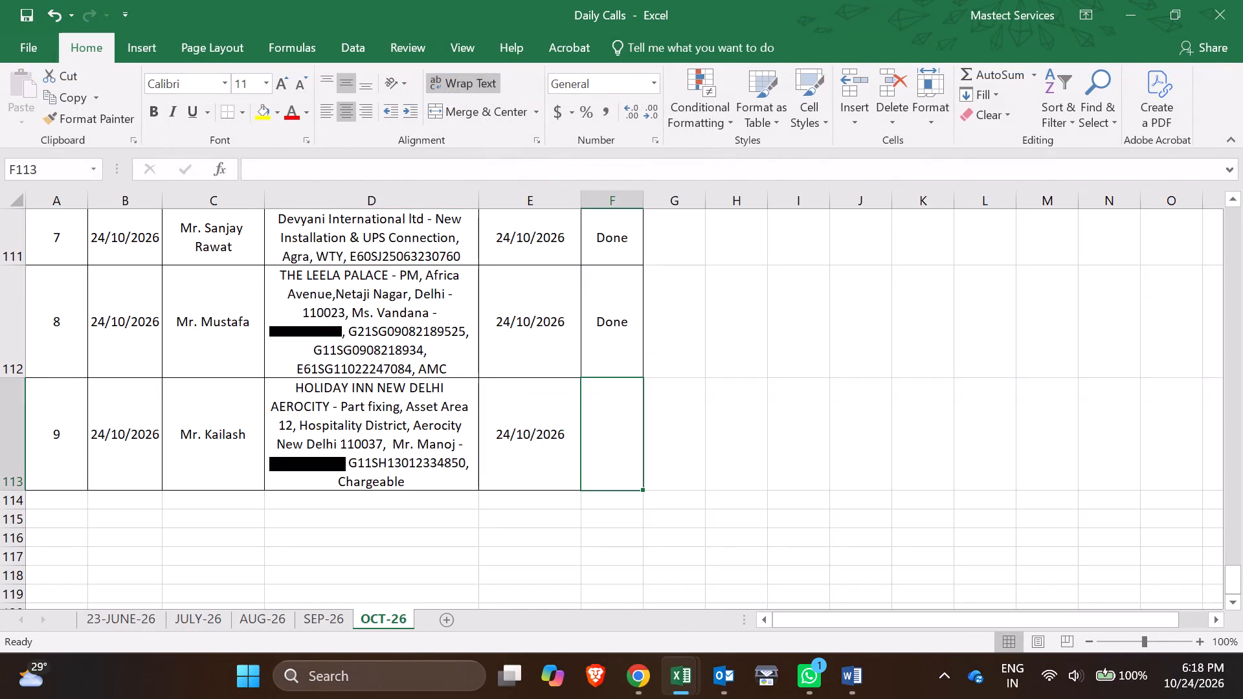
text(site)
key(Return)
Enter site as the status of the Devyani International Ltd, Ranchi row dated 24/10/2026, then save and close the Daily Calls workbook.
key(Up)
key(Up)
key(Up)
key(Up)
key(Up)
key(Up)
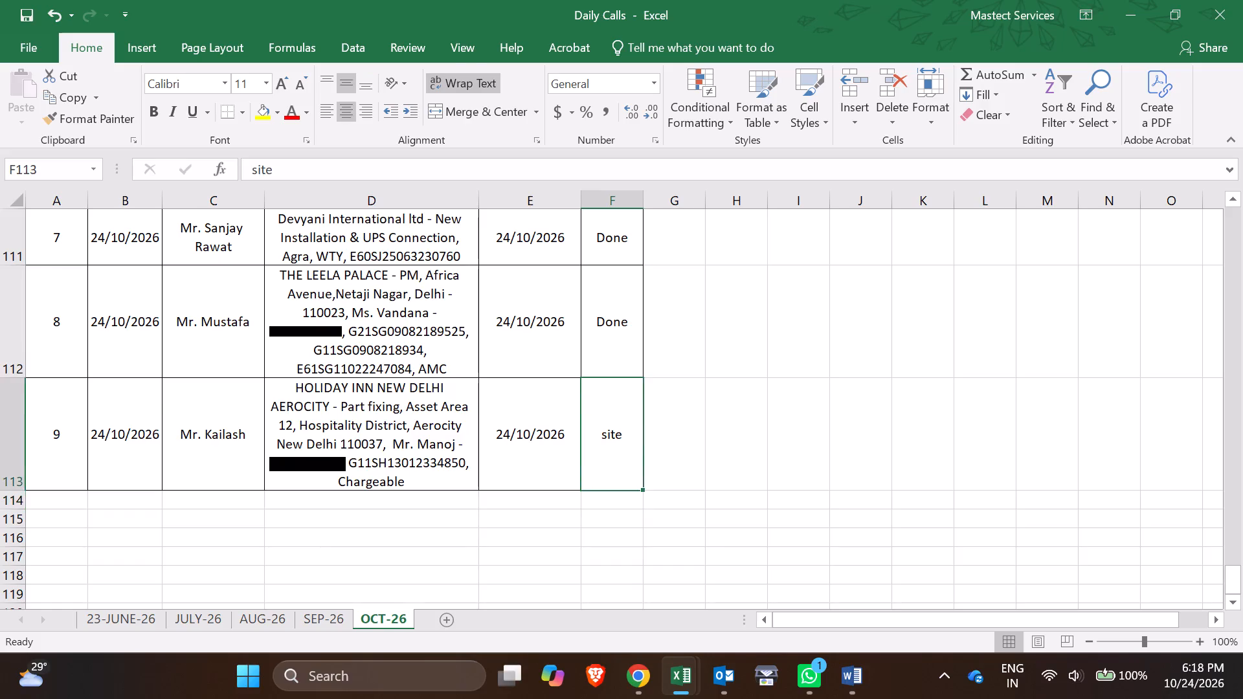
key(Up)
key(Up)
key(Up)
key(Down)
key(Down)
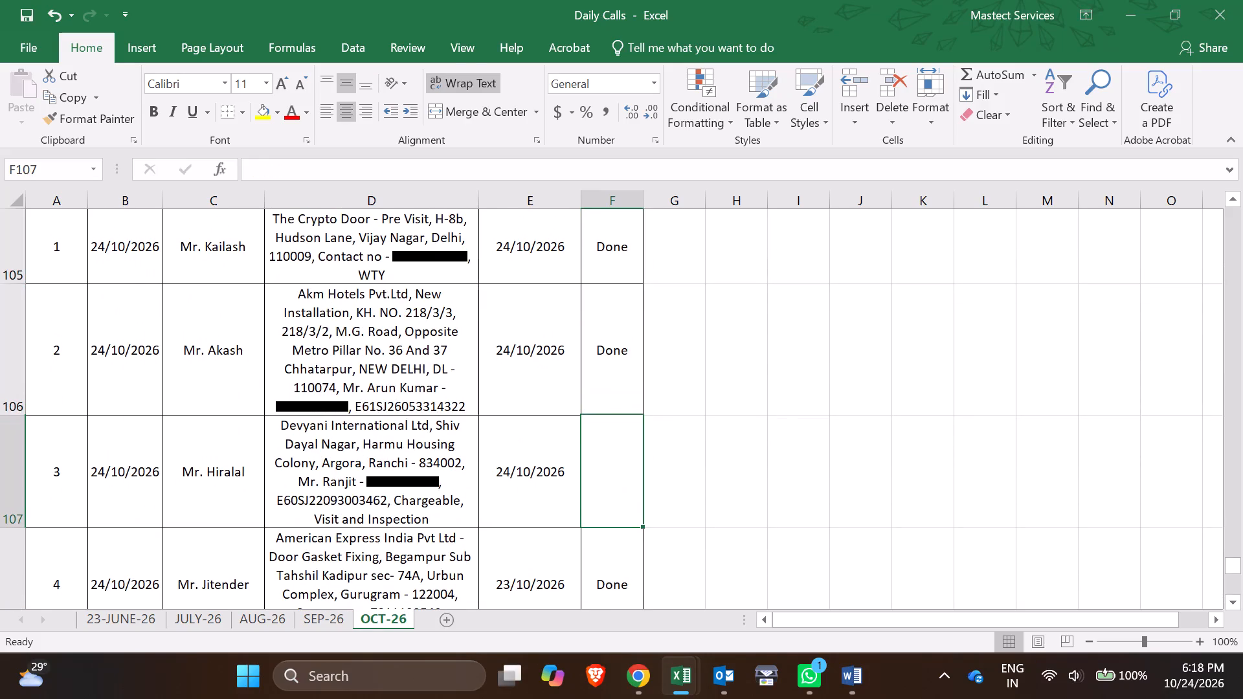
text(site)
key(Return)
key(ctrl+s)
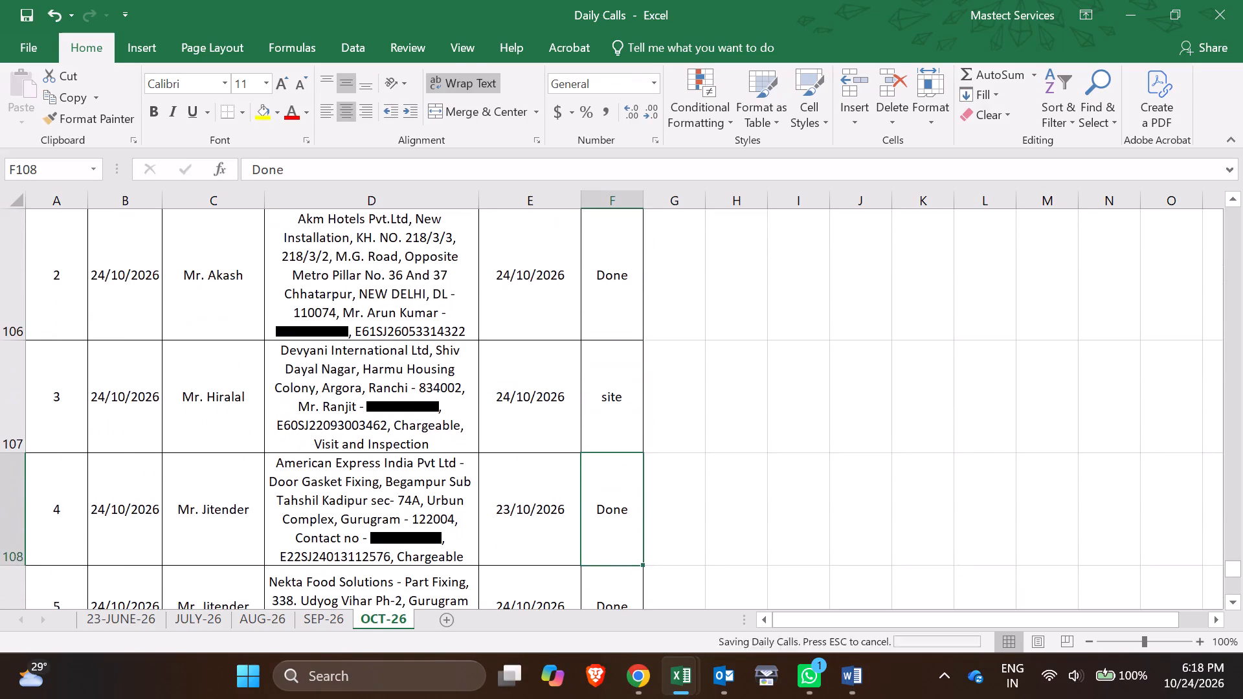
click(1242, 0)
Save the DispatcH RecordS workbook.
click(711, 361)
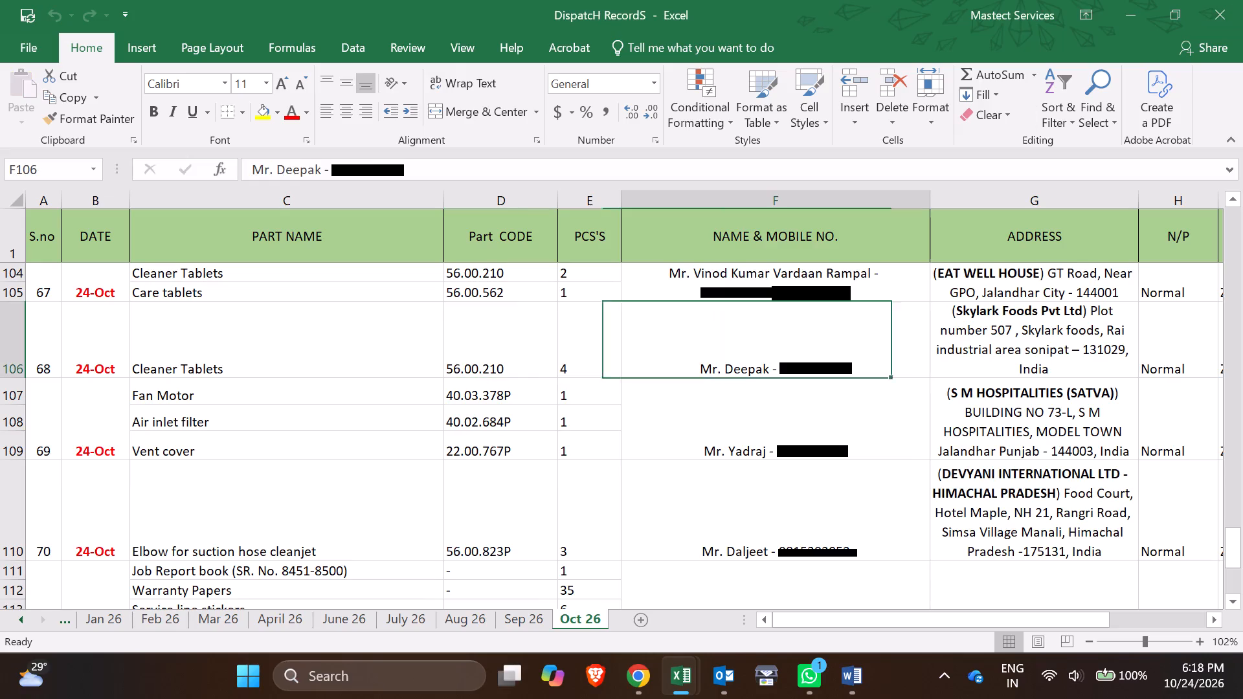
key(ctrl+s)
Switch to the ORDER workbook, save it and close it.
key(alt+Tab)
key(alt+Tab)
key(alt+Tab)
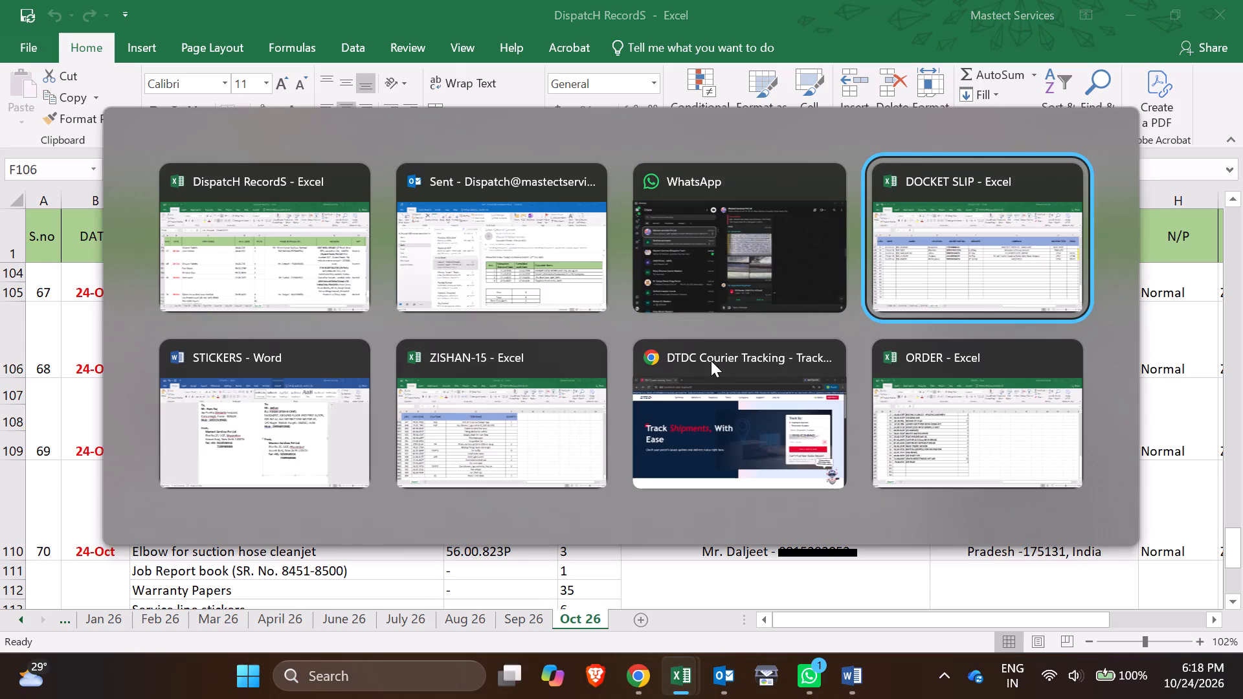
key(alt+Down)
key(ctrl+s)
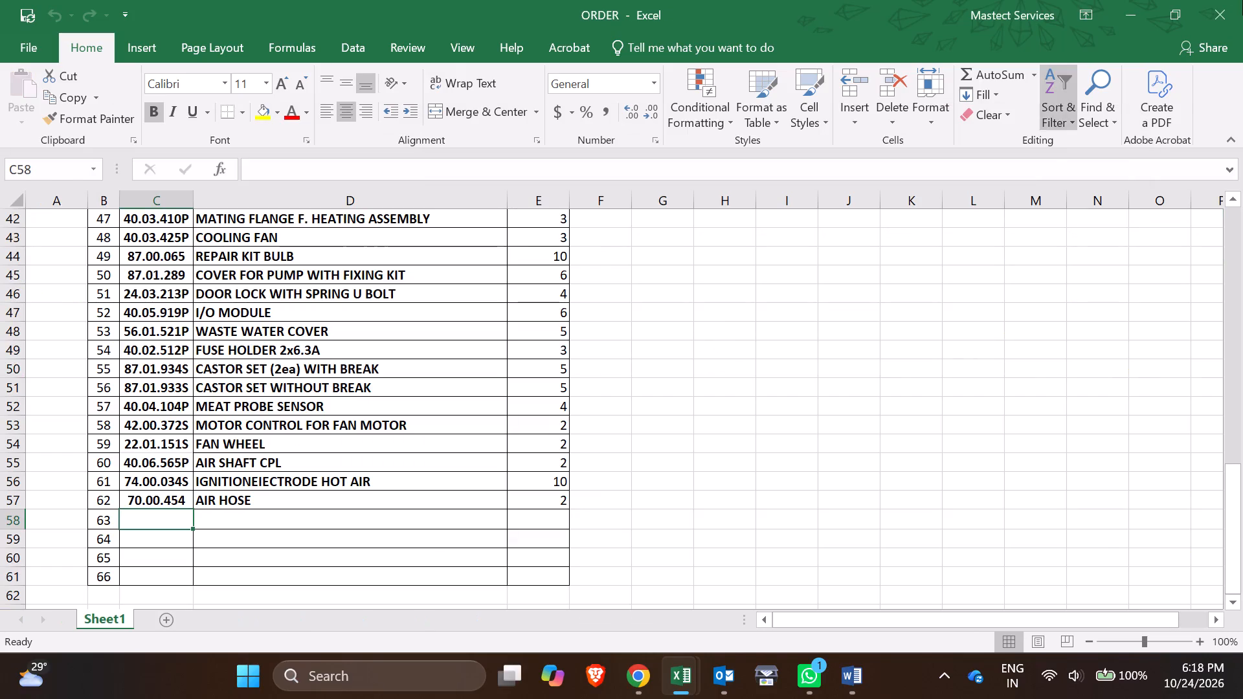
click(1242, 0)
Switch to the DOCKET SLIP workbook and save it.
key(alt+Tab)
key(alt+Tab)
key(alt+Tab)
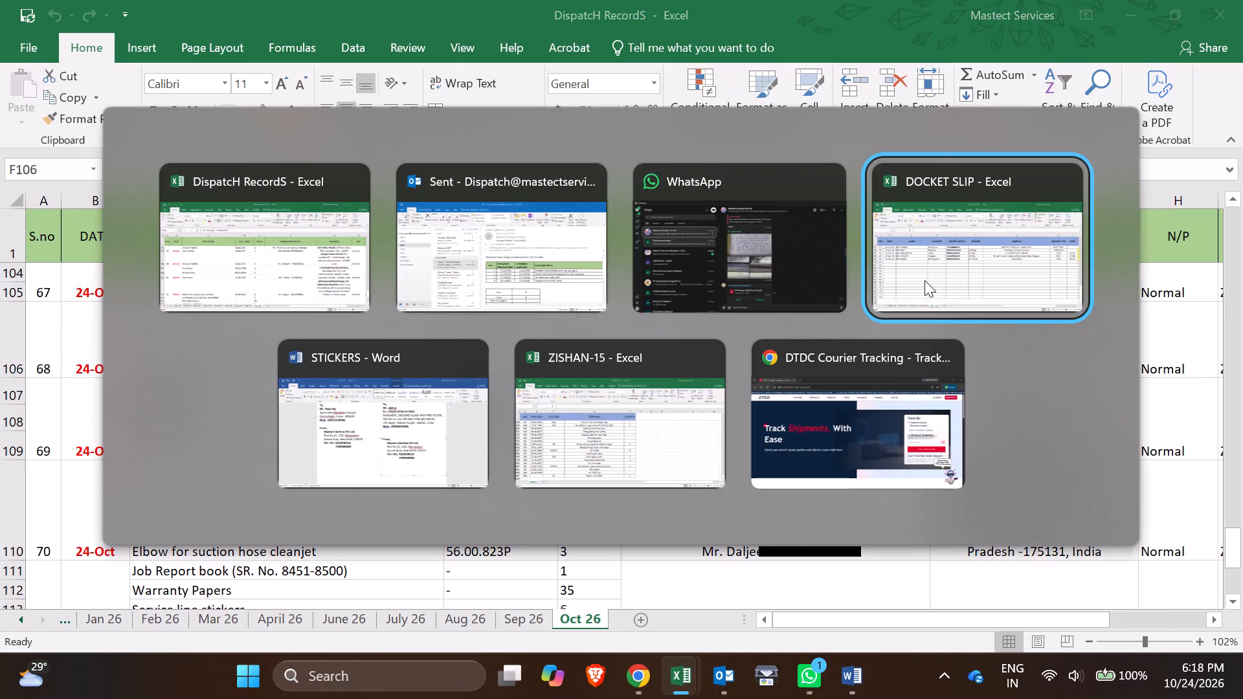
click(924, 280)
key(ctrl+s)
Switch away from the DOCKET SLIP workbook to another open window.
key(alt+Tab)
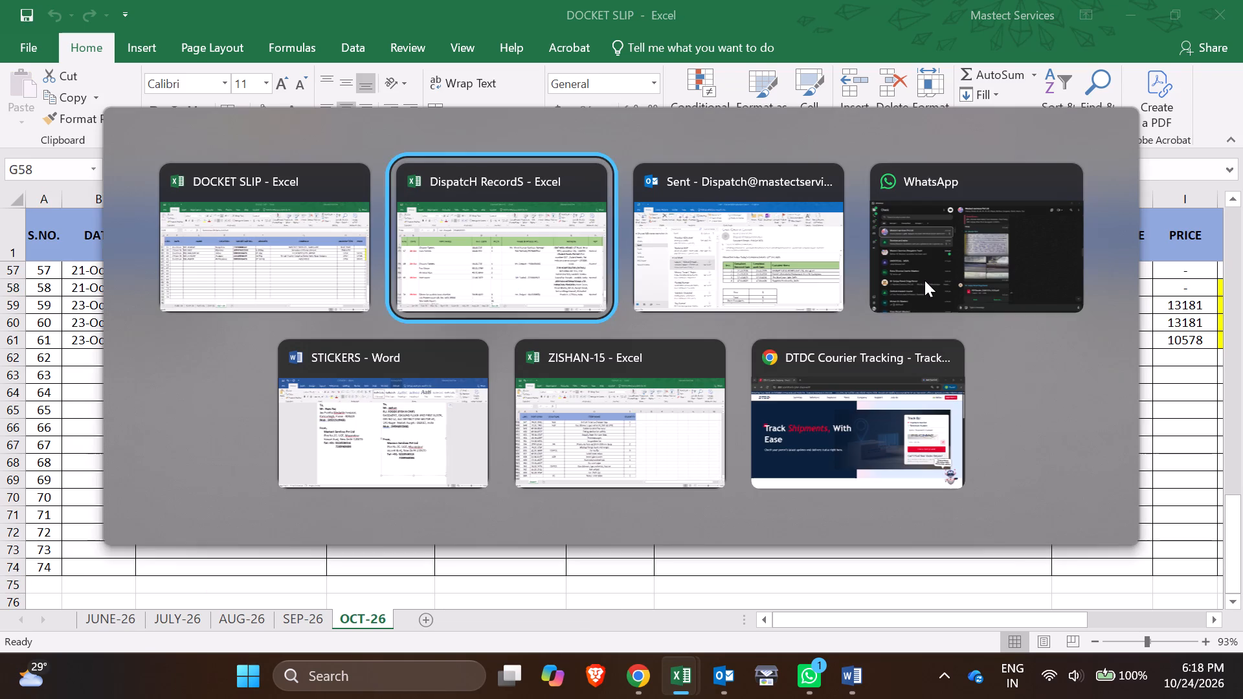
key(alt+Tab)
key(alt+Tab)
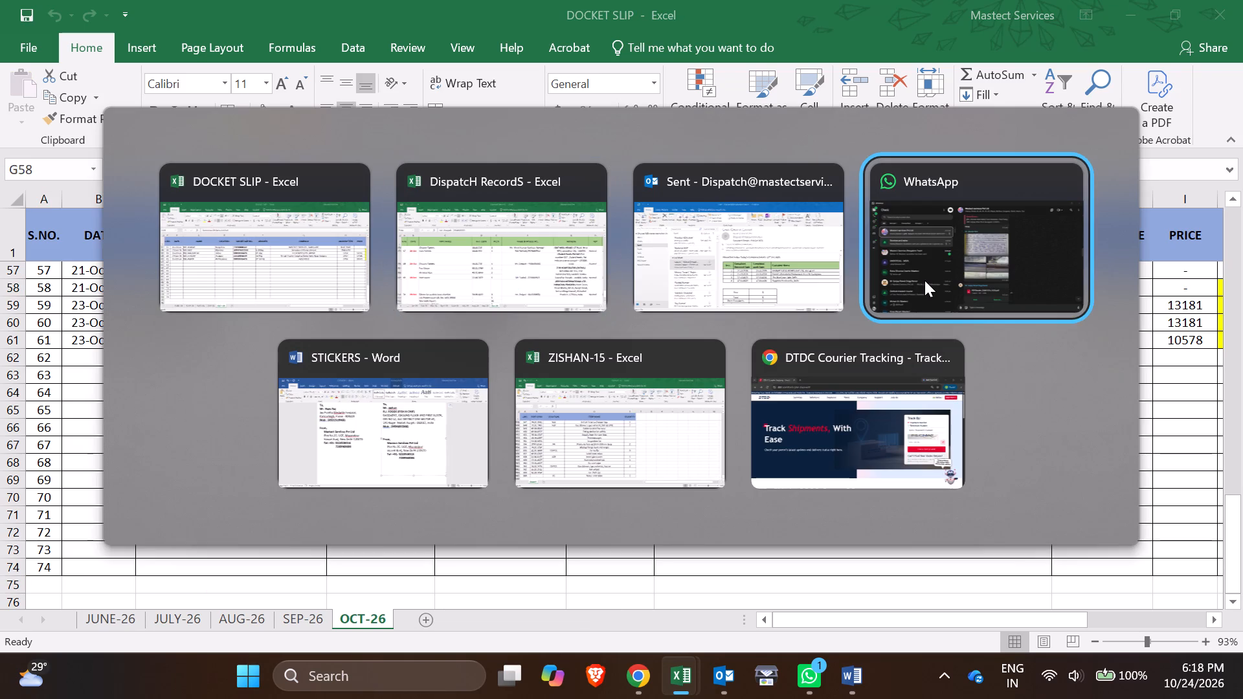